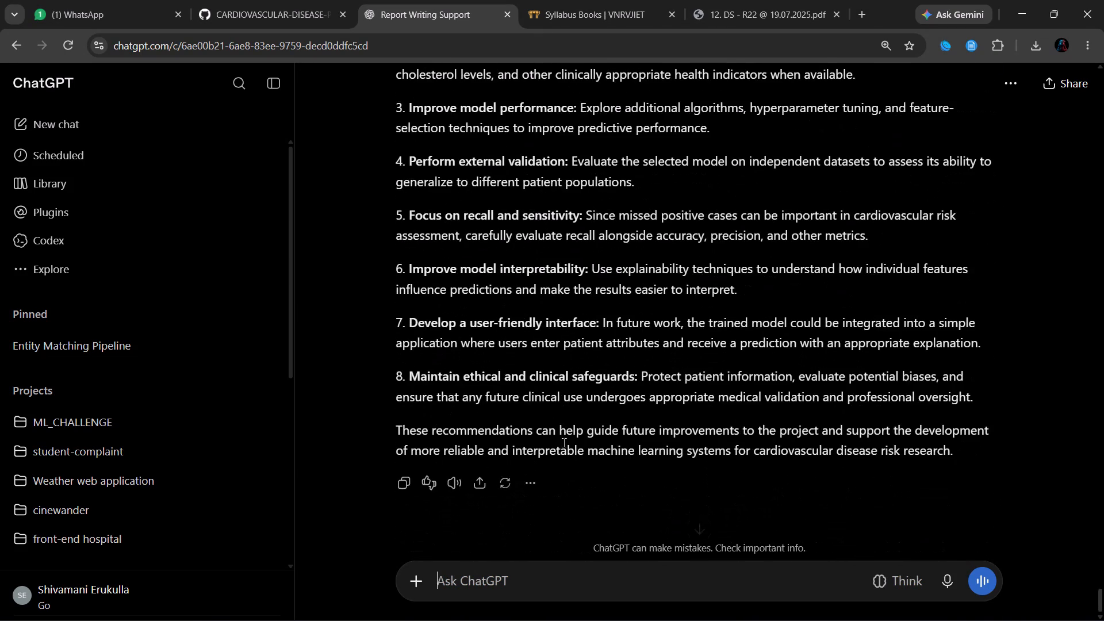
pyautogui.hotkey('alt', 'Tab')
pyautogui.scroll(2, 563, 442)
pyautogui.scroll(-1, 563, 442)
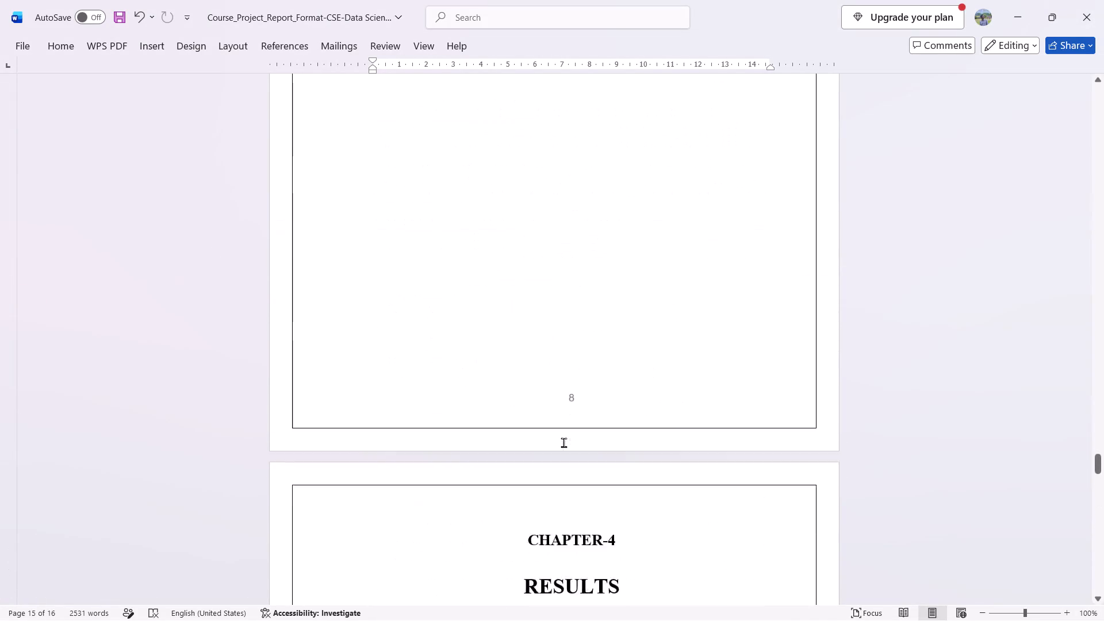
pyautogui.scroll(-1, 563, 442)
# Copy ChatGPT's full answer from "8. SUMMARY" through the closing recommendations paragraph and paste it below the Chapter 5 title in Word.
pyautogui.hotkey('alt', 'Tab')
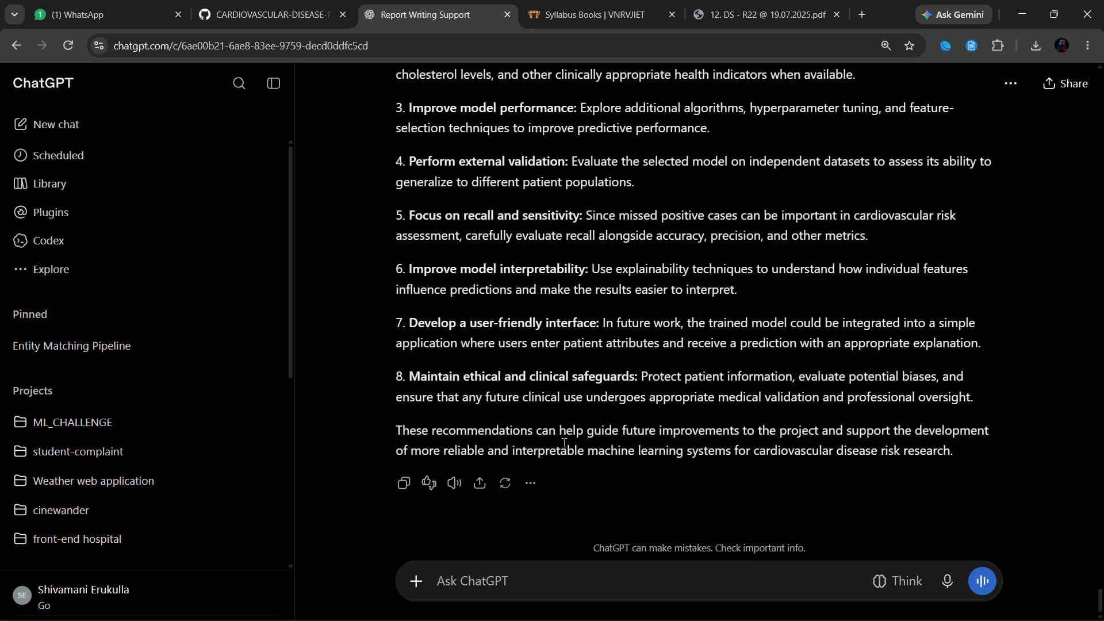
pyautogui.scroll(3, 434, 352)
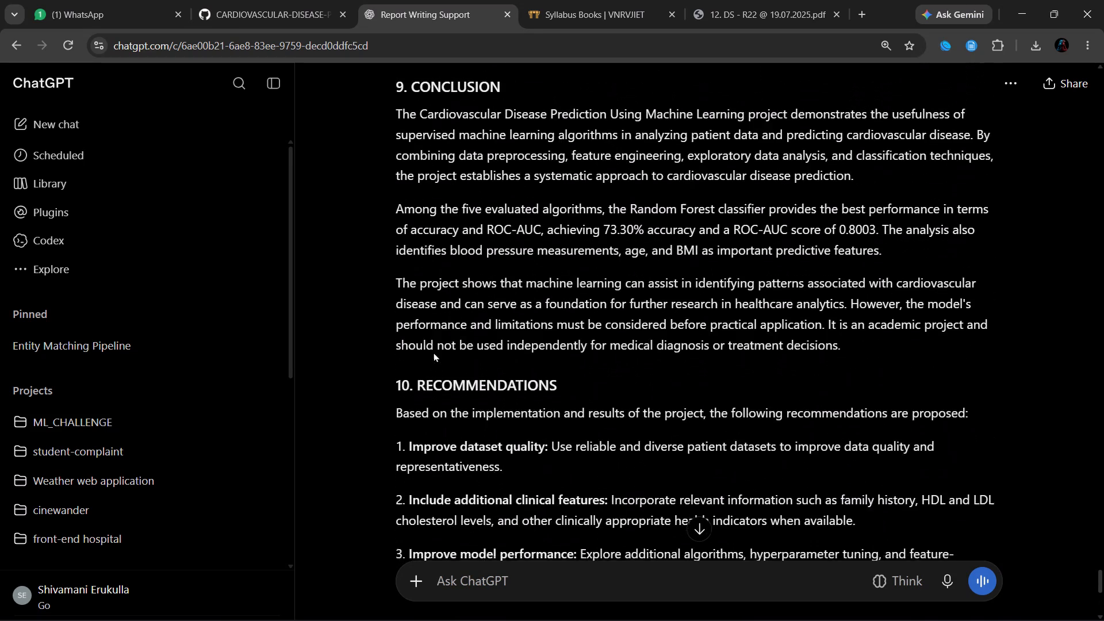
pyautogui.scroll(4, 434, 352)
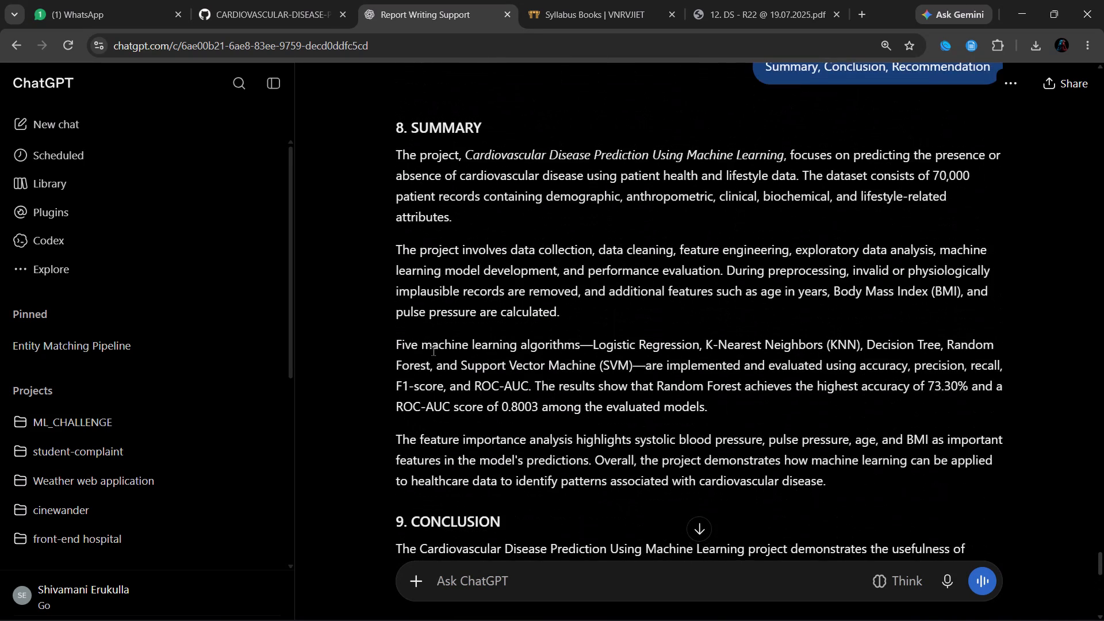
pyautogui.scroll(1, 433, 351)
pyautogui.moveTo(399, 152); pyautogui.dragTo(431, 397)
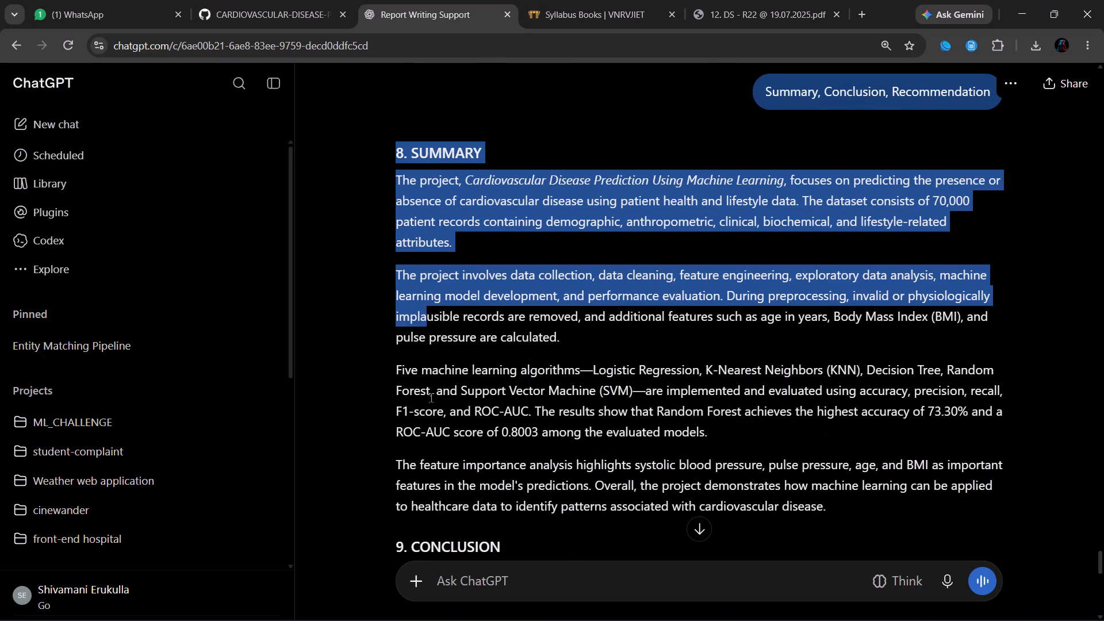
pyautogui.moveTo(431, 397); pyautogui.dragTo(696, 454)
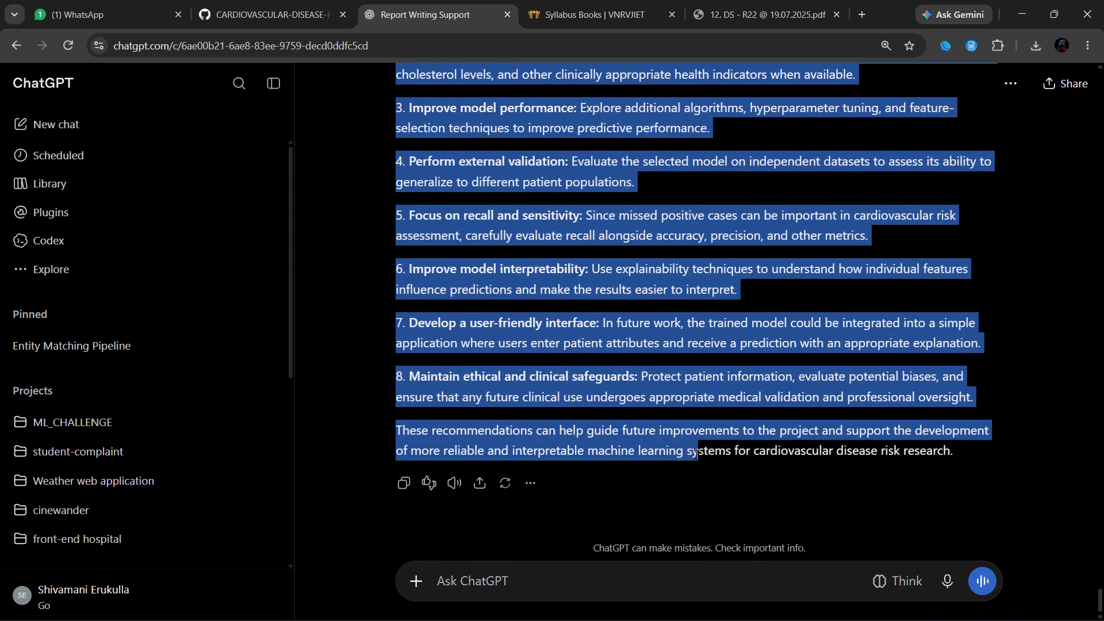
pyautogui.moveTo(696, 454); pyautogui.dragTo(889, 454)
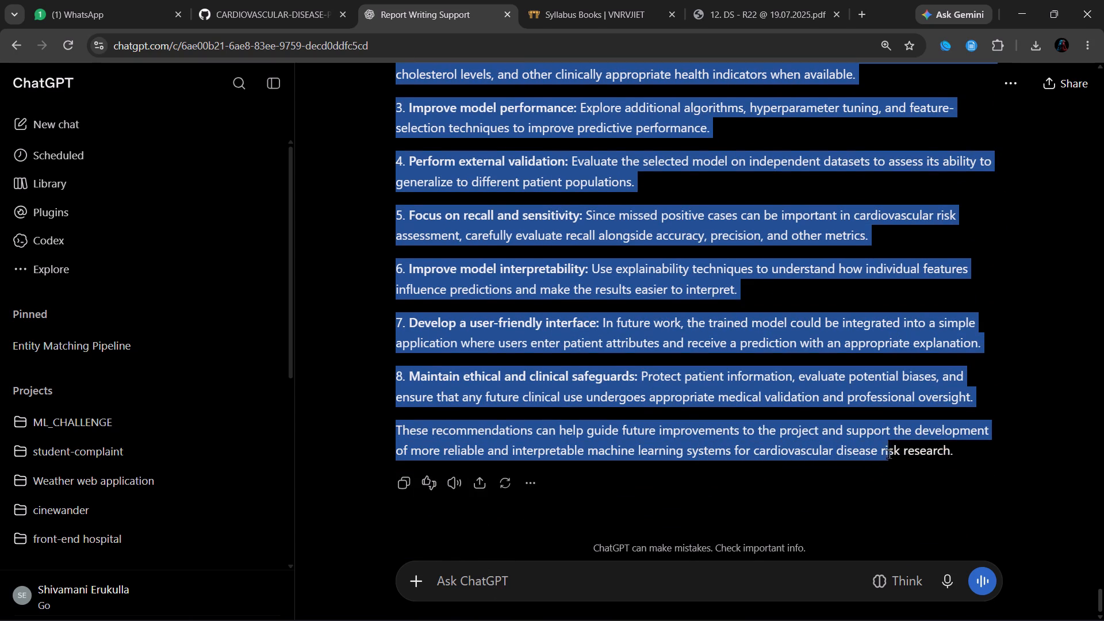
pyautogui.moveTo(889, 454); pyautogui.dragTo(987, 454)
pyautogui.hotkey('ctrl', 'c')
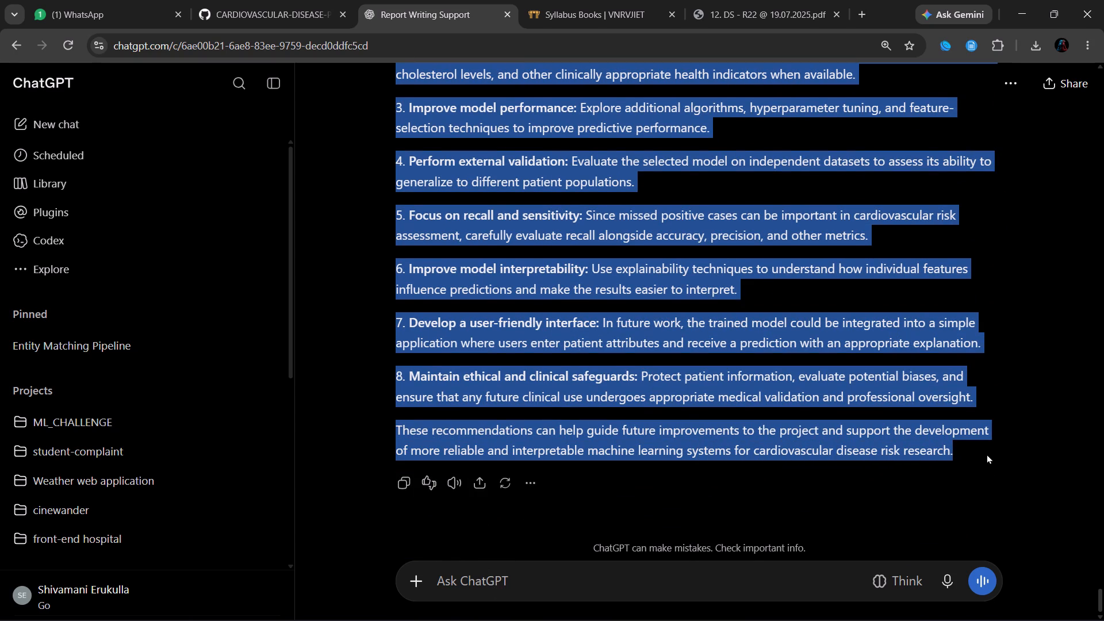
pyautogui.hotkey('alt', 'Tab')
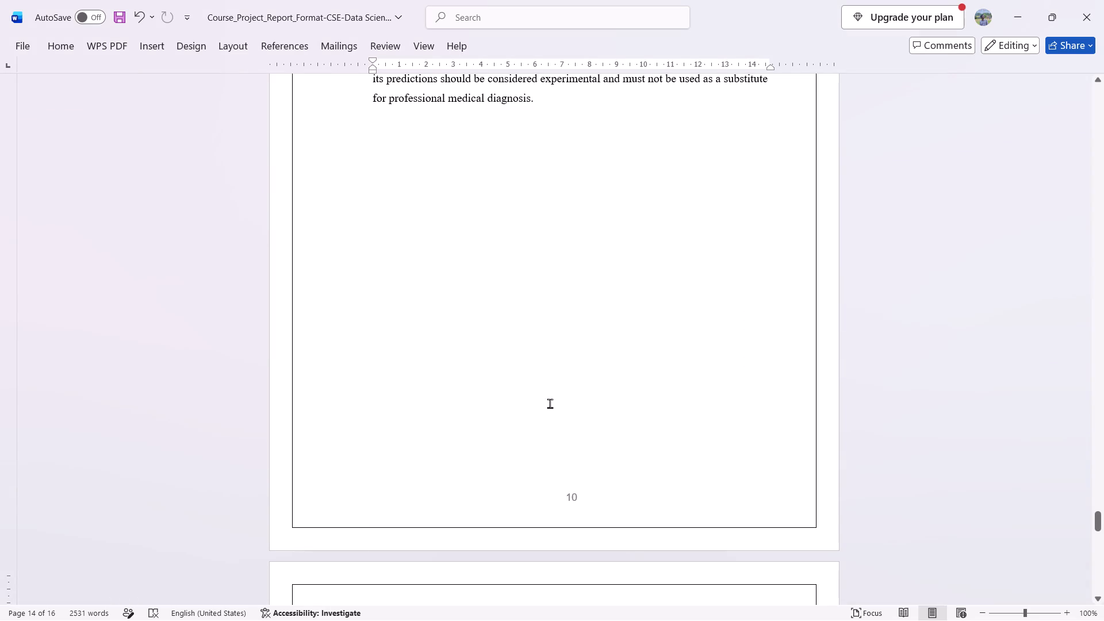
pyautogui.scroll(-1, 550, 403)
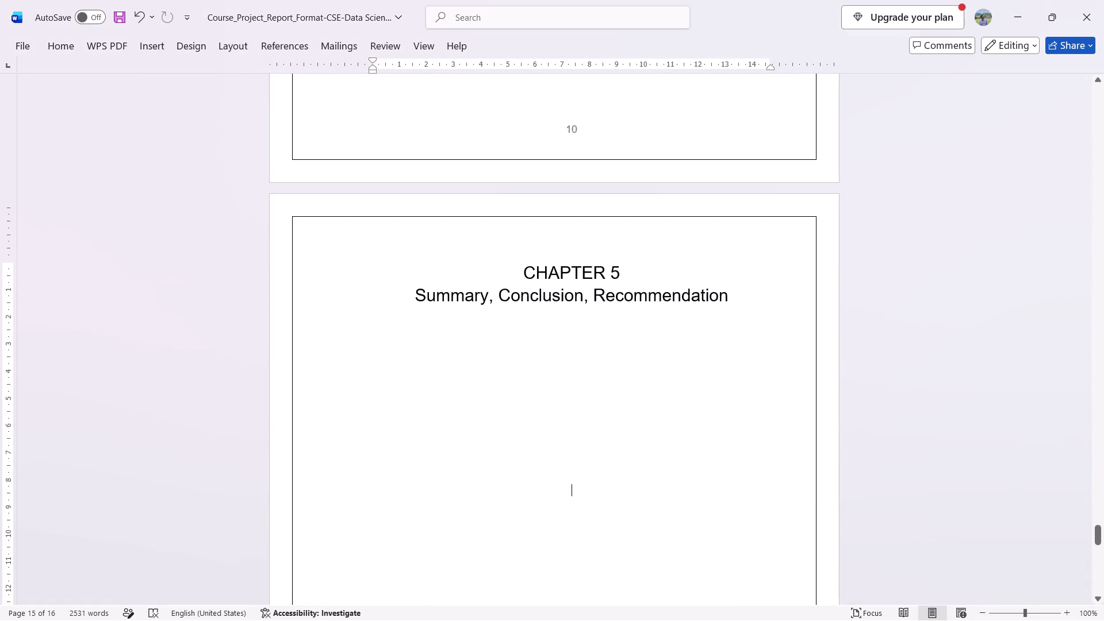
pyautogui.hotkey('ctrl', 'v')
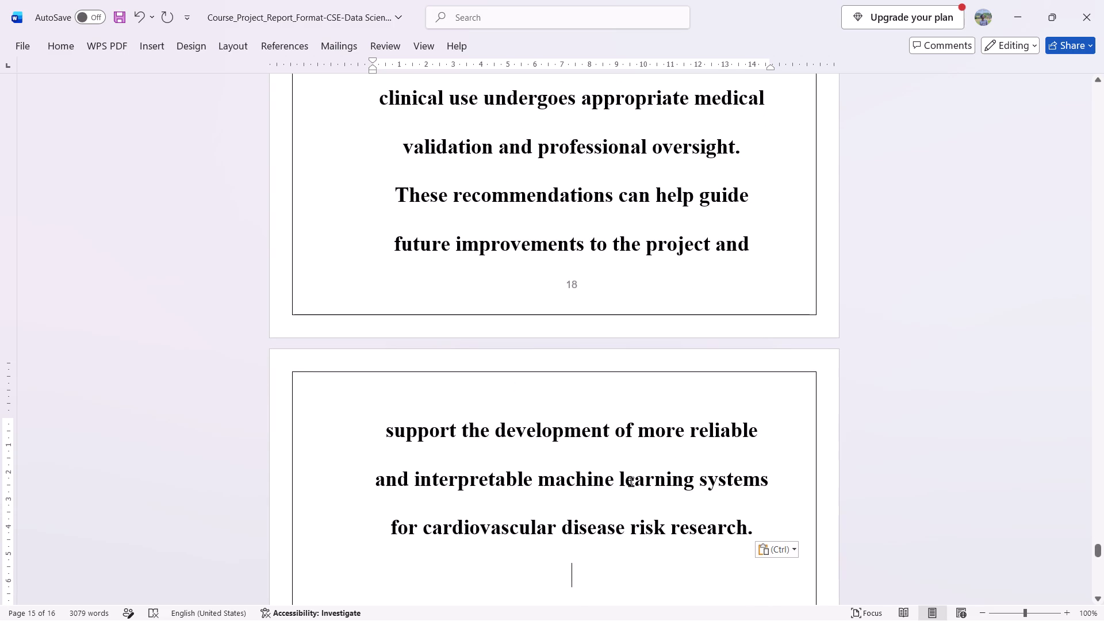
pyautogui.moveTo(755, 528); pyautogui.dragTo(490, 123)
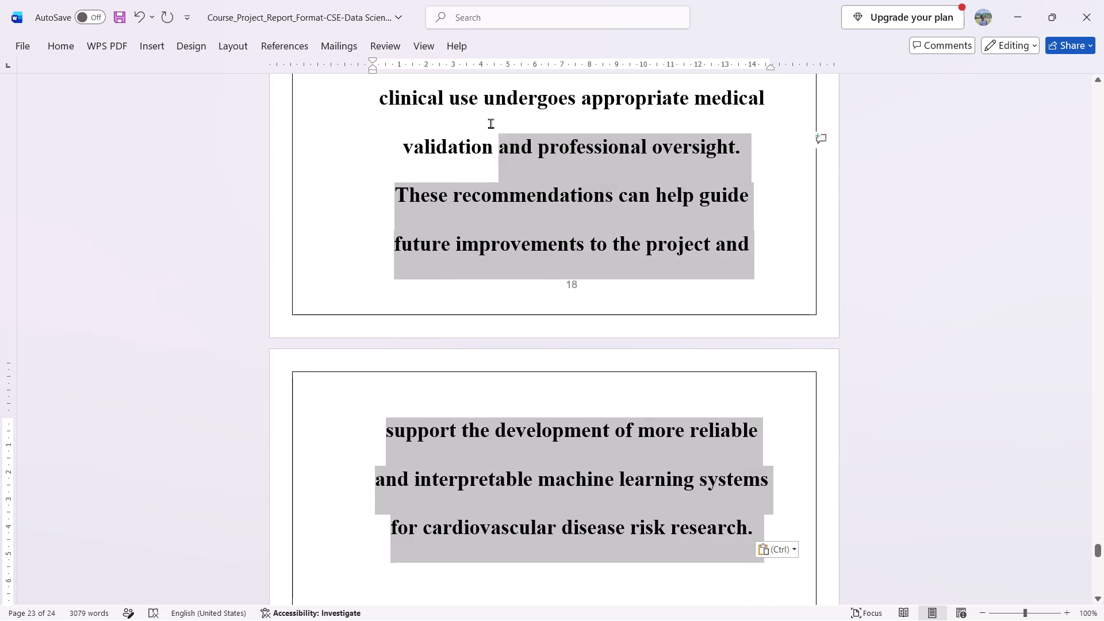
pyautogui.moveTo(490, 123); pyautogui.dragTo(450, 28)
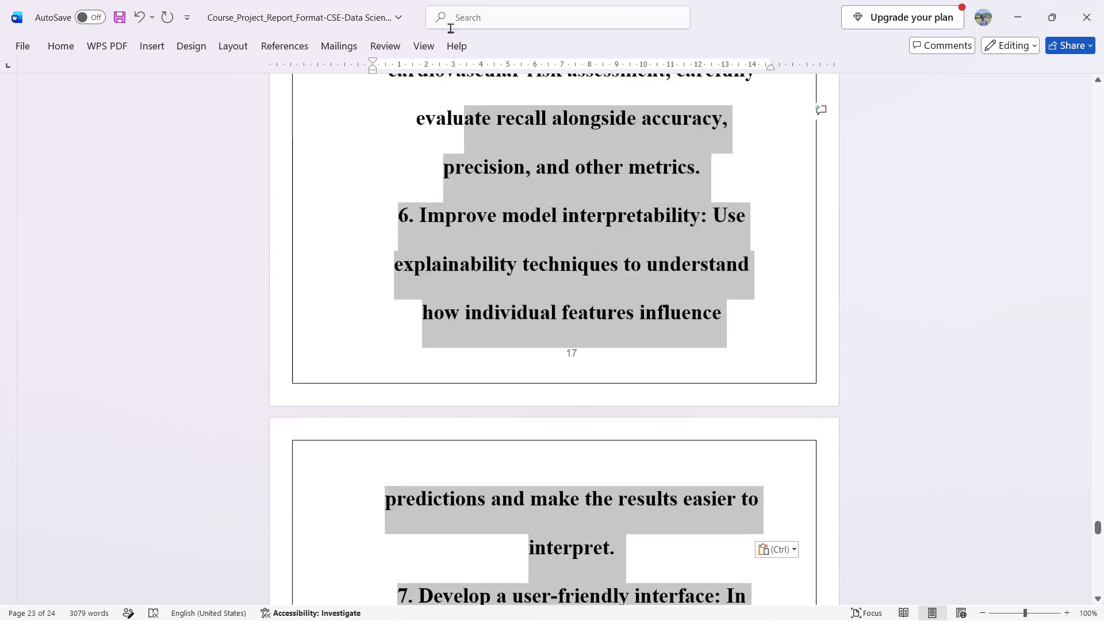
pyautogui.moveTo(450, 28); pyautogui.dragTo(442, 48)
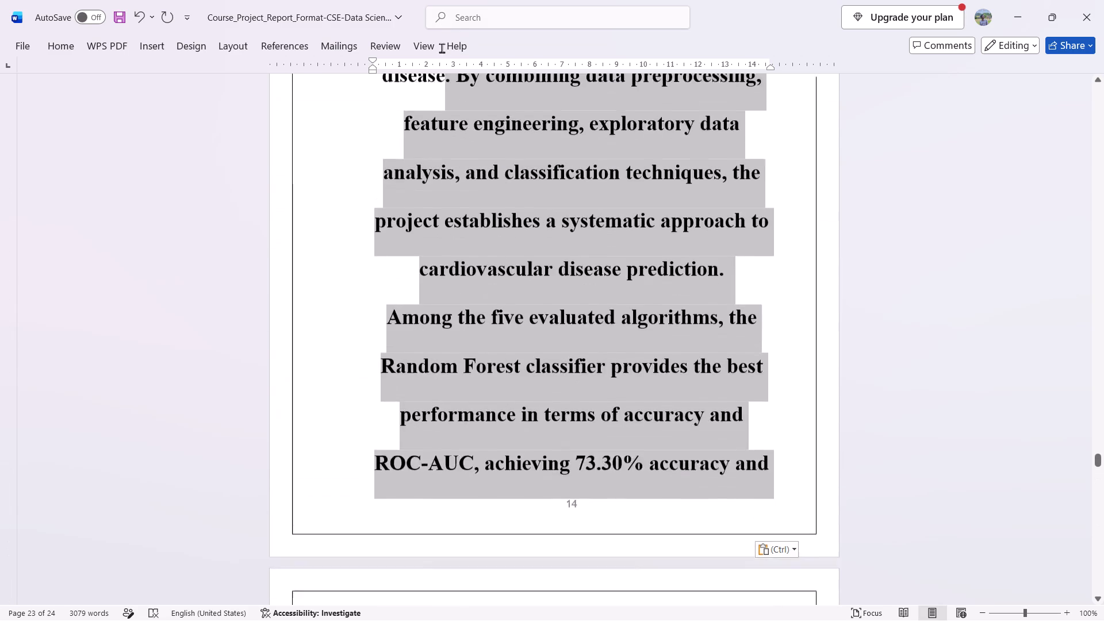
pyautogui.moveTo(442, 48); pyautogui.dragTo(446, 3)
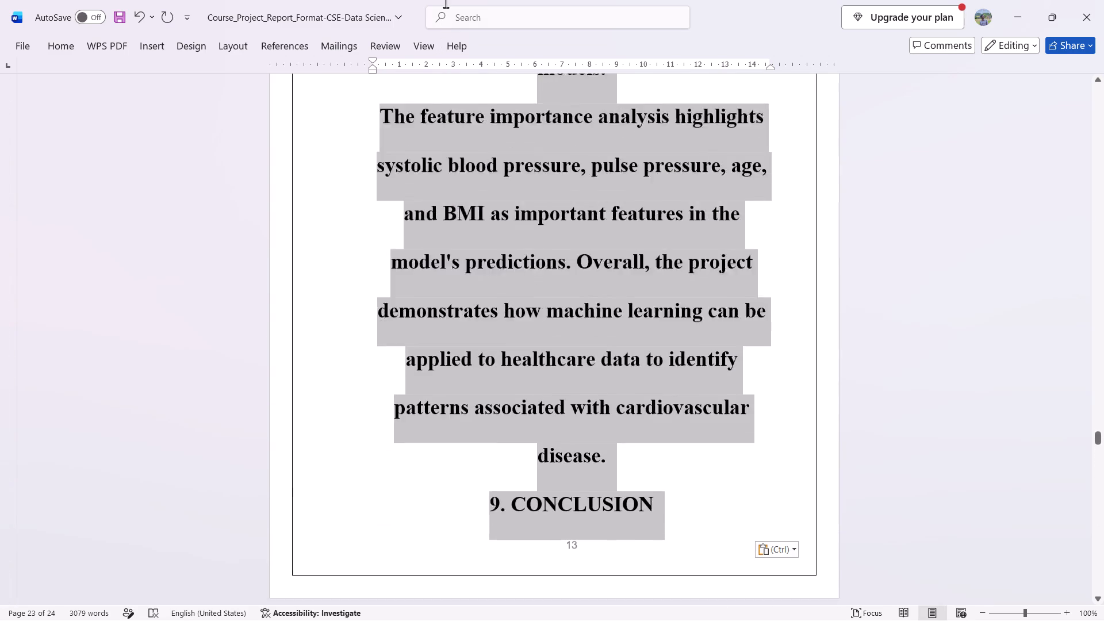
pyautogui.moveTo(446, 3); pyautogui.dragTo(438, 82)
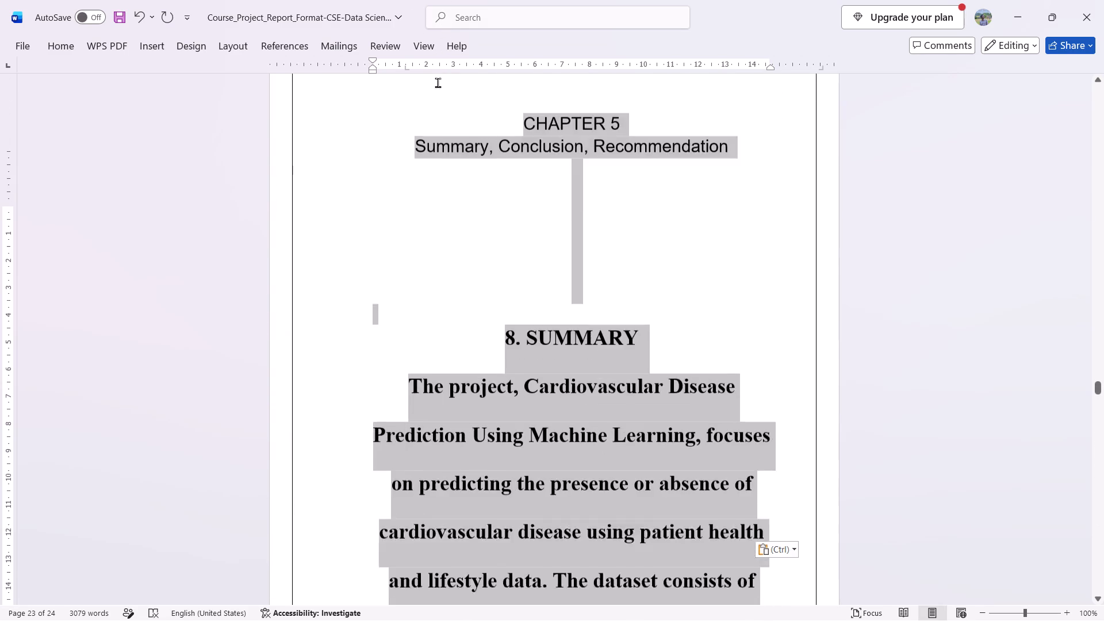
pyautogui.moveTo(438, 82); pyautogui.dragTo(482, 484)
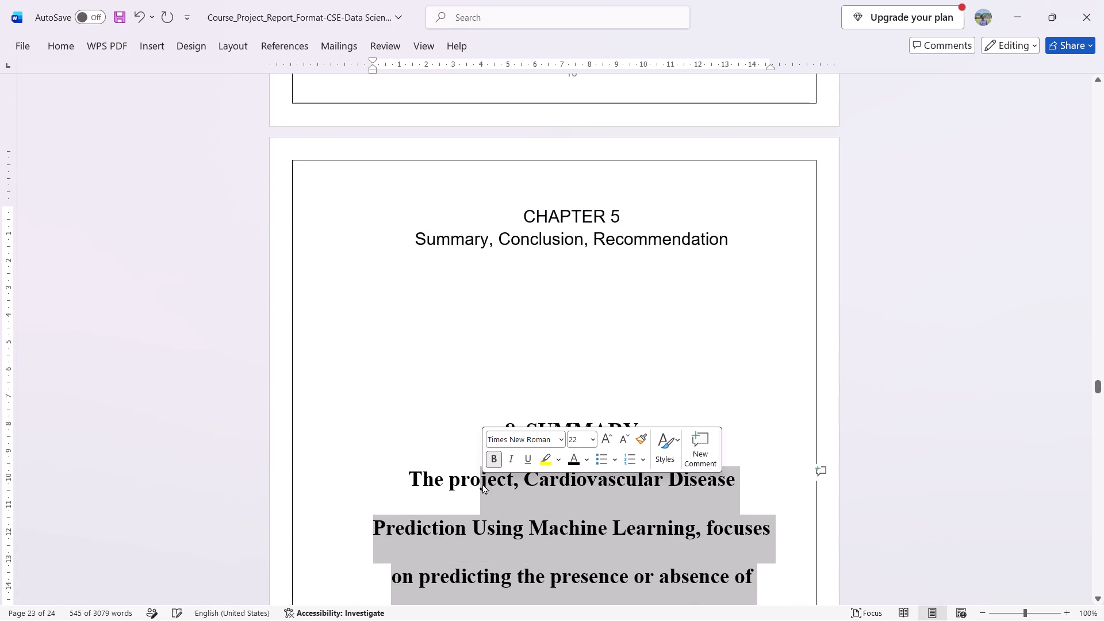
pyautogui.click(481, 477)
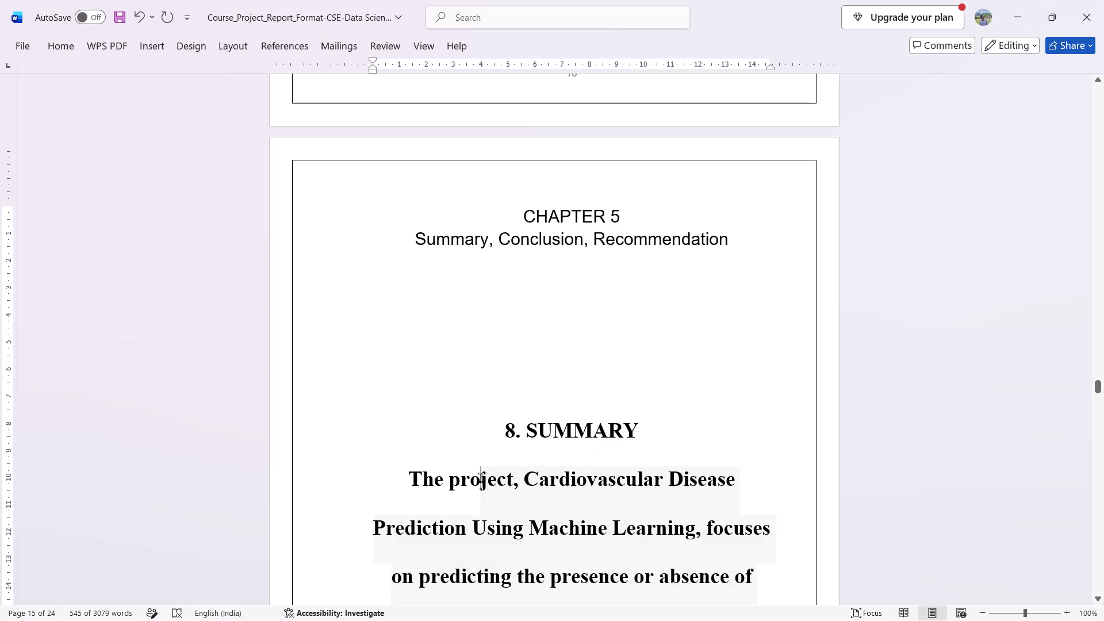
# Set the pasted Chapter 5 text, from "8. SUMMARY" through the closing recommendations paragraph, to size 12 and remove its bold.
pyautogui.moveTo(502, 423); pyautogui.dragTo(631, 620)
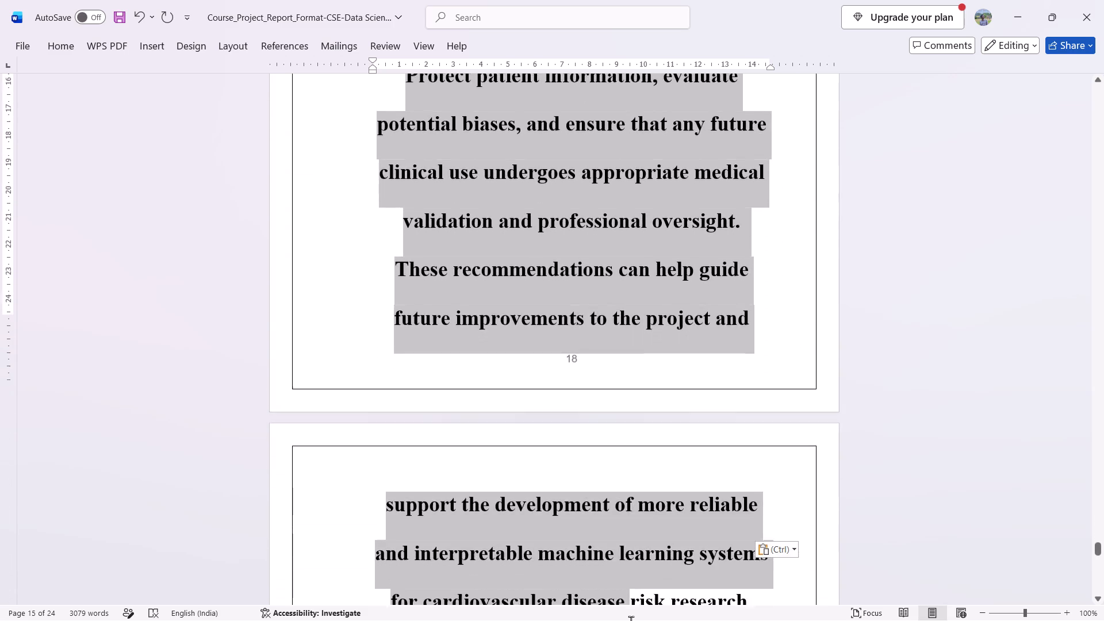
pyautogui.moveTo(631, 620); pyautogui.dragTo(711, 125)
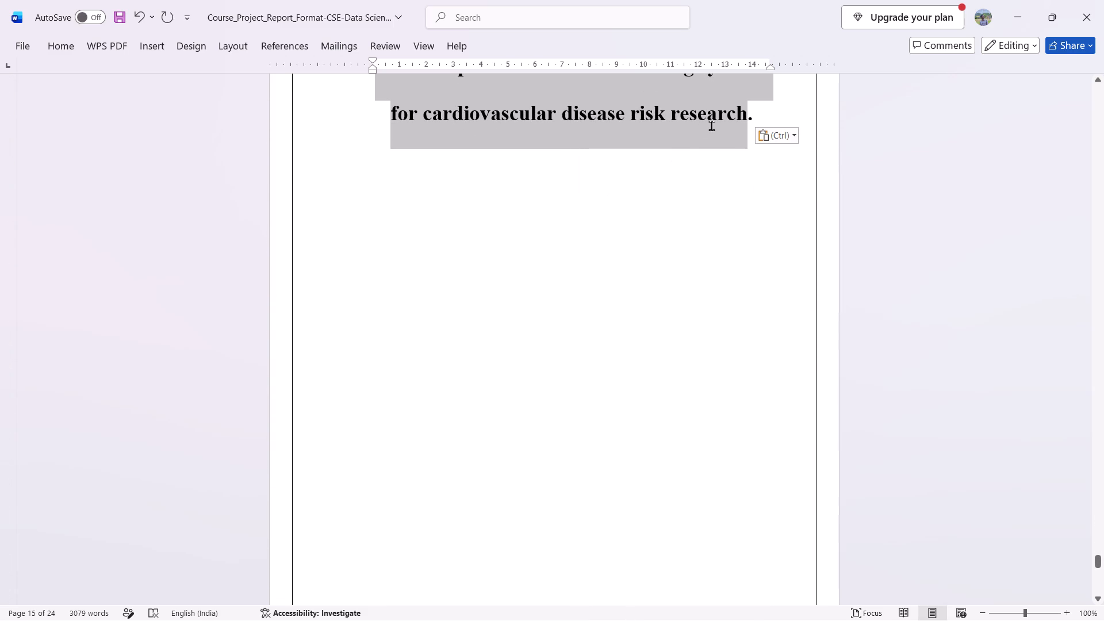
pyautogui.moveTo(711, 125); pyautogui.dragTo(758, 113)
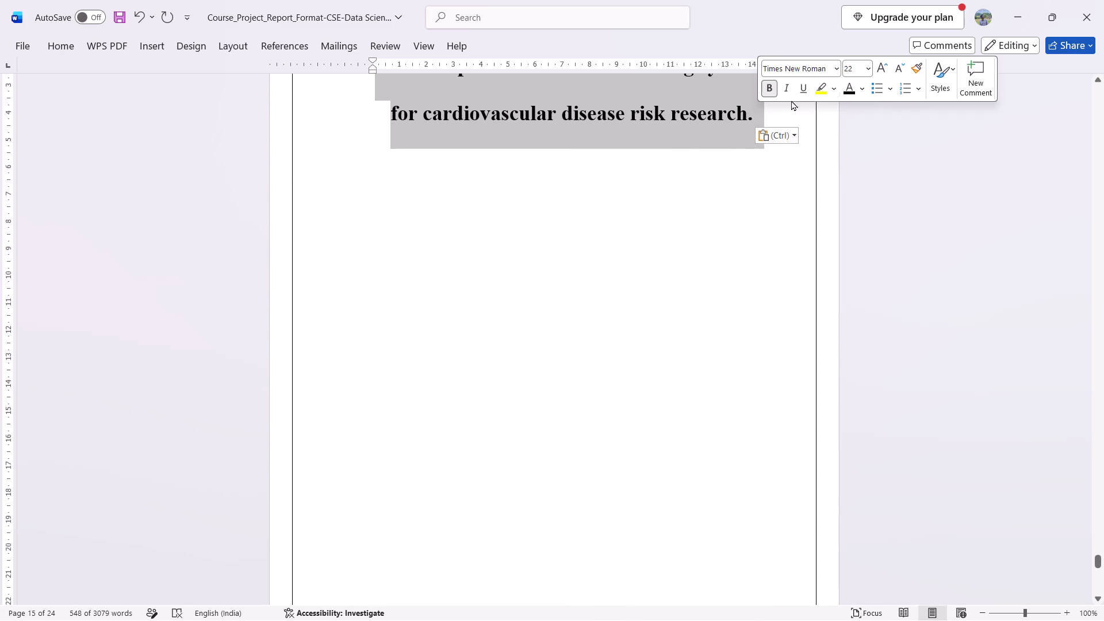
pyautogui.click(869, 70)
pyautogui.click(859, 154)
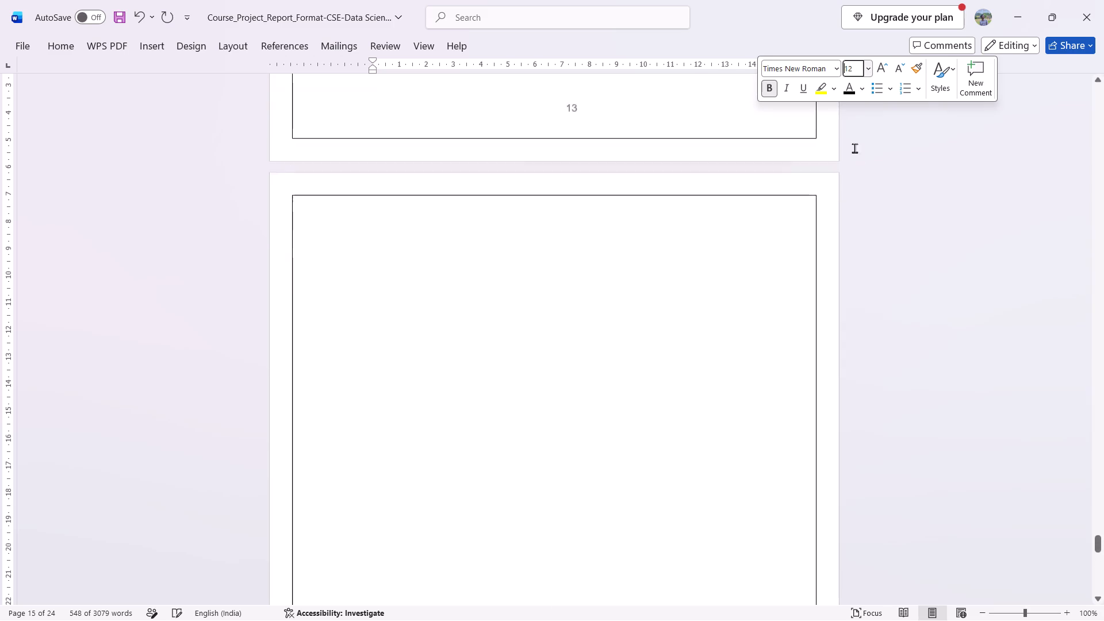
pyautogui.click(770, 86)
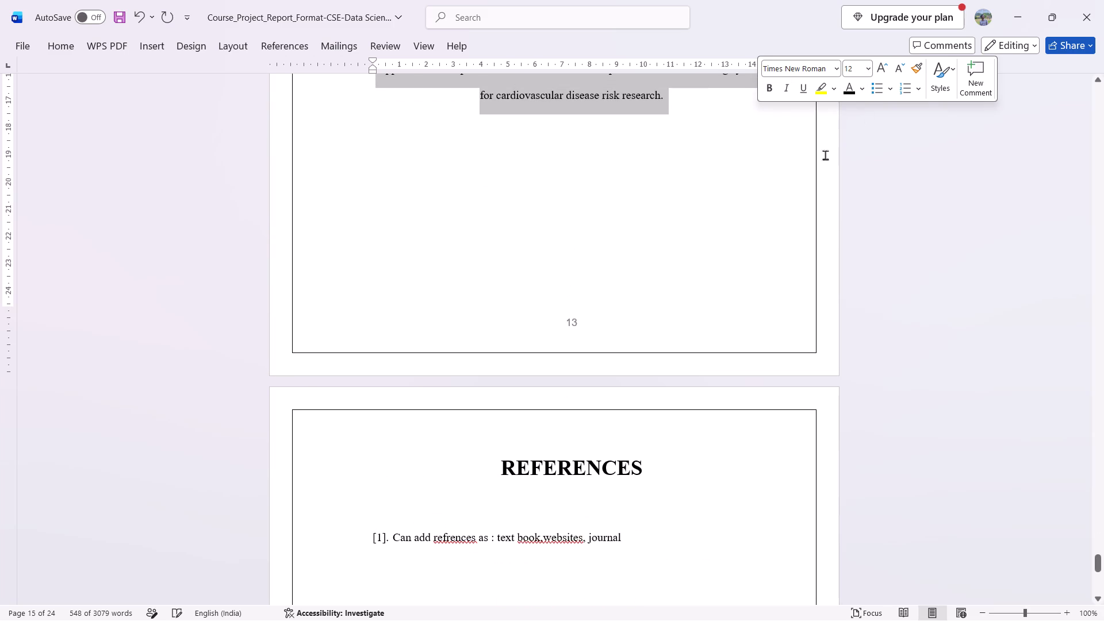
# Left-align the pasted Chapter 5 text and set its line spacing to 1.5.
pyautogui.click(61, 56)
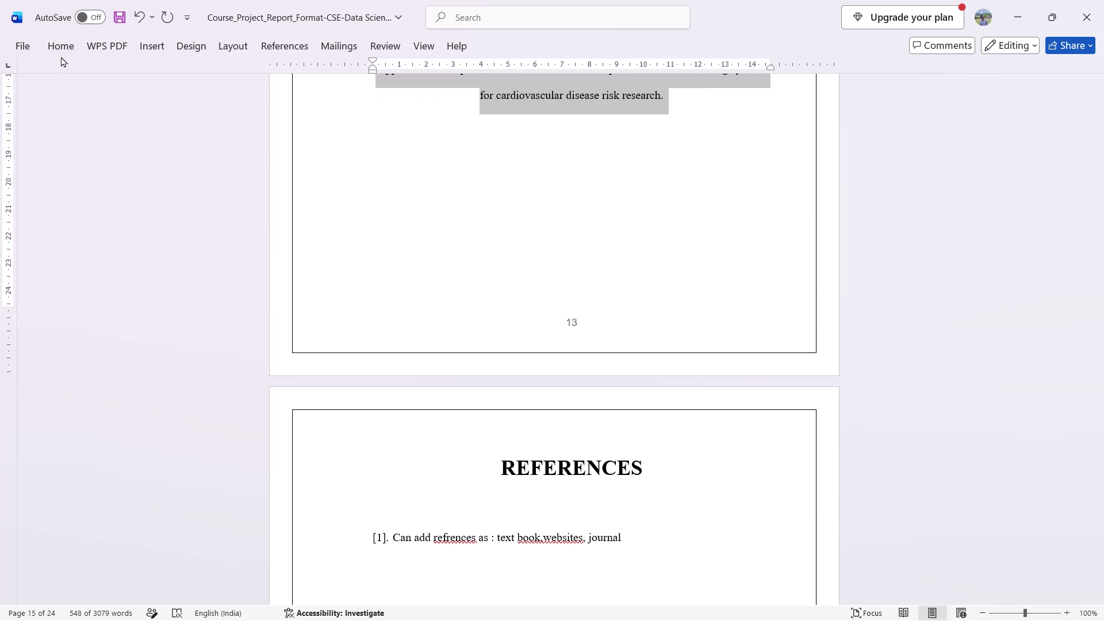
pyautogui.click(63, 52)
pyautogui.click(254, 84)
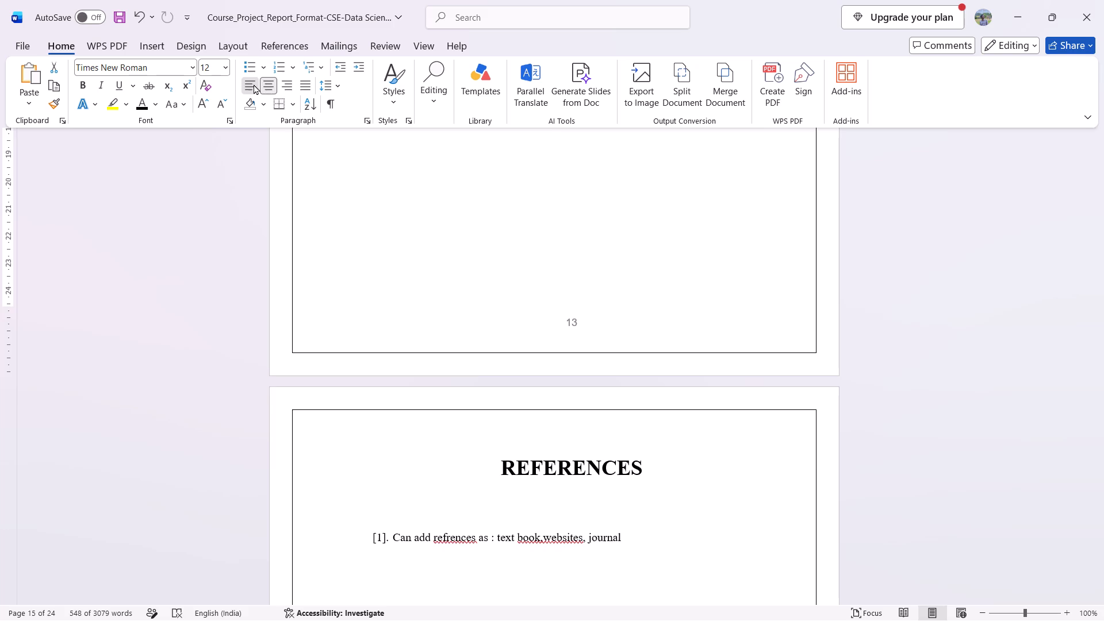
pyautogui.click(337, 84)
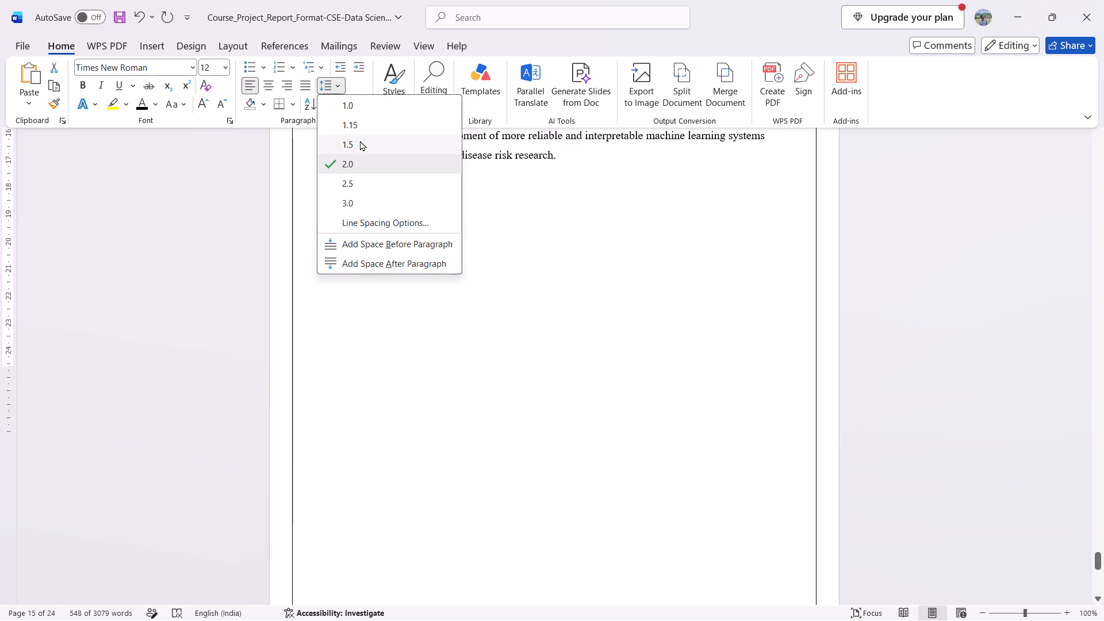
pyautogui.click(361, 138)
pyautogui.click(564, 310)
# Delete the surplus blank lines between the Chapter 5 title and "8. SUMMARY", leaving one blank line.
pyautogui.scroll(1, 564, 310)
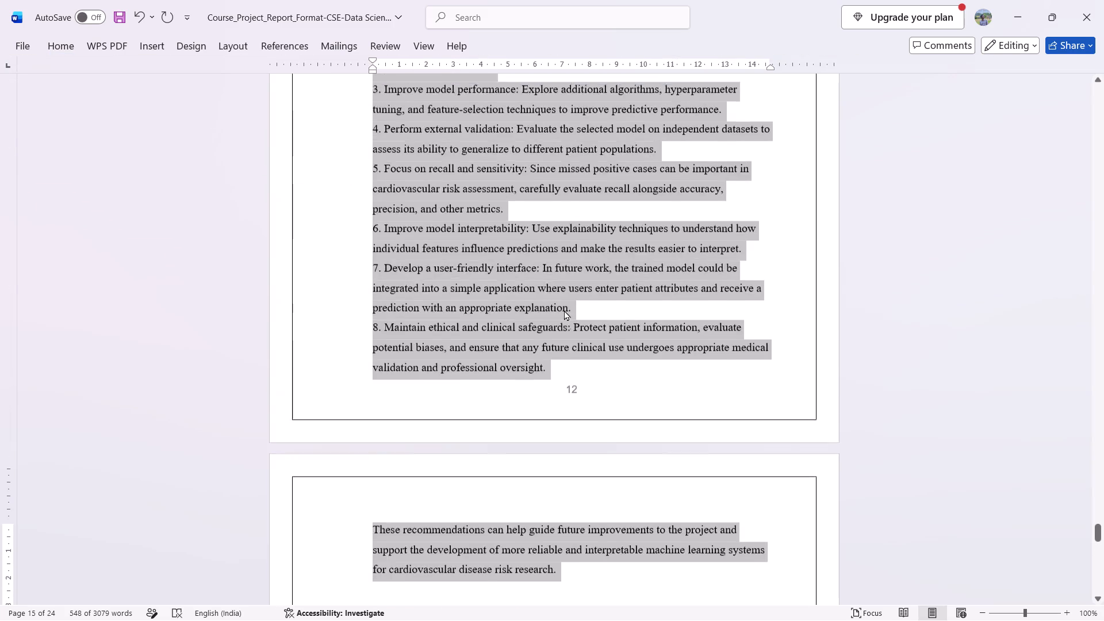
pyautogui.scroll(1, 564, 310)
pyautogui.scroll(1, 585, 367)
pyautogui.scroll(-1, 585, 367)
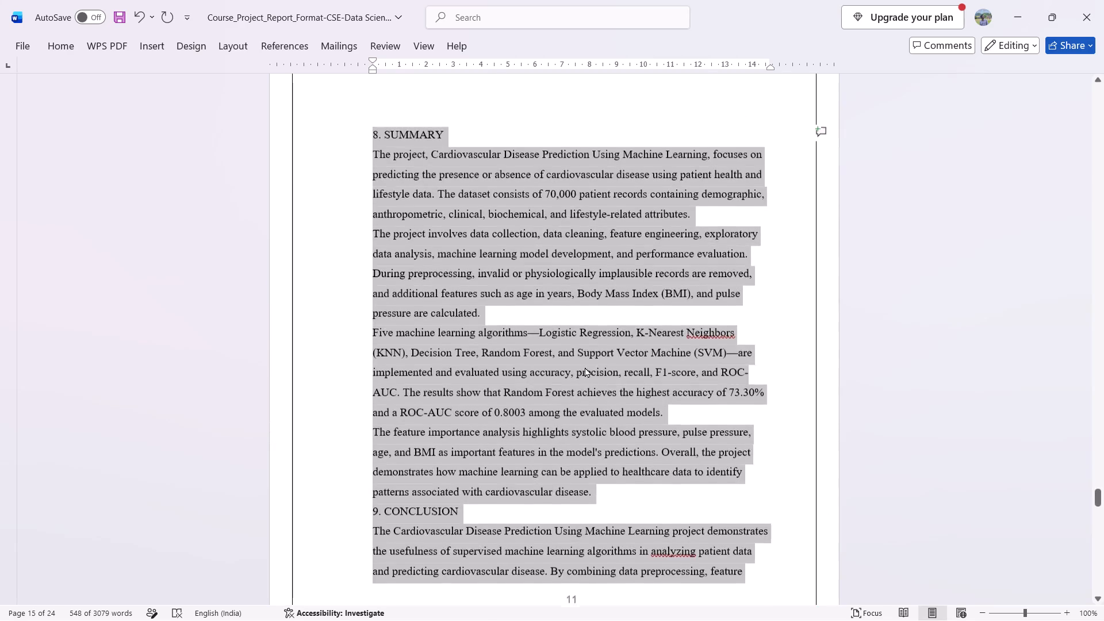
pyautogui.scroll(1, 585, 367)
pyautogui.click(372, 335)
pyautogui.click(373, 351)
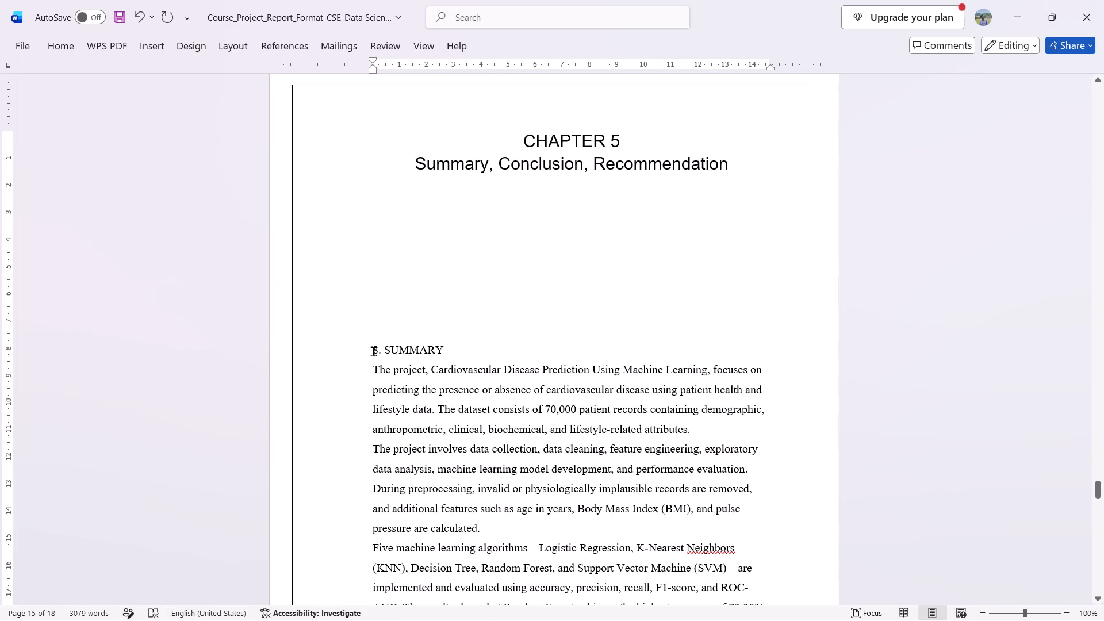
pyautogui.press('BackSpace')
pyautogui.press('BackSpace')
pyautogui.press('BackSpace')
pyautogui.press('BackSpace')
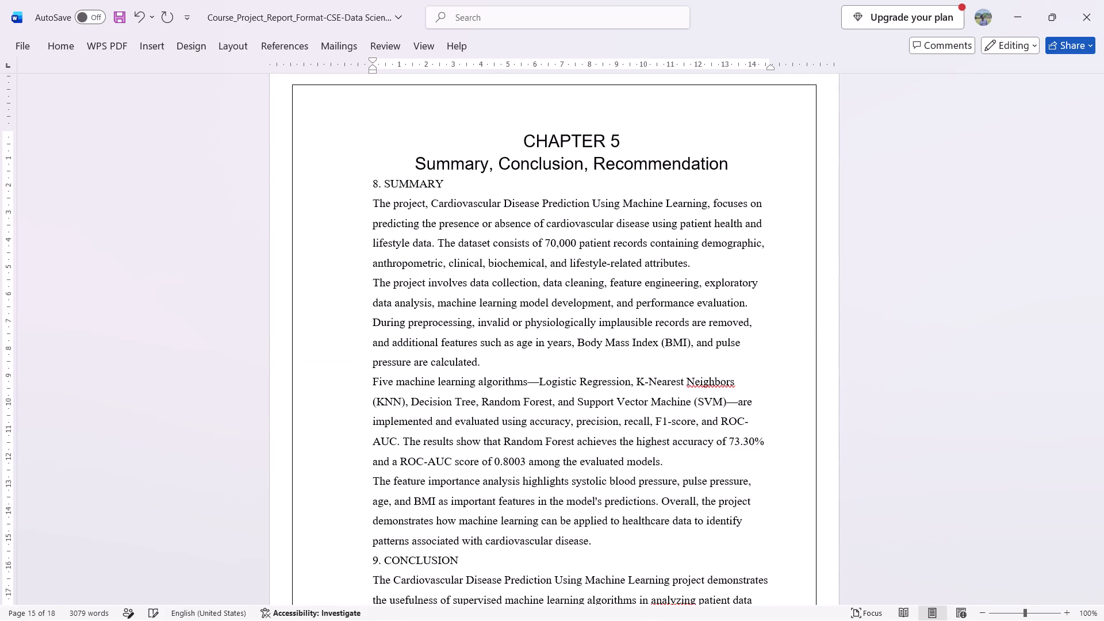
pyautogui.press('Return')
# Make the whole "8. SUMMARY" heading bold, including its number.
pyautogui.moveTo(450, 217); pyautogui.dragTo(385, 215)
pyautogui.click(397, 187)
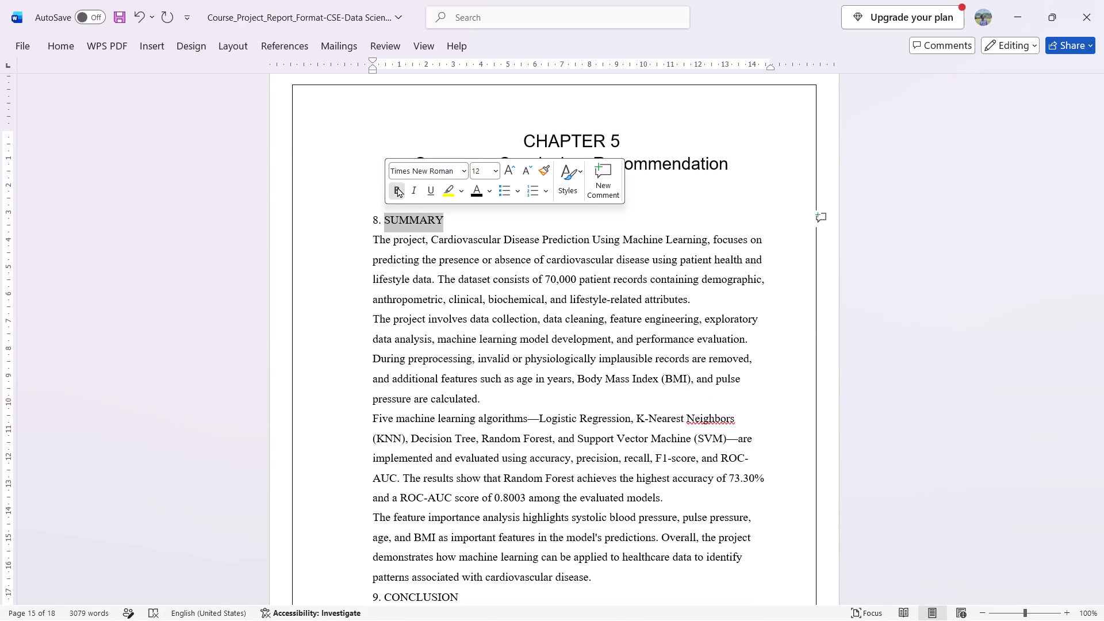
pyautogui.click(444, 214)
pyautogui.moveTo(444, 214); pyautogui.dragTo(379, 214)
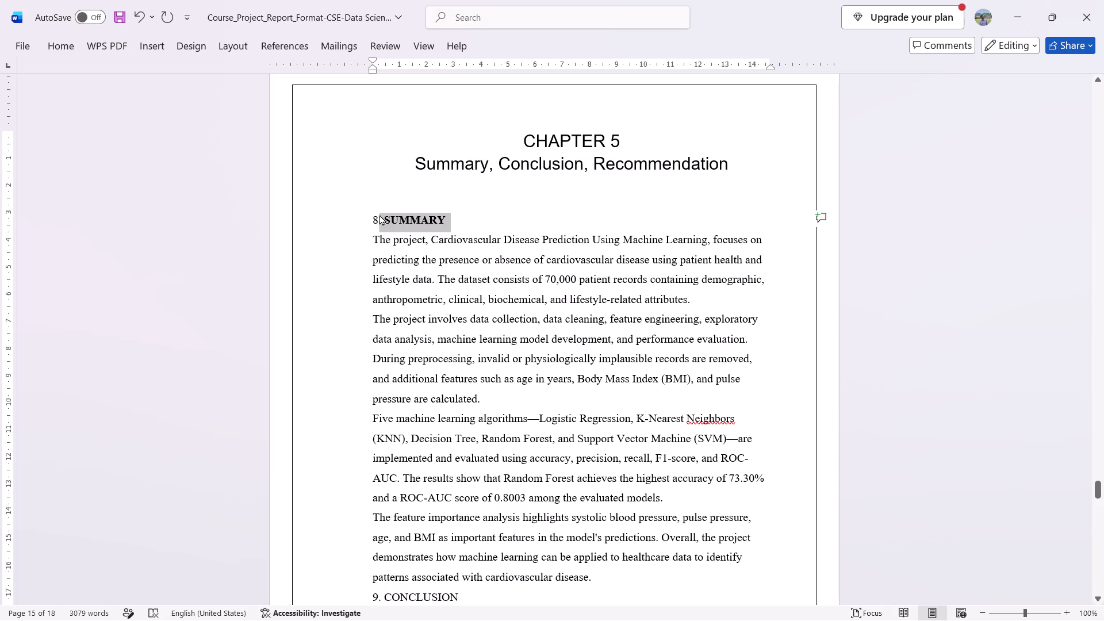
pyautogui.moveTo(379, 214); pyautogui.dragTo(372, 215)
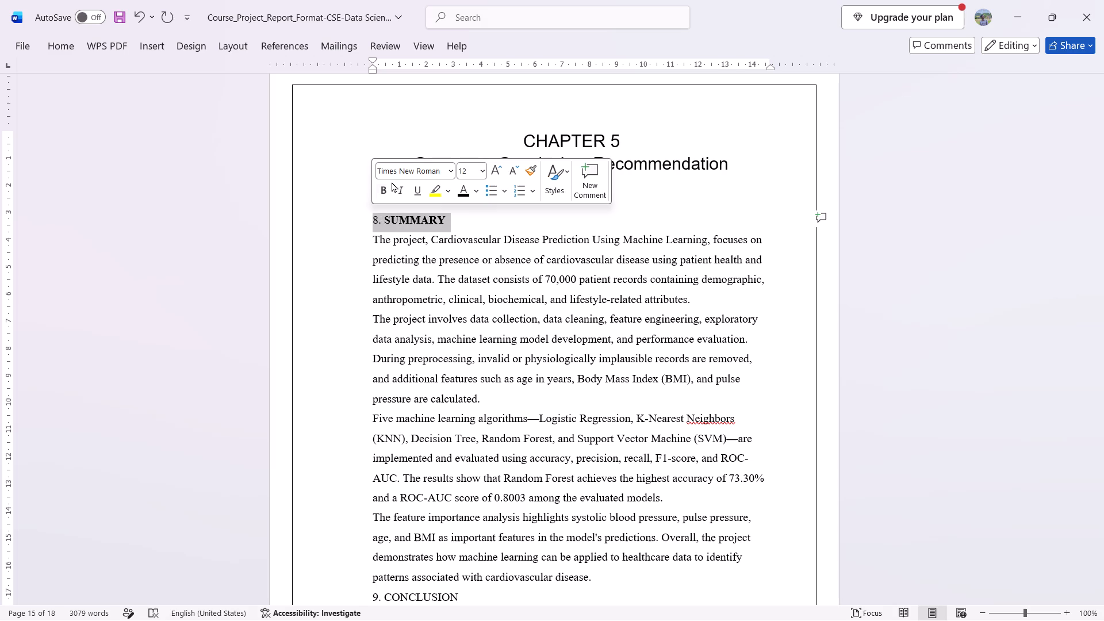
pyautogui.click(389, 185)
# Make the "9. CONCLUSION" and "10. RECOMMENDATIONS" headings bold.
pyautogui.scroll(-1, 476, 409)
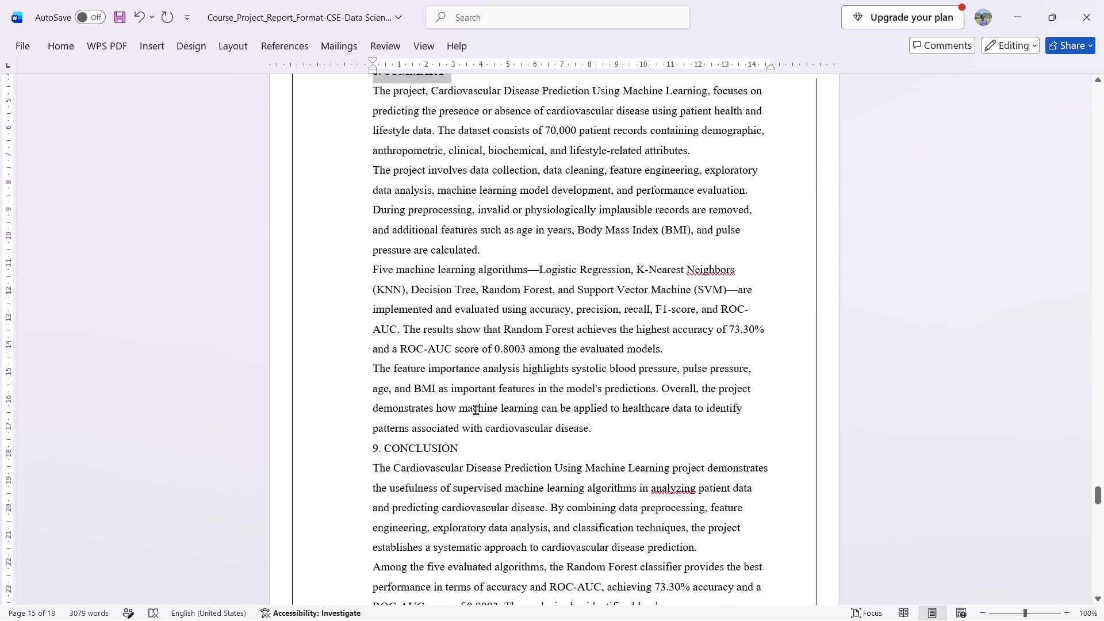
pyautogui.scroll(-1, 476, 409)
pyautogui.moveTo(467, 315); pyautogui.dragTo(361, 320)
pyautogui.click(371, 293)
pyautogui.scroll(-1, 411, 396)
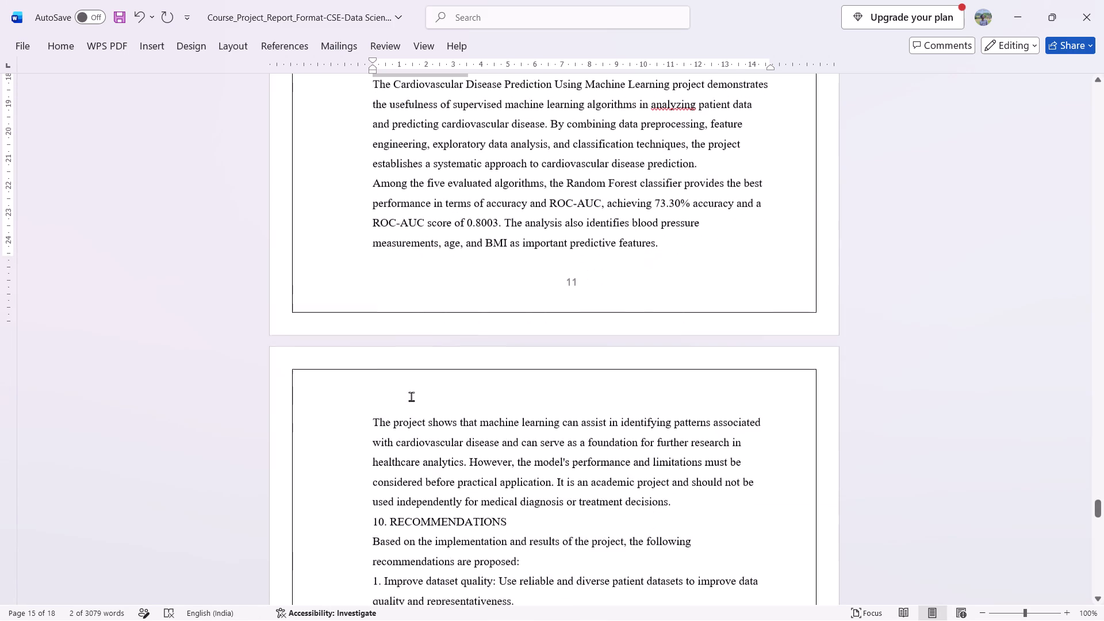
pyautogui.scroll(-1, 411, 396)
pyautogui.moveTo(505, 325); pyautogui.dragTo(479, 323)
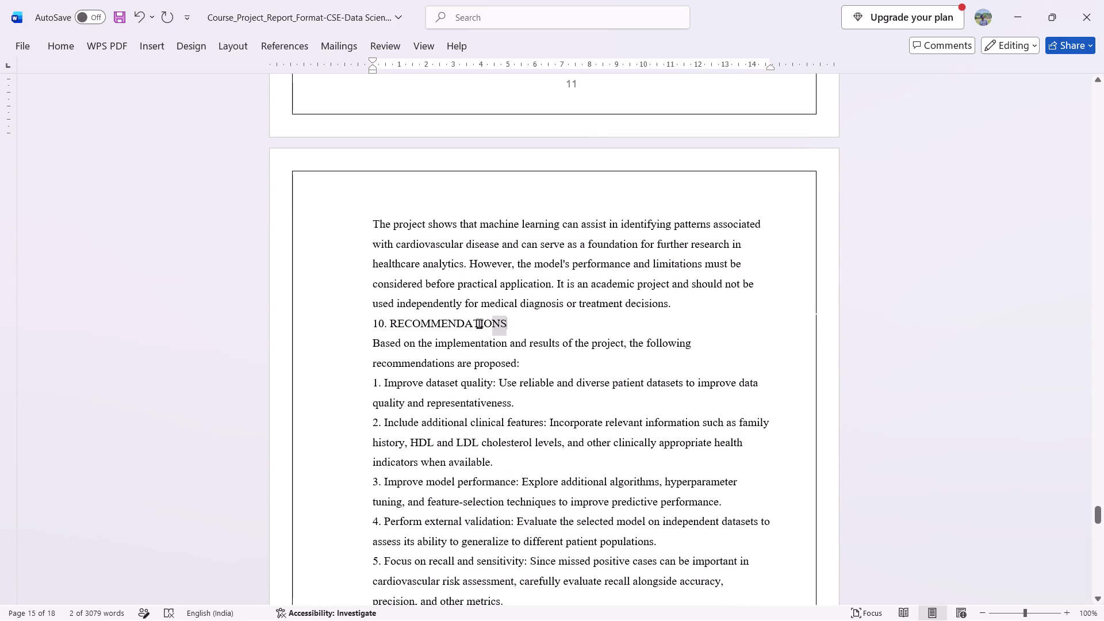
pyautogui.moveTo(479, 323); pyautogui.dragTo(371, 327)
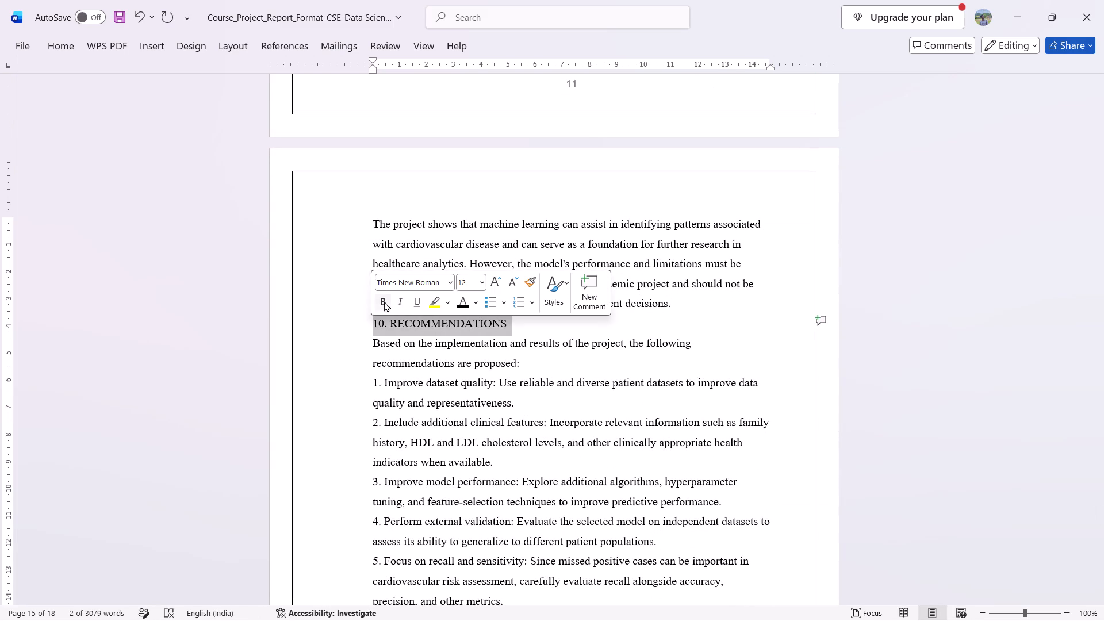
pyautogui.click(384, 301)
pyautogui.click(490, 426)
# Remove the blank page and blank lines before the REFERENCES heading, keeping the heading at the top of its own page.
pyautogui.scroll(-2, 490, 426)
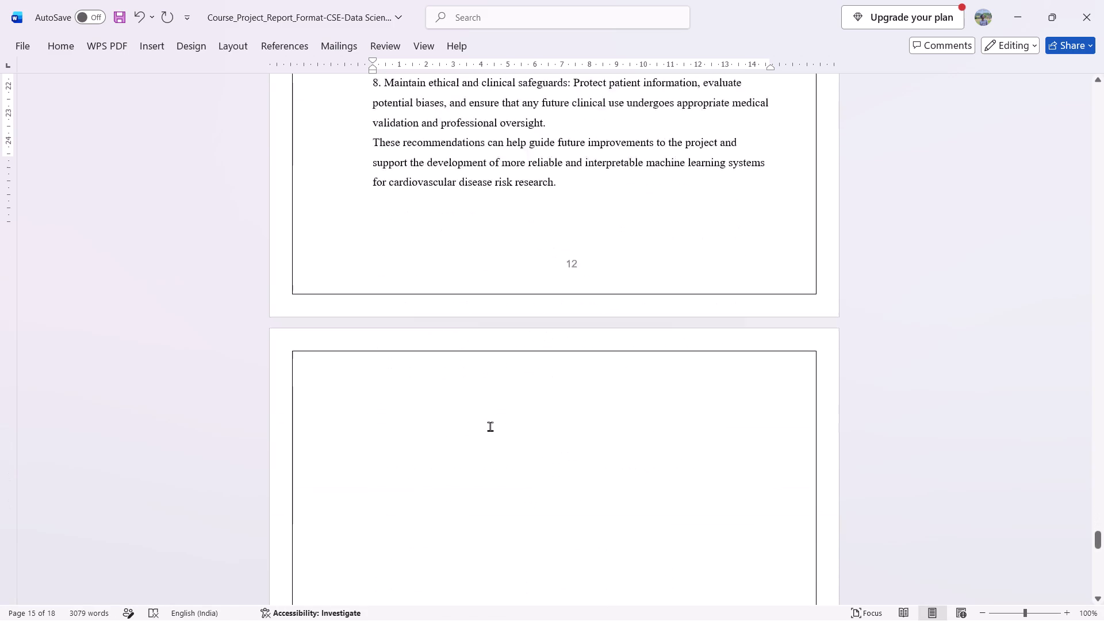
pyautogui.scroll(-4, 490, 426)
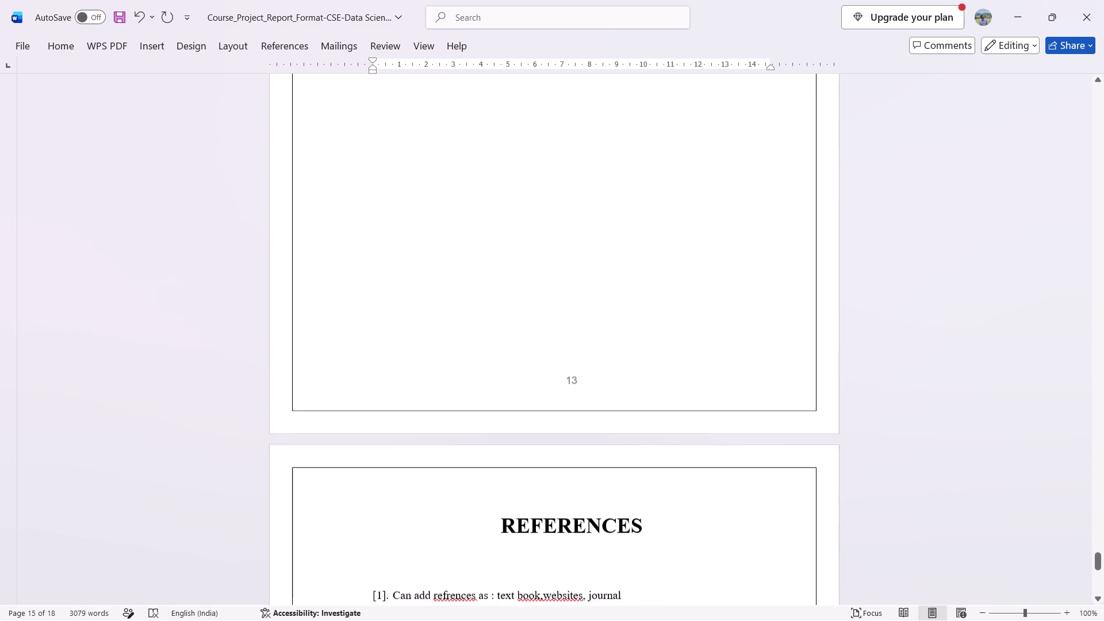
pyautogui.scroll(-1, 490, 426)
pyautogui.click(503, 506)
pyautogui.press('BackSpace')
pyautogui.press('BackSpace')
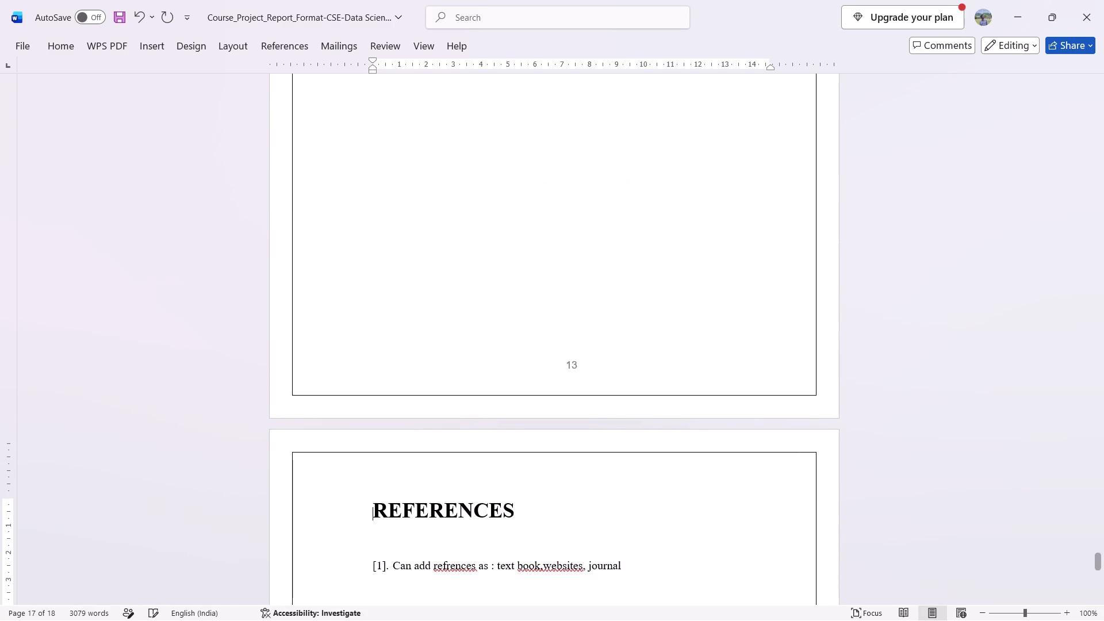
pyautogui.press('BackSpace')
pyautogui.scroll(1, 503, 506)
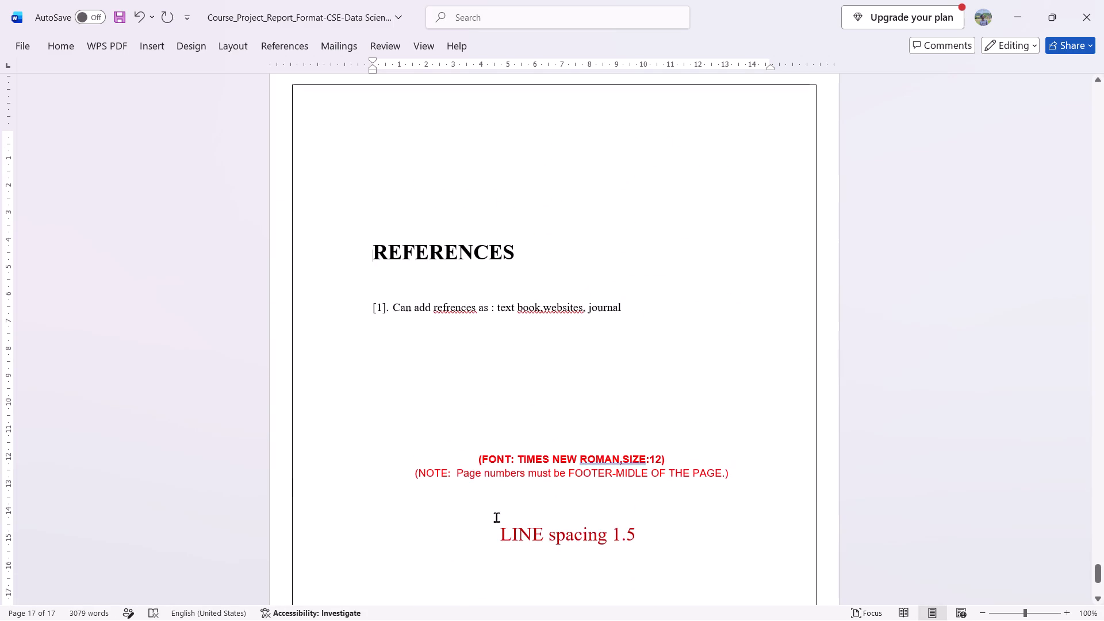
pyautogui.press('BackSpace')
pyautogui.press('BackSpace')
pyautogui.press('BackSpace')
pyautogui.press('BackSpace')
pyautogui.press('BackSpace')
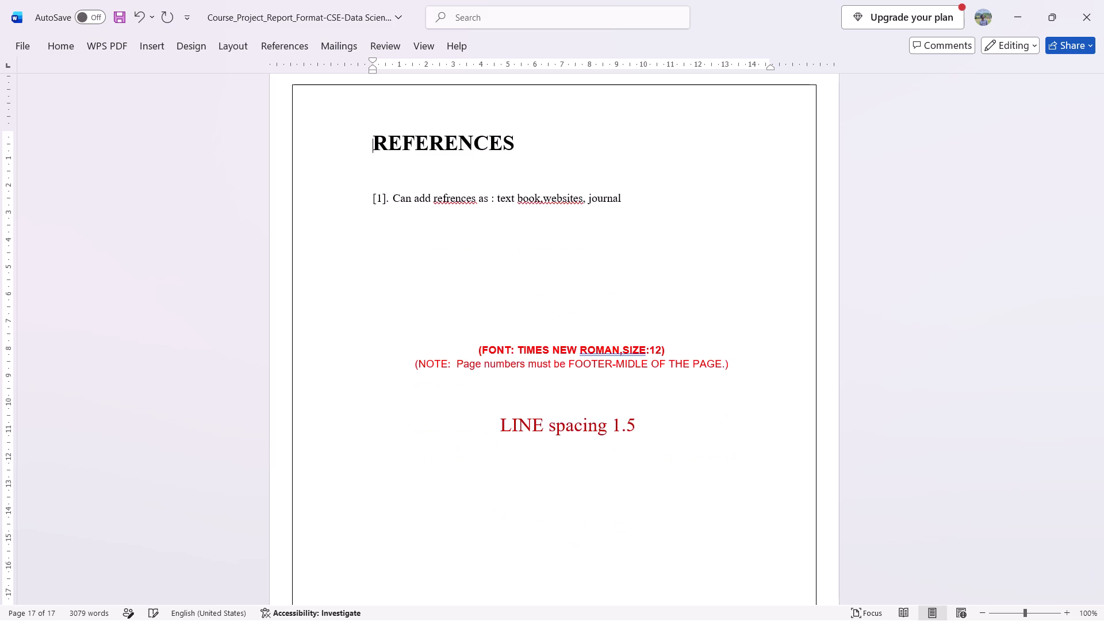
pyautogui.press('BackSpace')
pyautogui.press('Return')
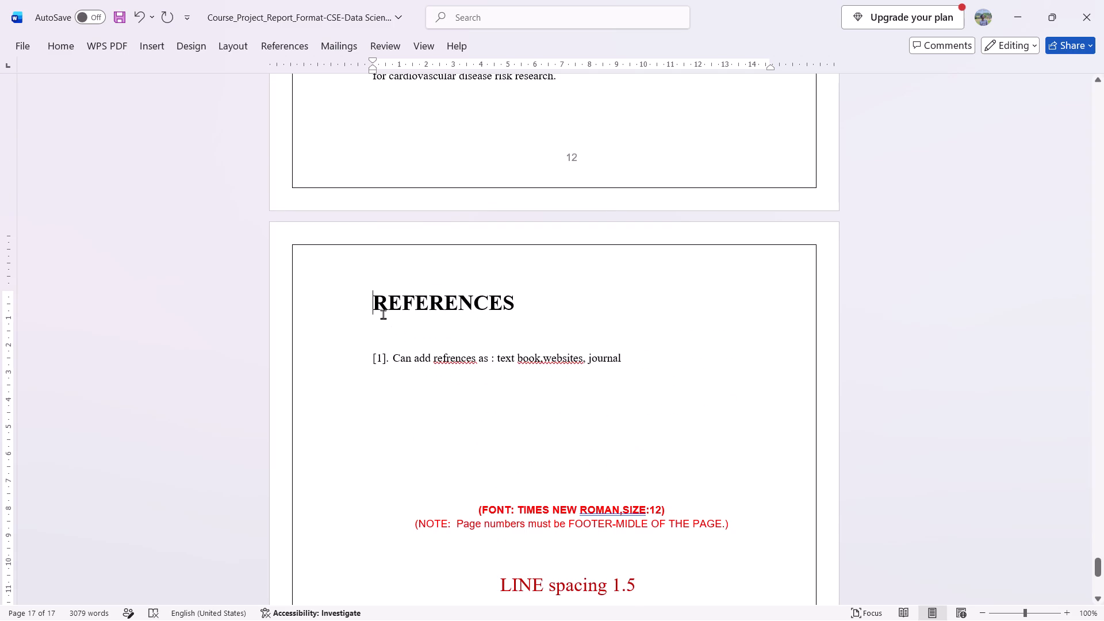
# Centre the REFERENCES heading on its page.
pyautogui.moveTo(373, 303); pyautogui.dragTo(531, 306)
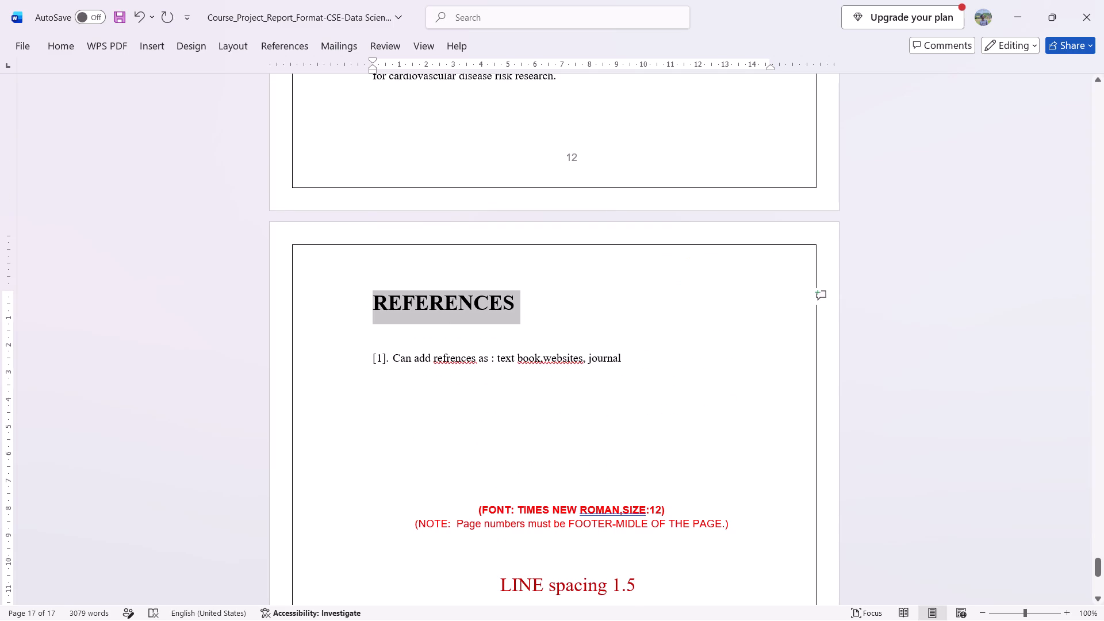
pyautogui.click(73, 40)
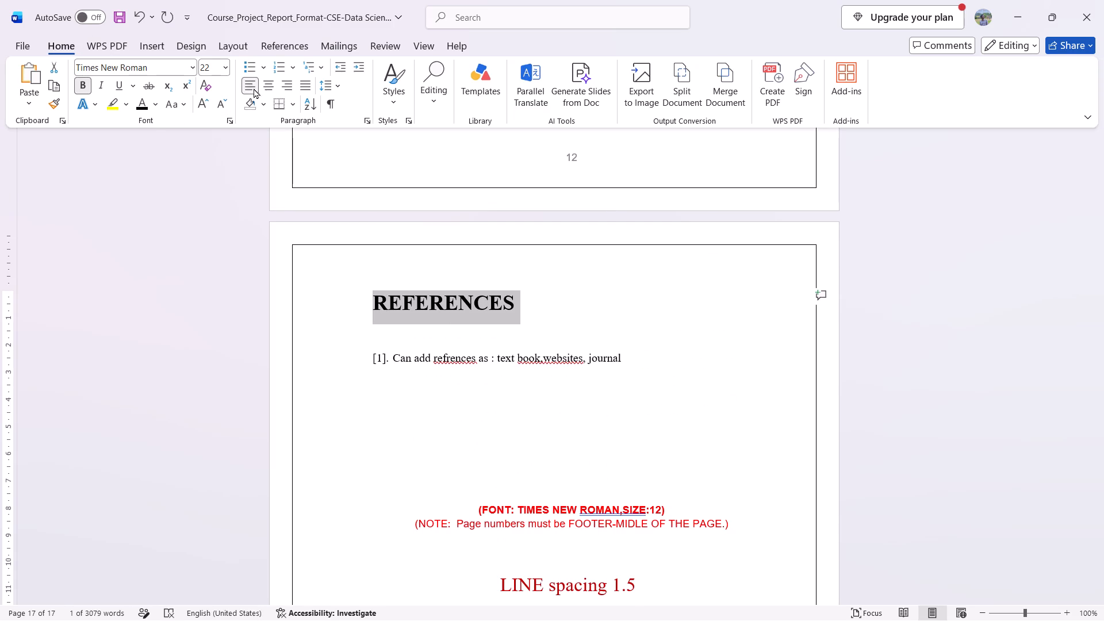
pyautogui.click(265, 82)
pyautogui.click(370, 355)
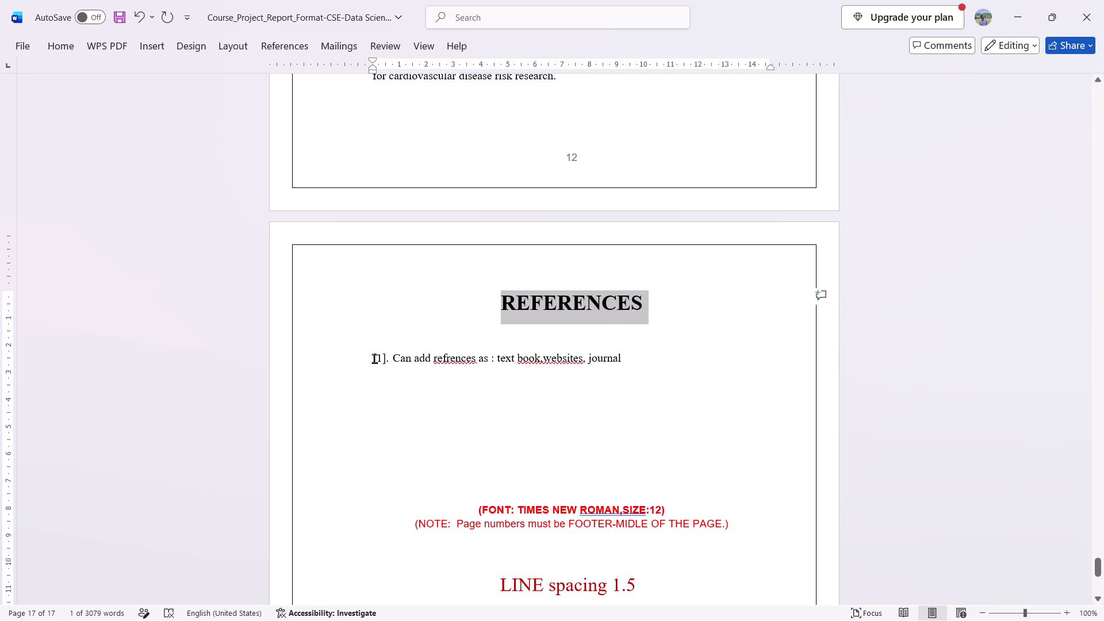
pyautogui.moveTo(374, 358); pyautogui.dragTo(390, 353)
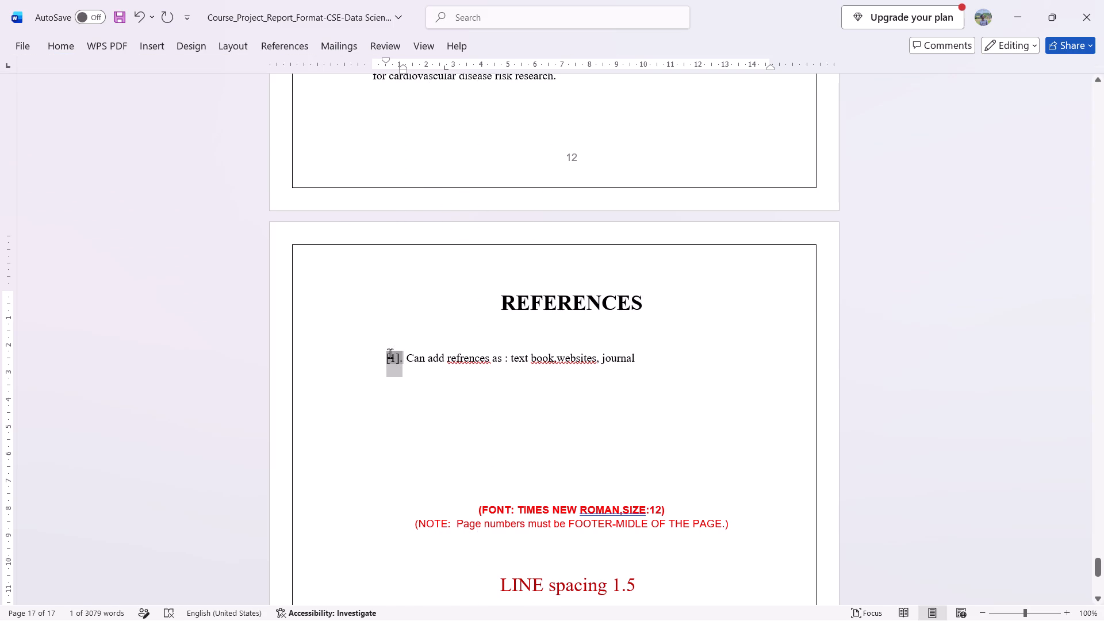
pyautogui.moveTo(639, 356); pyautogui.dragTo(446, 359)
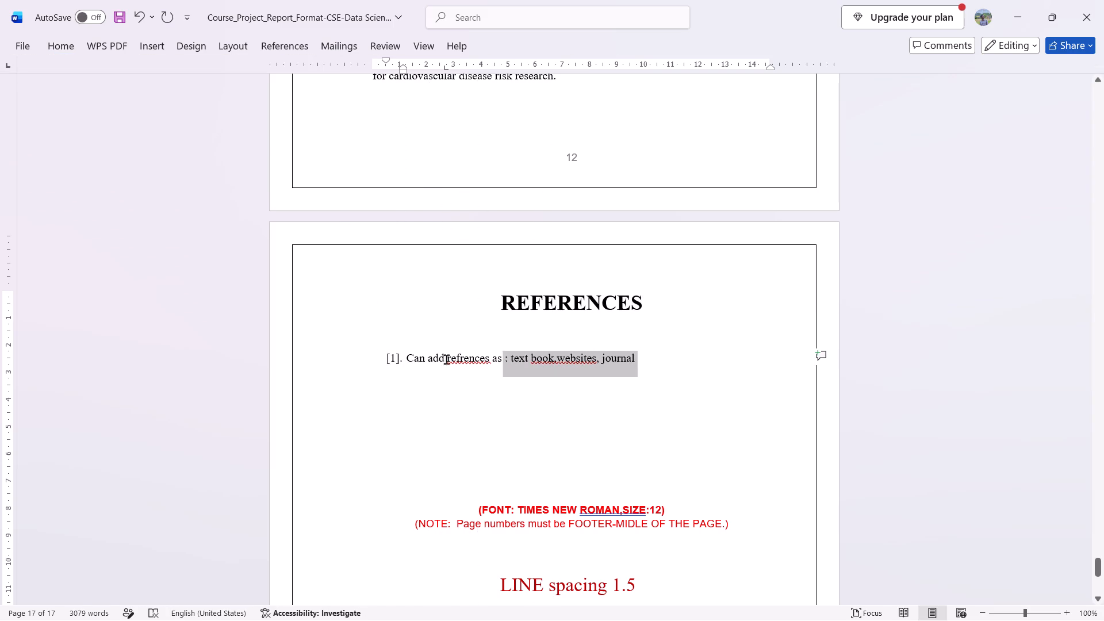
pyautogui.moveTo(446, 359); pyautogui.dragTo(365, 359)
pyautogui.hotkey('ctrl', 'c')
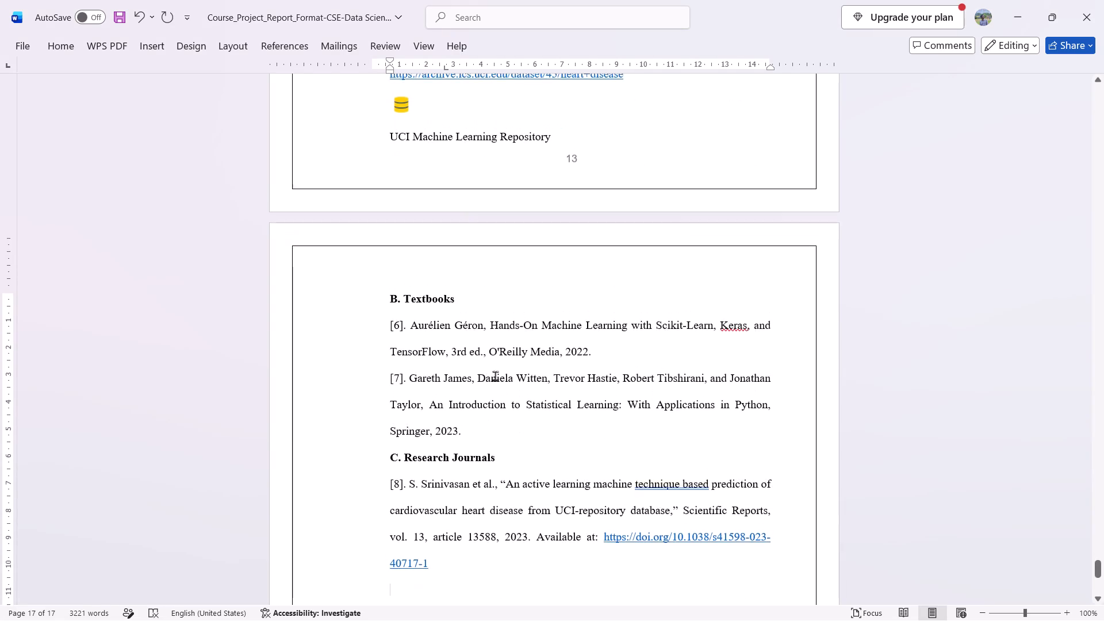
pyautogui.scroll(1, 495, 375)
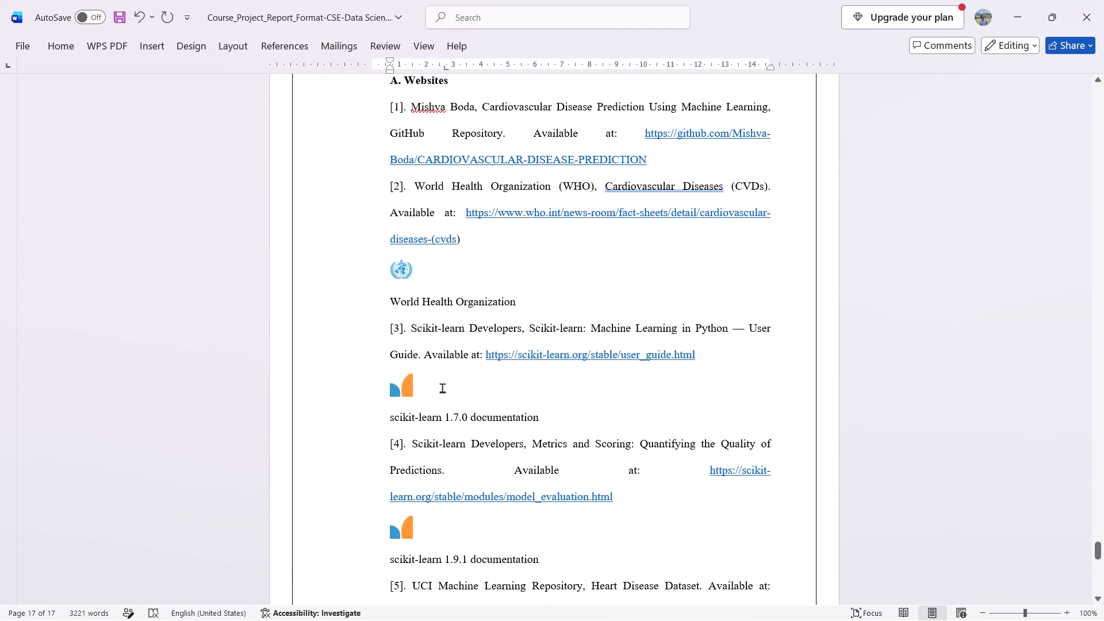
pyautogui.scroll(1, 420, 389)
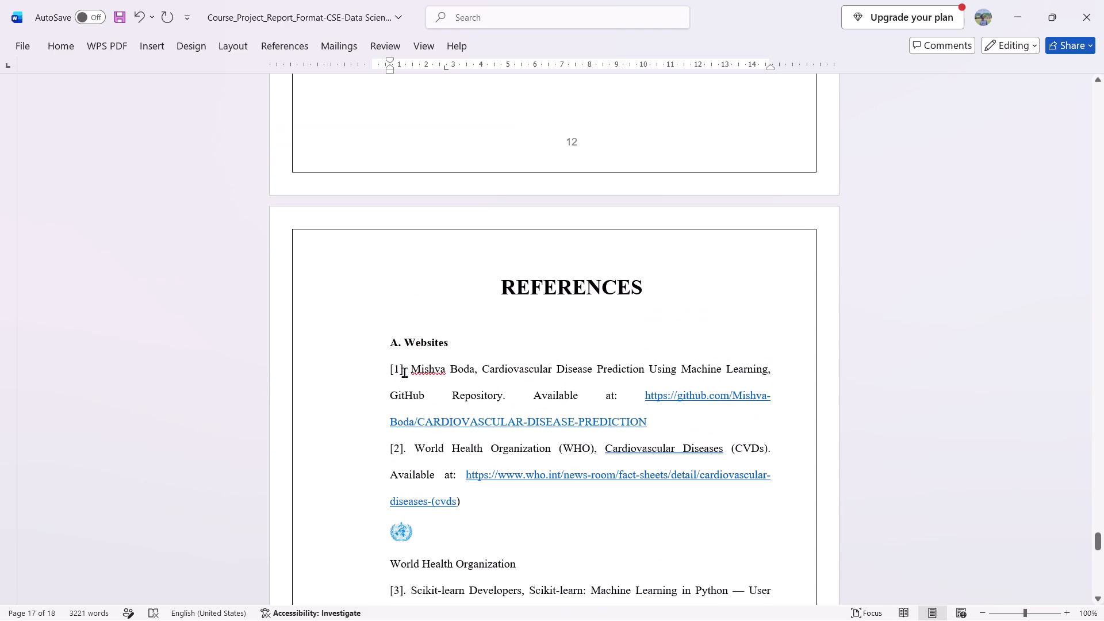
pyautogui.moveTo(389, 348); pyautogui.dragTo(393, 340)
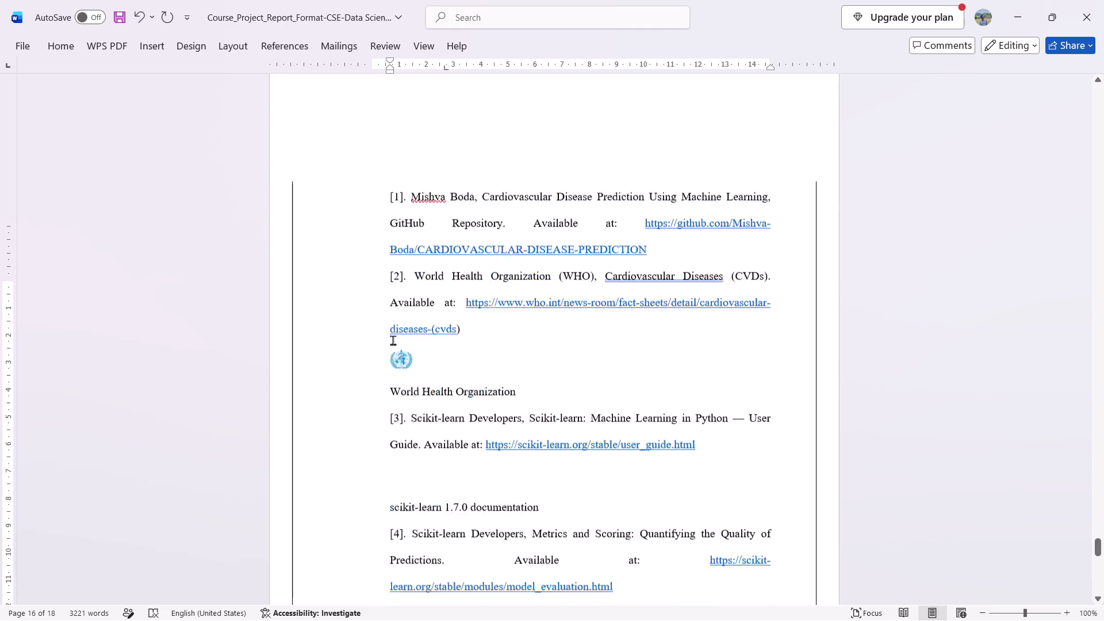
pyautogui.click(393, 340)
pyautogui.scroll(1, 395, 341)
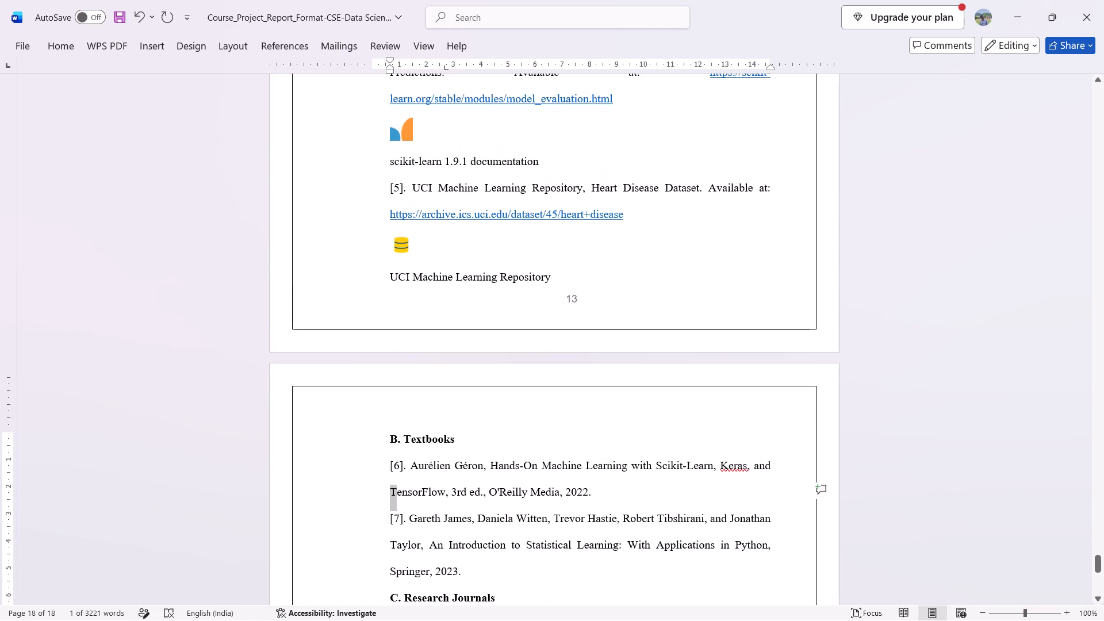
pyautogui.click(417, 358)
pyautogui.scroll(2, 417, 358)
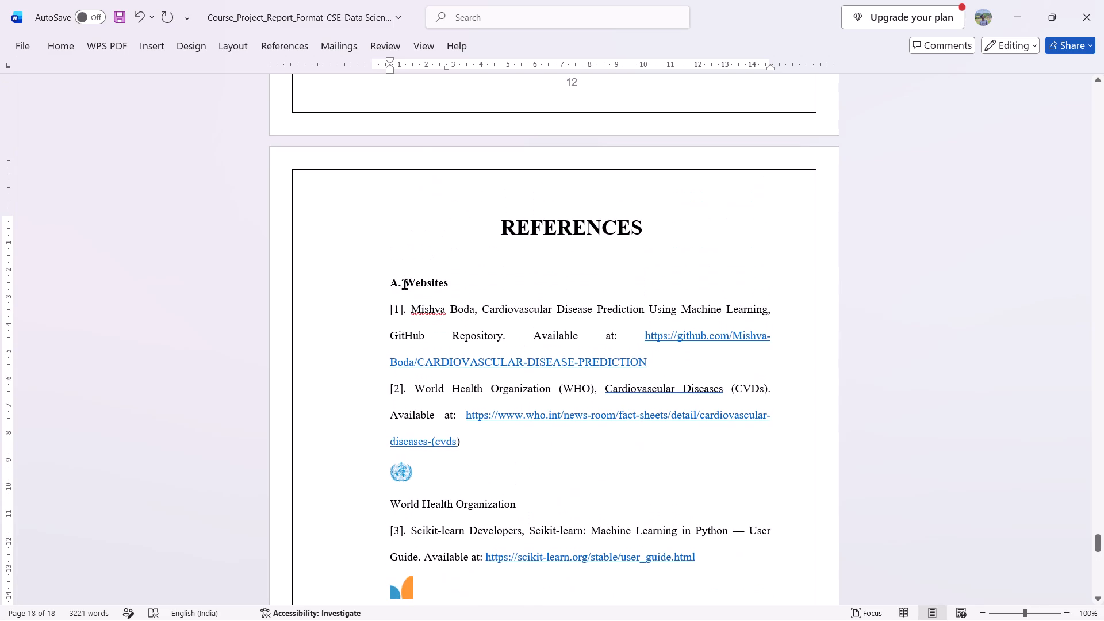
pyautogui.moveTo(405, 284); pyautogui.dragTo(511, 620)
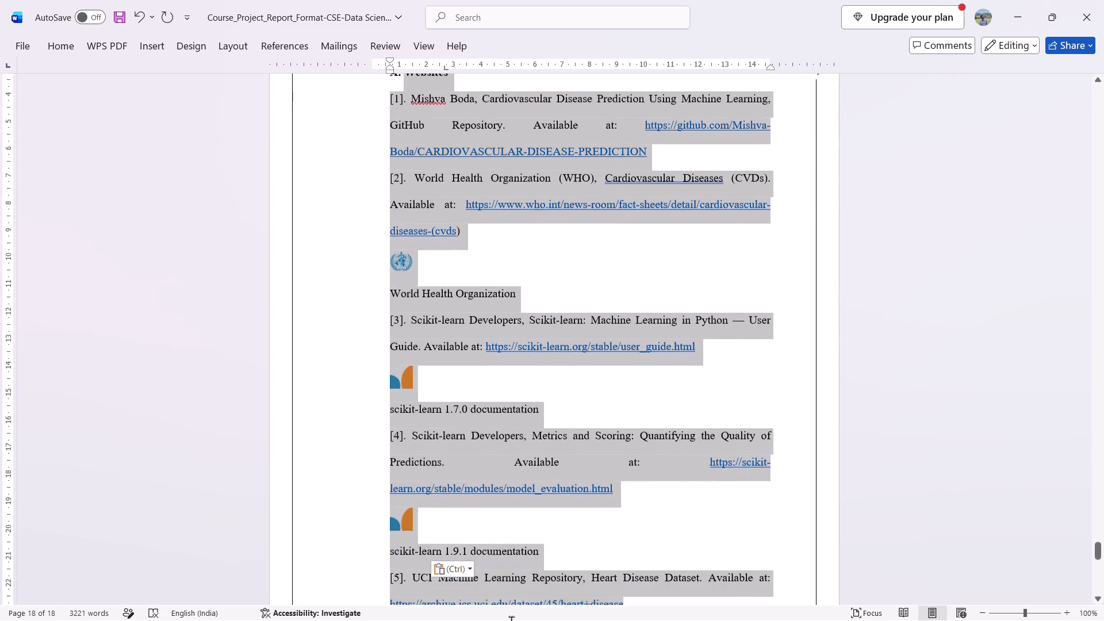
pyautogui.moveTo(511, 620); pyautogui.dragTo(499, 444)
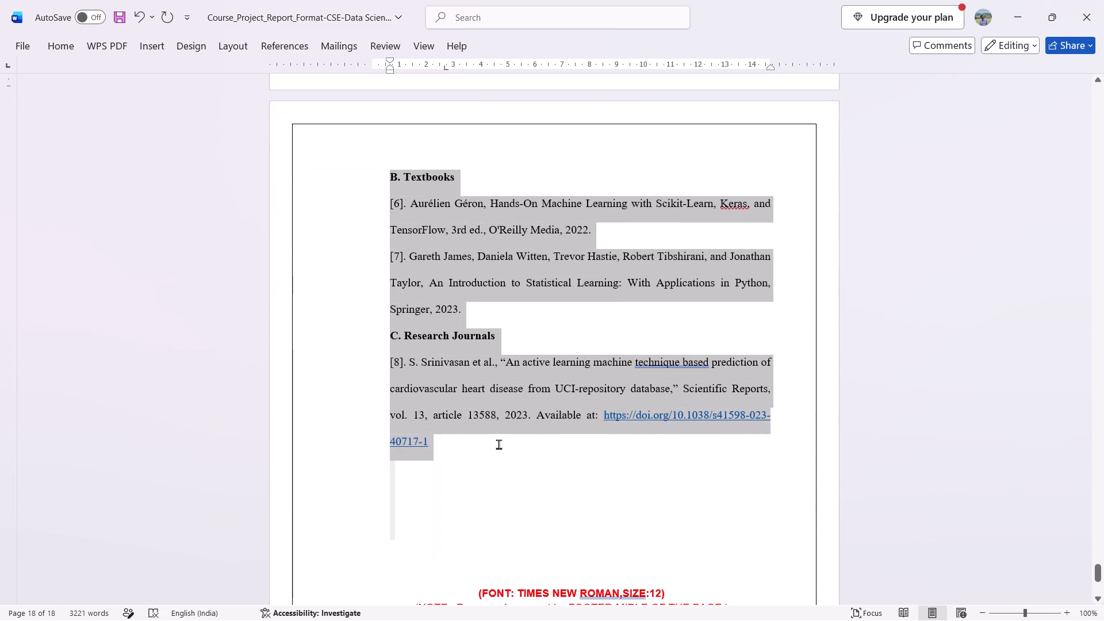
pyautogui.moveTo(499, 444); pyautogui.dragTo(451, 441)
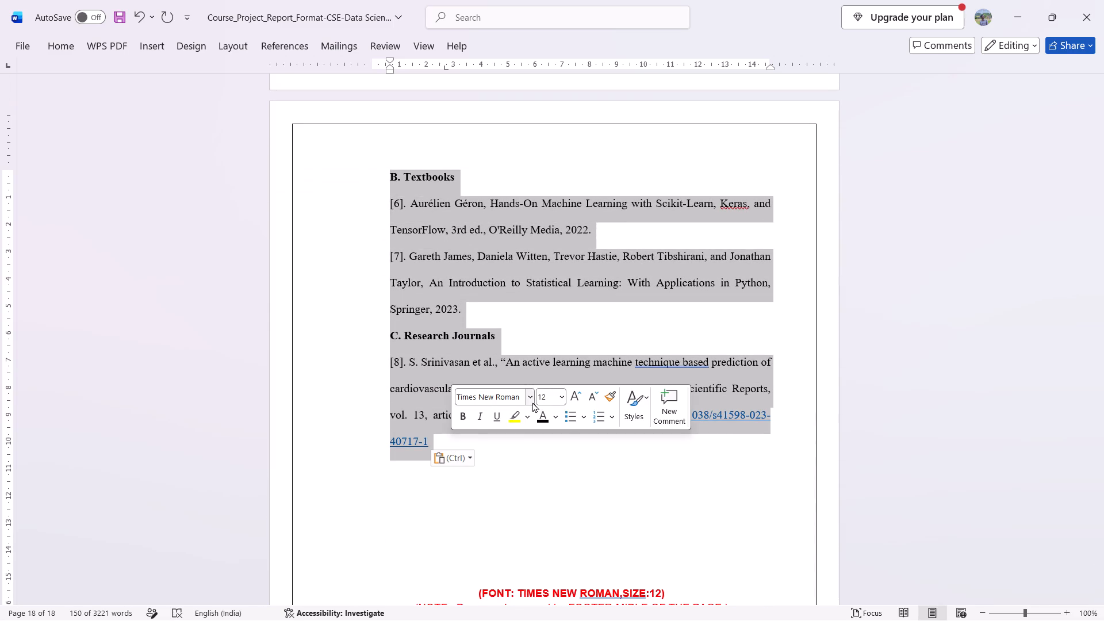
pyautogui.click(63, 42)
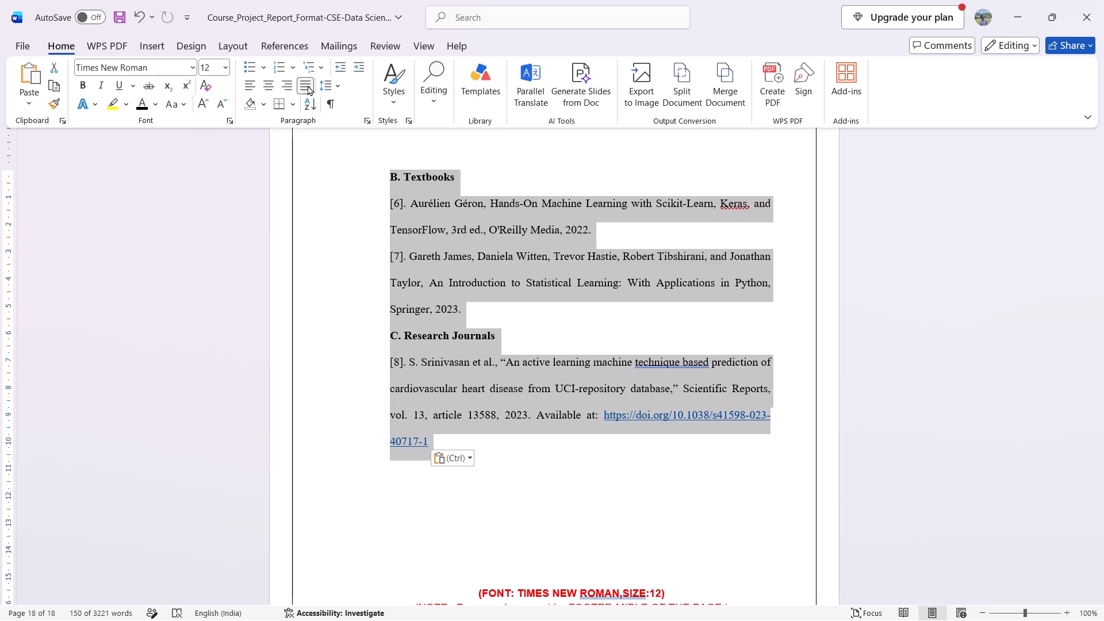
pyautogui.click(338, 79)
pyautogui.click(362, 140)
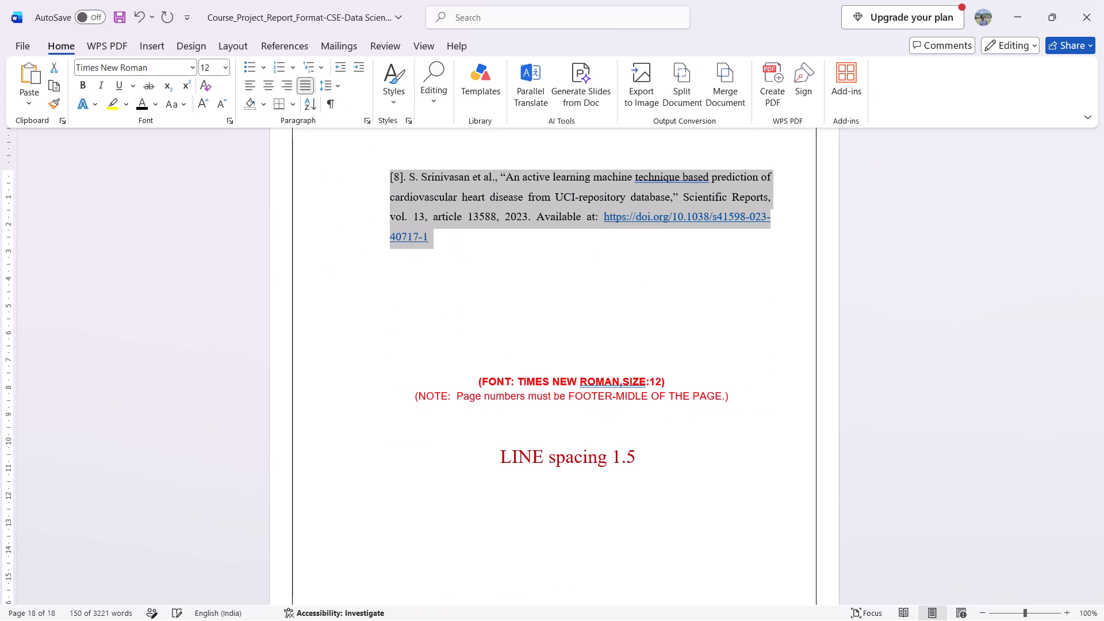
pyautogui.click(597, 415)
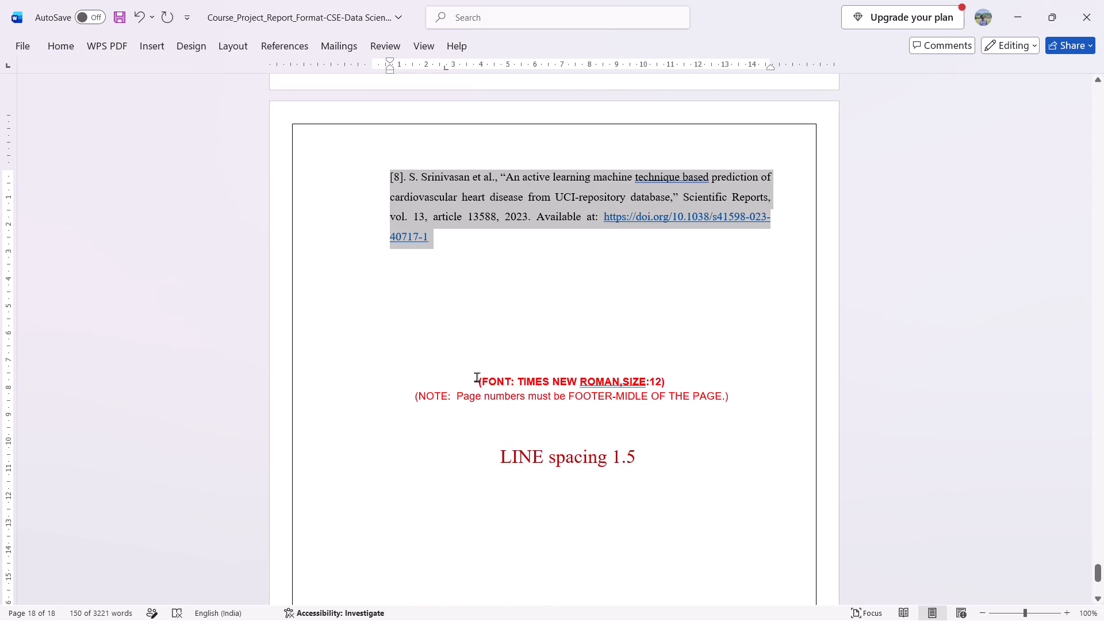
# Delete the red template notes on font, page numbers and line spacing below the reference list.
pyautogui.moveTo(477, 377); pyautogui.dragTo(646, 451)
pyautogui.press('BackSpace')
# Delete the four website logo images below references [2], [3], [4] and [5] under "A. Websites".
pyautogui.scroll(-1, 646, 451)
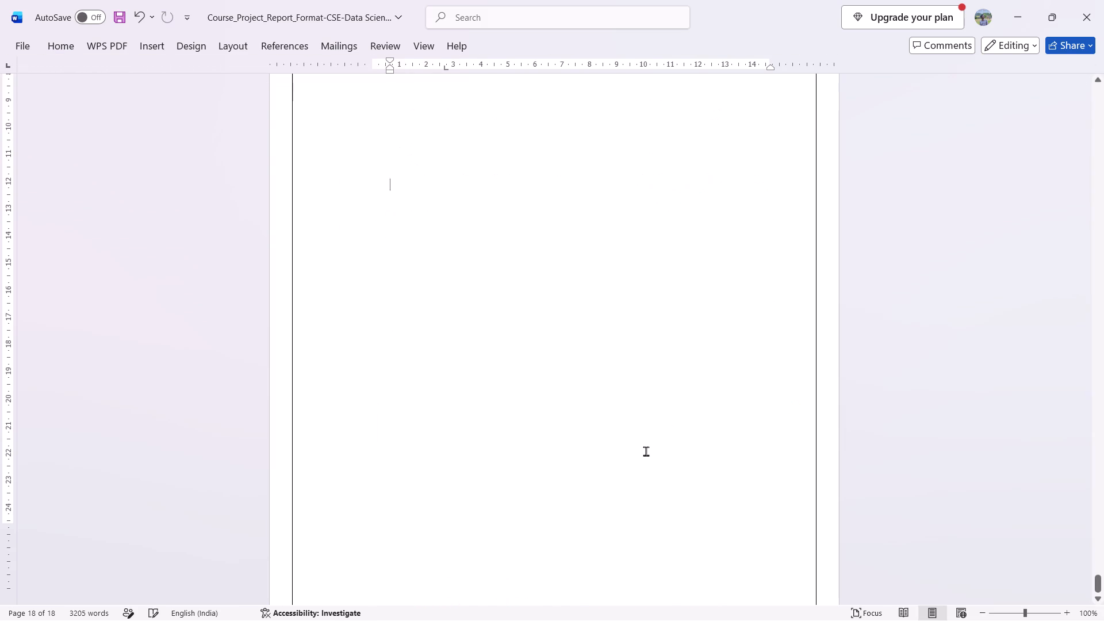
pyautogui.scroll(-3, 646, 451)
pyautogui.scroll(2, 646, 451)
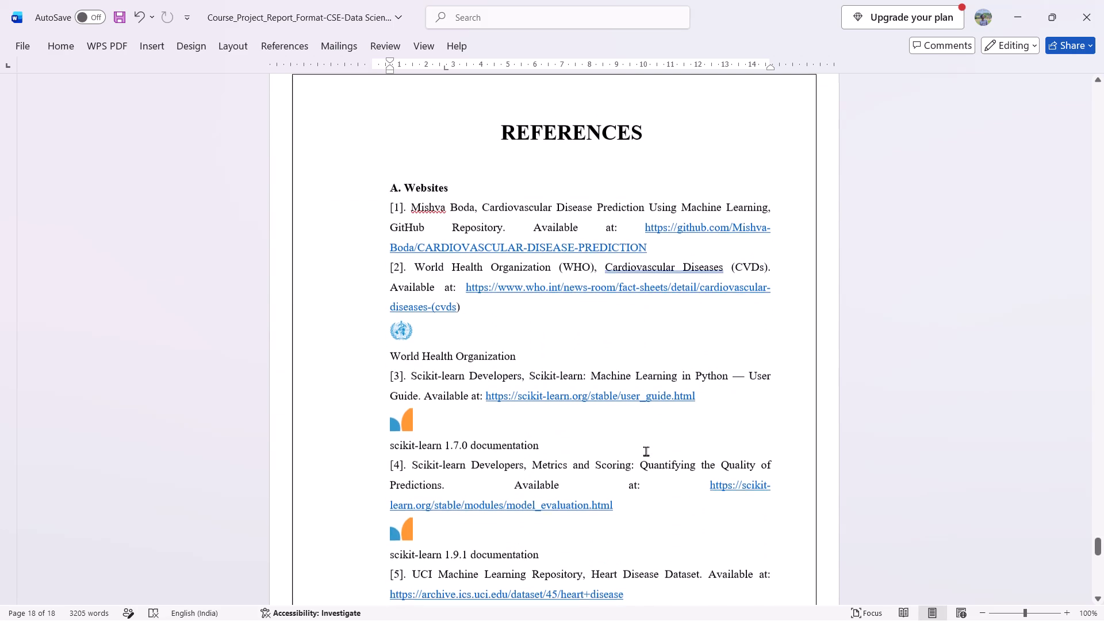
pyautogui.click(392, 329)
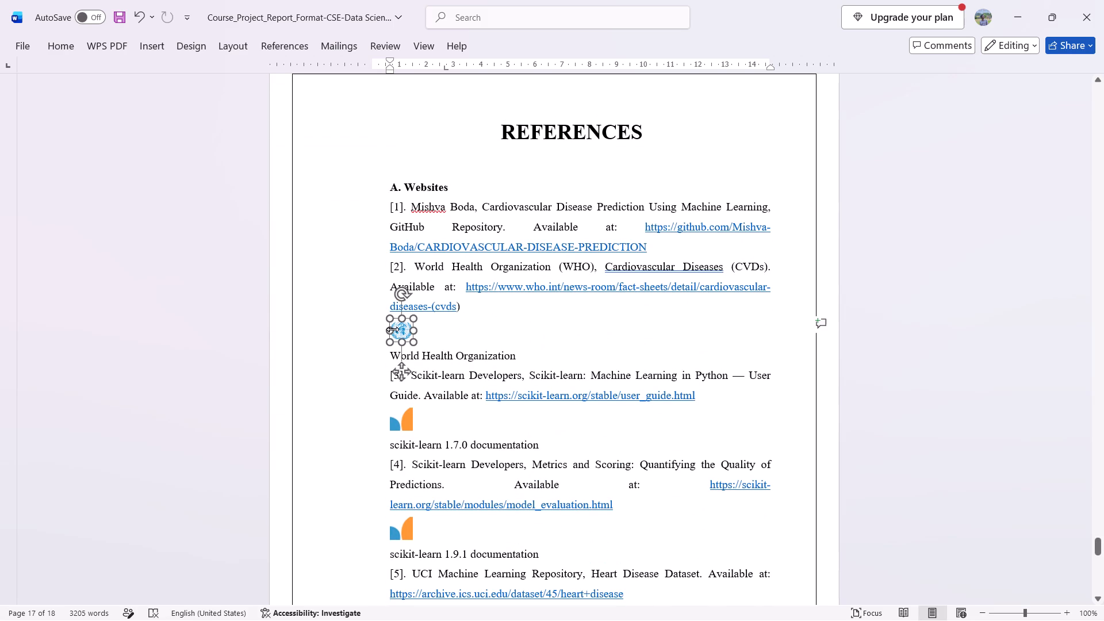
pyautogui.press('Delete')
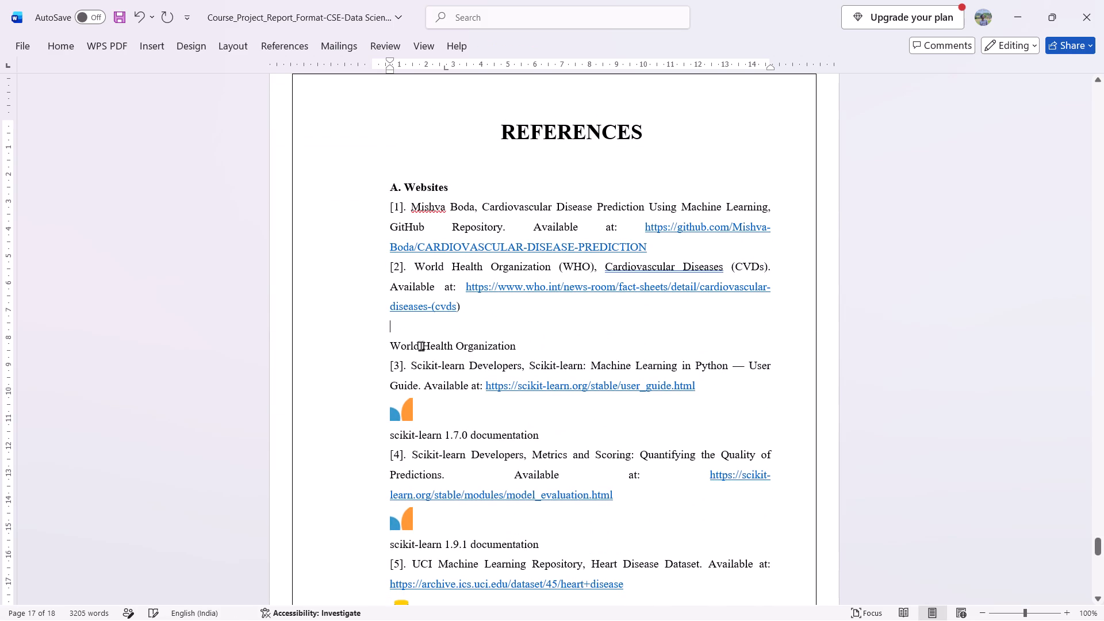
pyautogui.click(405, 416)
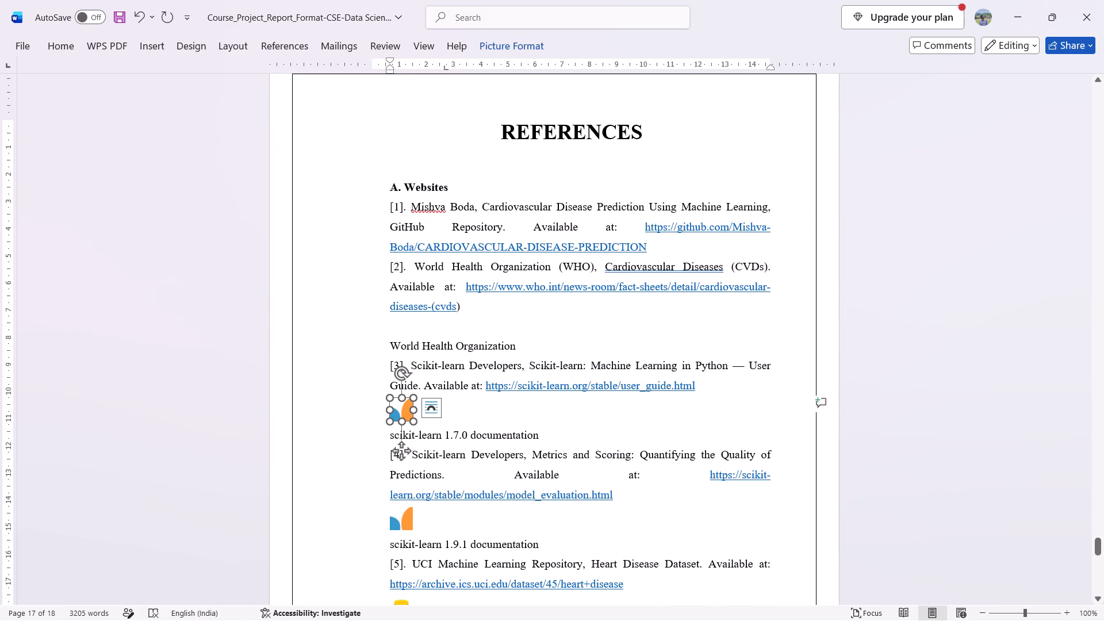
pyautogui.press('Delete')
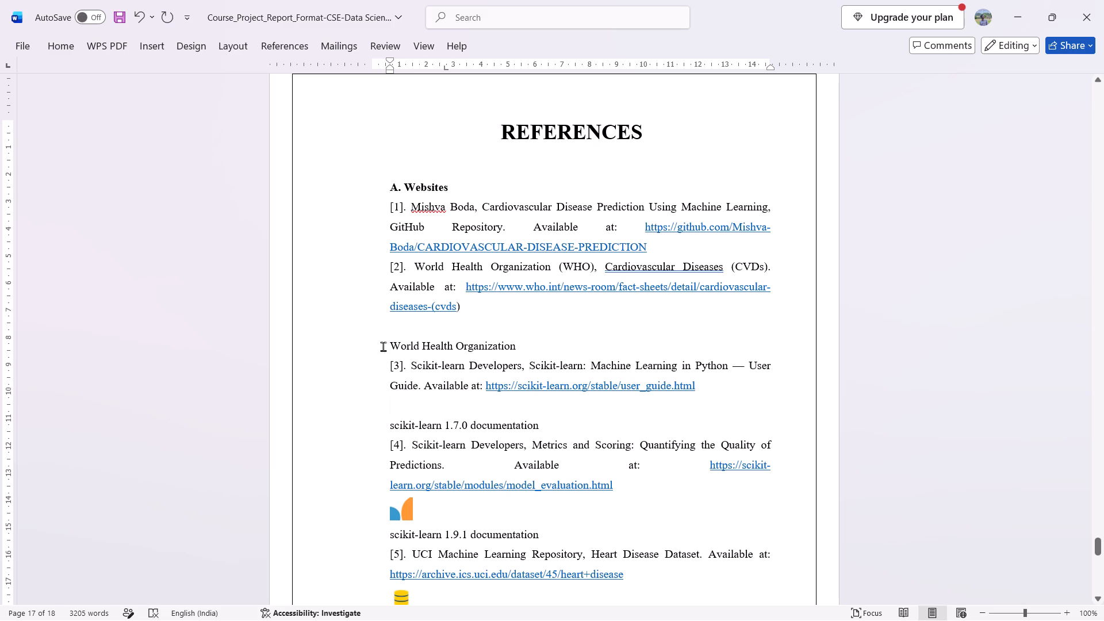
pyautogui.click(383, 346)
pyautogui.click(409, 505)
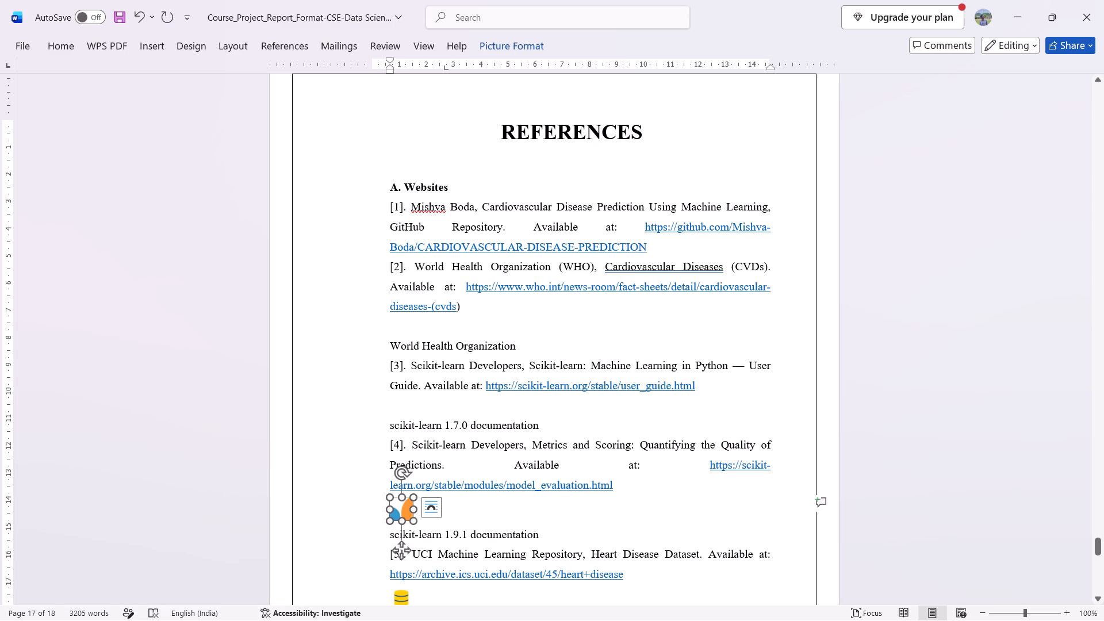
pyautogui.press('Delete')
pyautogui.click(405, 586)
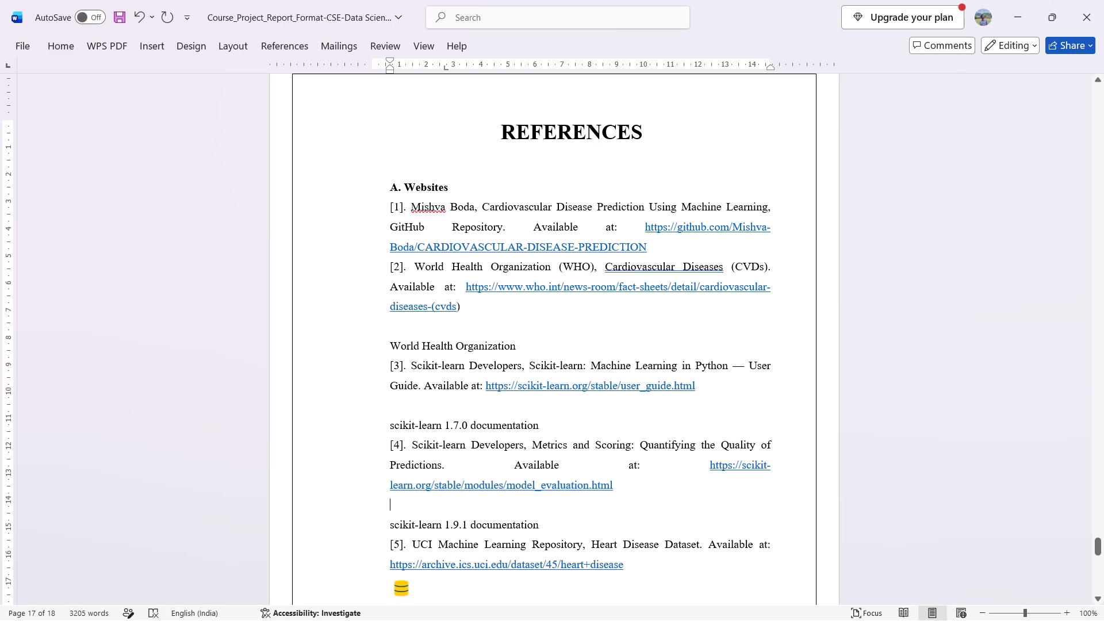
pyautogui.press('Delete')
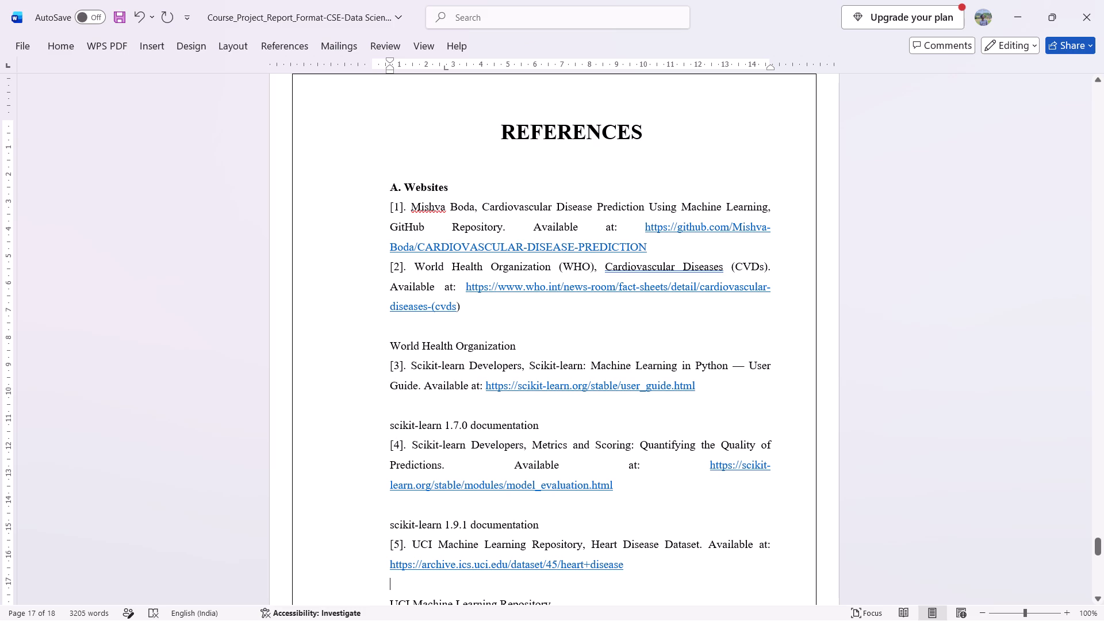
# Join the stray source lines "World Health Organization" and "scikit-learn 1.7.0 documentation" onto the ends of references [2] and [3], removing the blank lines.
pyautogui.click(393, 345)
pyautogui.press('BackSpace')
pyautogui.press('BackSpace')
pyautogui.press('BackSpace')
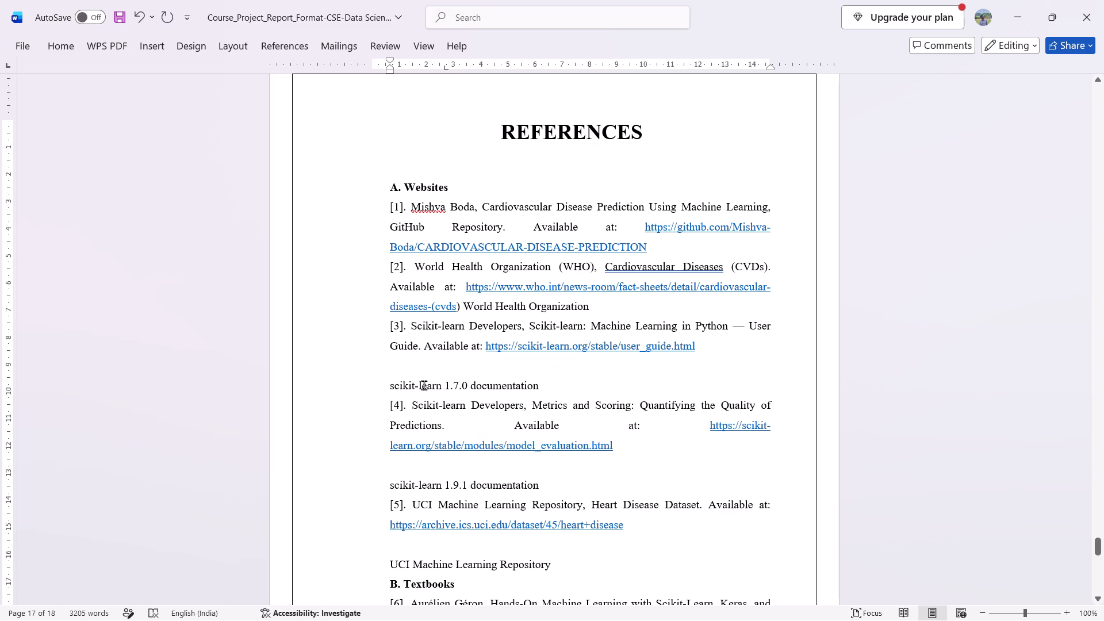
pyautogui.click(415, 363)
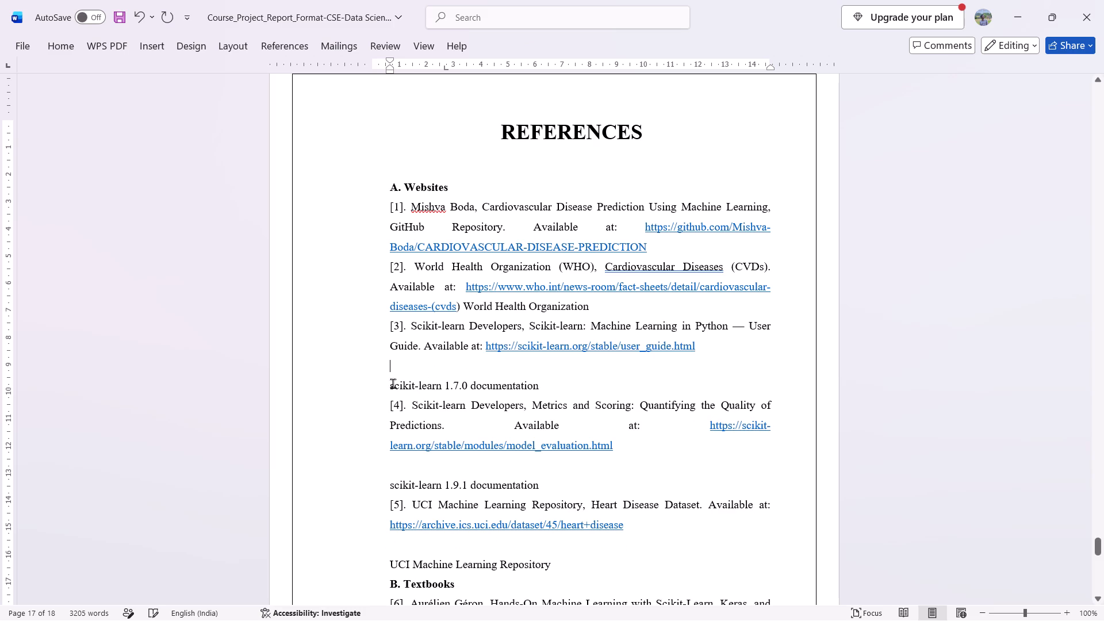
pyautogui.click(388, 386)
pyautogui.press('BackSpace')
pyautogui.press('BackSpace')
pyautogui.press('BackSpace')
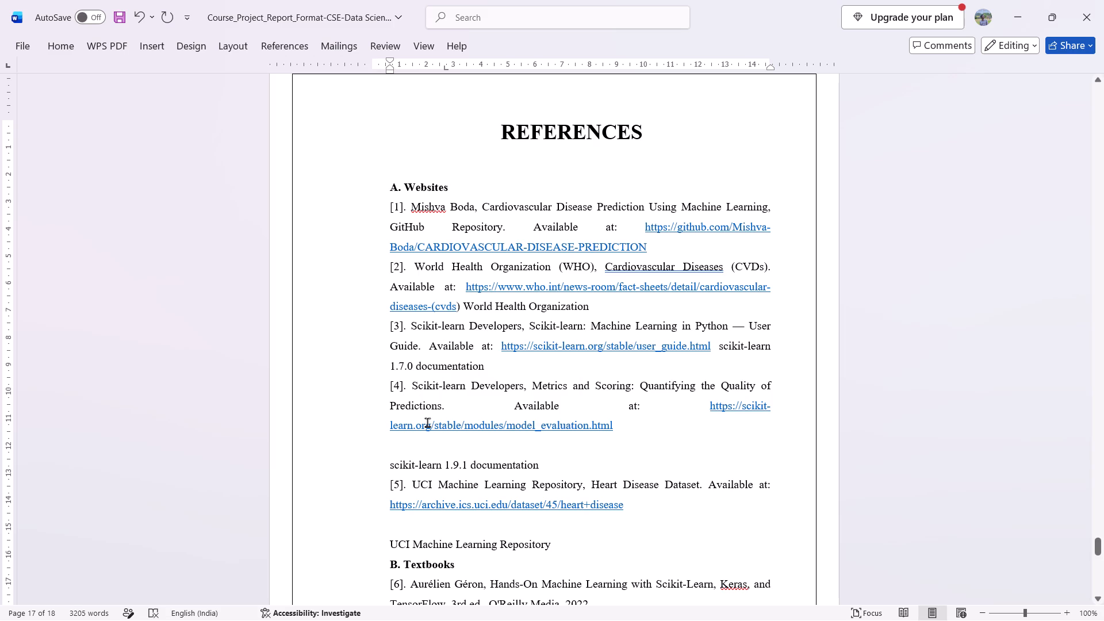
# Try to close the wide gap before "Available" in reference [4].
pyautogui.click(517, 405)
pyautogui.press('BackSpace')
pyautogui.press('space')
# Delete reference [4], on Scikit-learn metrics and scoring, together with its "scikit-learn 1.9.1 documentation" line.
pyautogui.moveTo(543, 470); pyautogui.dragTo(384, 378)
pyautogui.press('BackSpace')
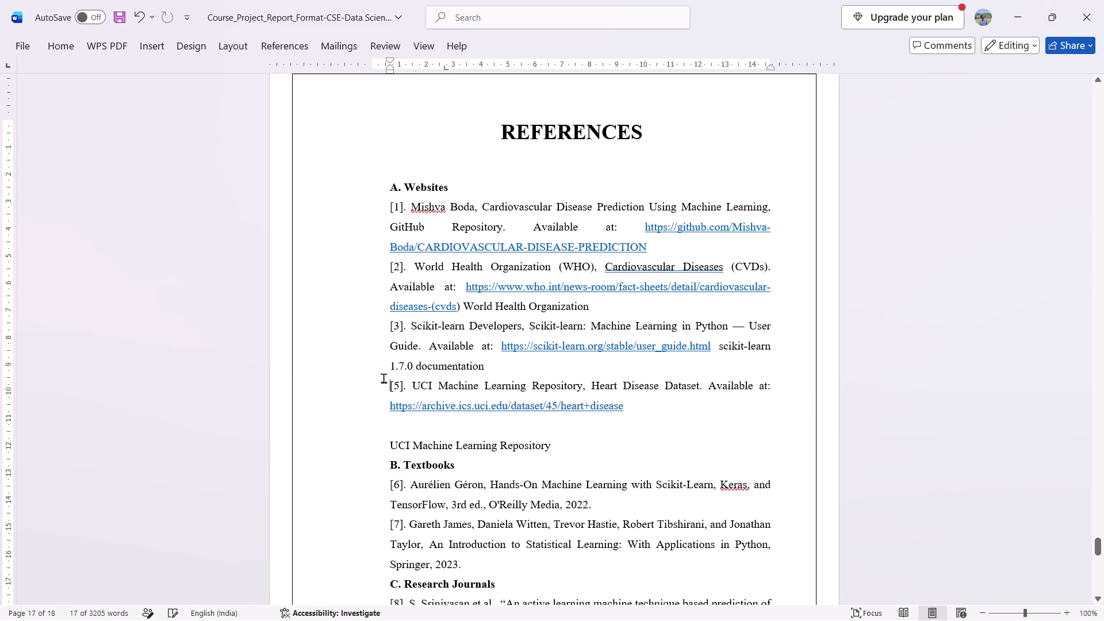
# Remove the indent of reference [5] and pad its start with spaces to line up with the entries above.
pyautogui.press('BackSpace')
pyautogui.press('space')
pyautogui.press('space')
pyautogui.press('space')
pyautogui.press('space')
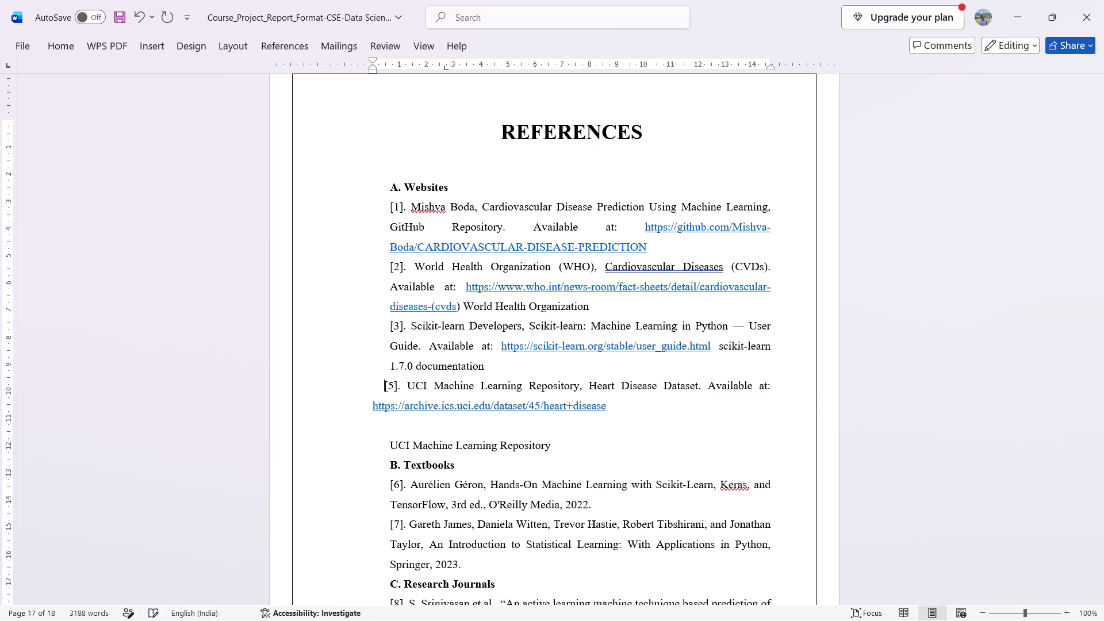
pyautogui.press('space')
pyautogui.press('space')
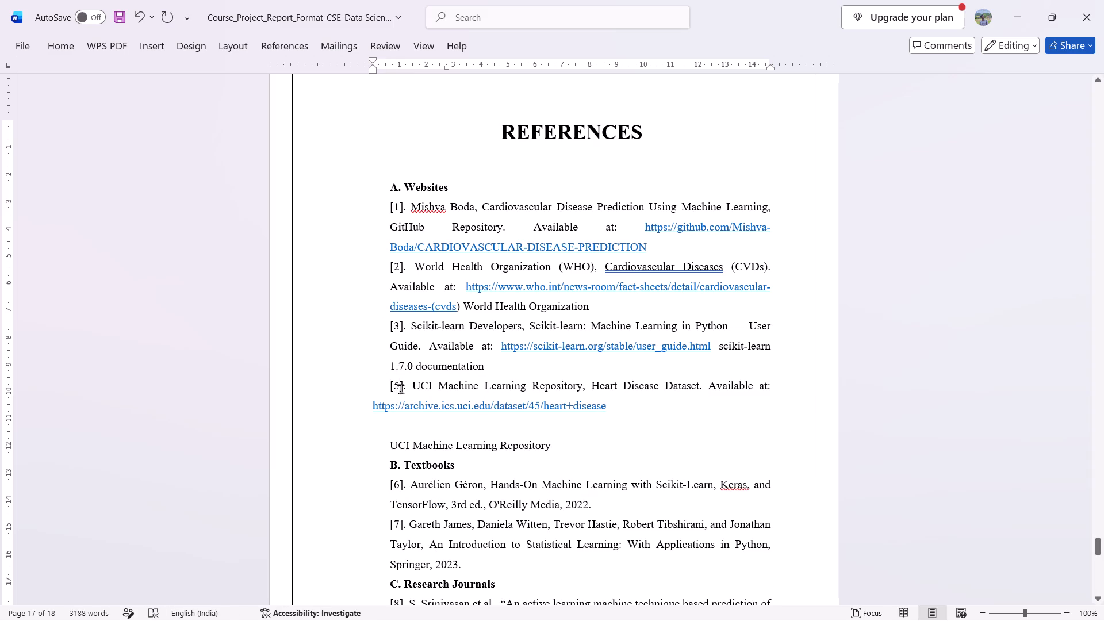
# Renumber the UCI Heart Disease Dataset reference as [4].
pyautogui.click(400, 384)
pyautogui.press('BackSpace')
pyautogui.press('4')
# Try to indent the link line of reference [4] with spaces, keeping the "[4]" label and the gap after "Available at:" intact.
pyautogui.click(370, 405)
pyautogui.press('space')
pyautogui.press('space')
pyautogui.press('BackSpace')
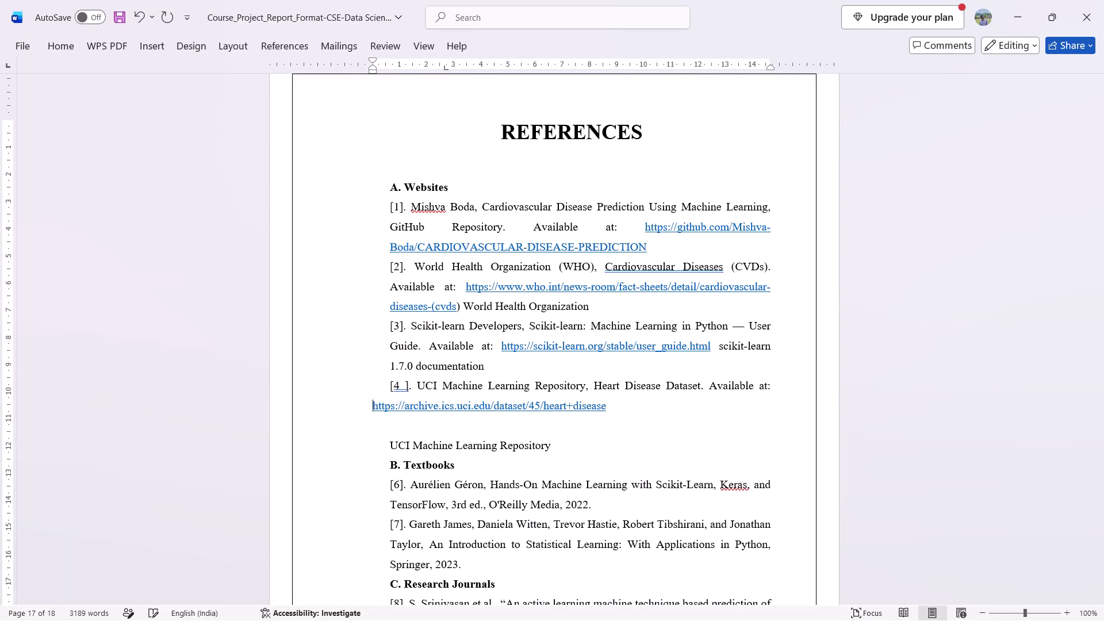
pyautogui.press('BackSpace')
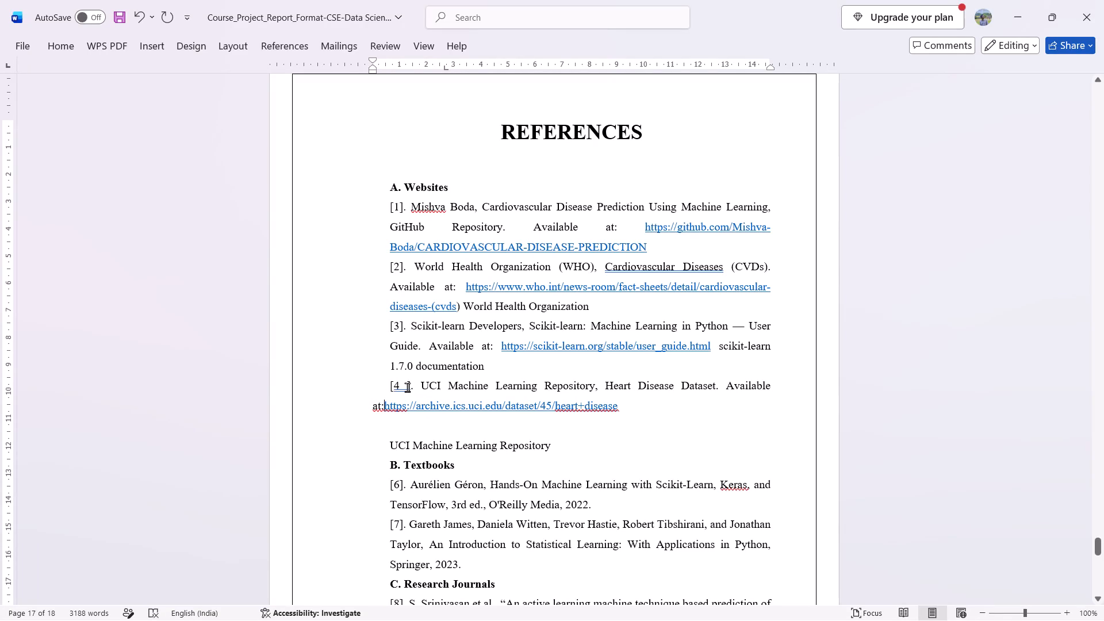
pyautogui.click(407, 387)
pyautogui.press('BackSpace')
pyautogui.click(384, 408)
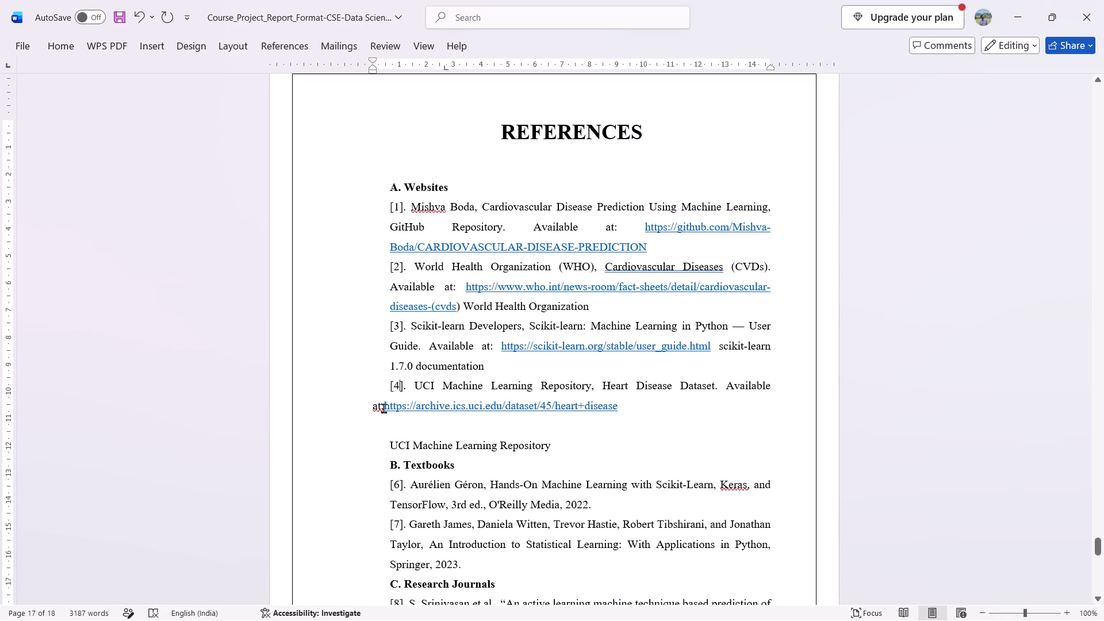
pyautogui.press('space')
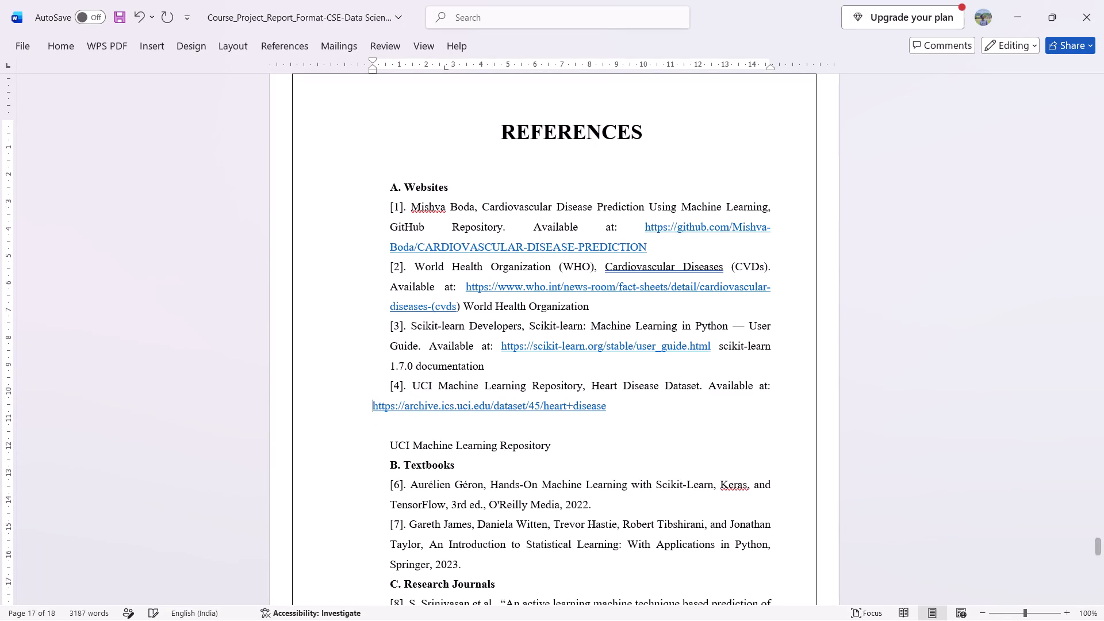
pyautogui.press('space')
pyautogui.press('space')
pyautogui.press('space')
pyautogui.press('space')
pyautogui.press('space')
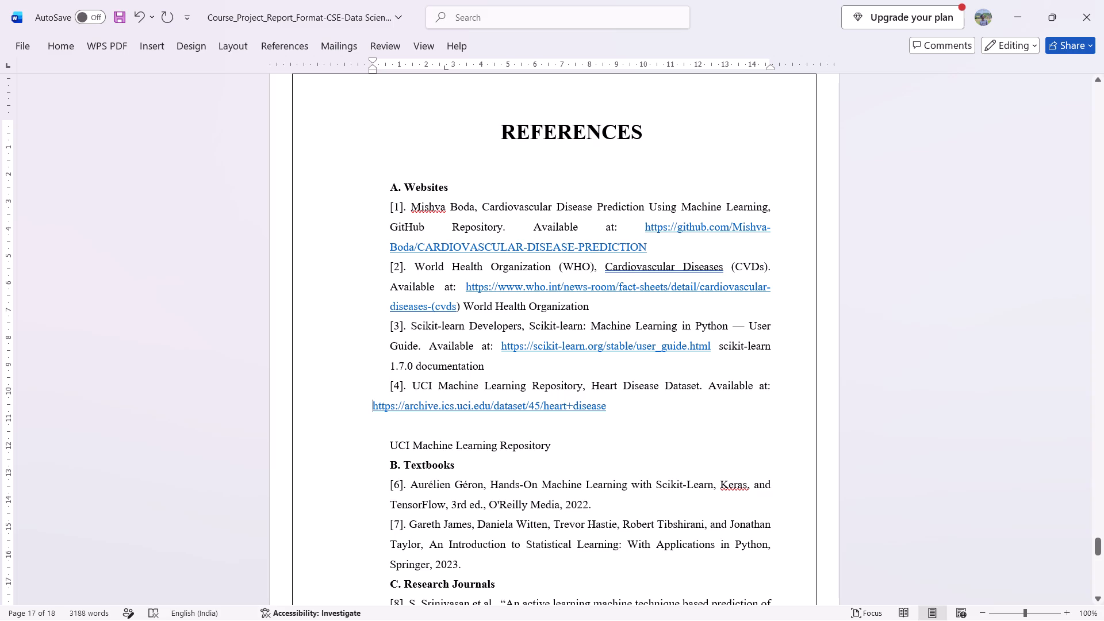
# Left-align references [1] through [4] under "A. Websites".
pyautogui.moveTo(389, 381); pyautogui.dragTo(402, 386)
pyautogui.click(402, 386)
pyautogui.moveTo(389, 211); pyautogui.dragTo(410, 205)
pyautogui.moveTo(410, 205); pyautogui.dragTo(421, 223)
pyautogui.moveTo(421, 223); pyautogui.dragTo(590, 411)
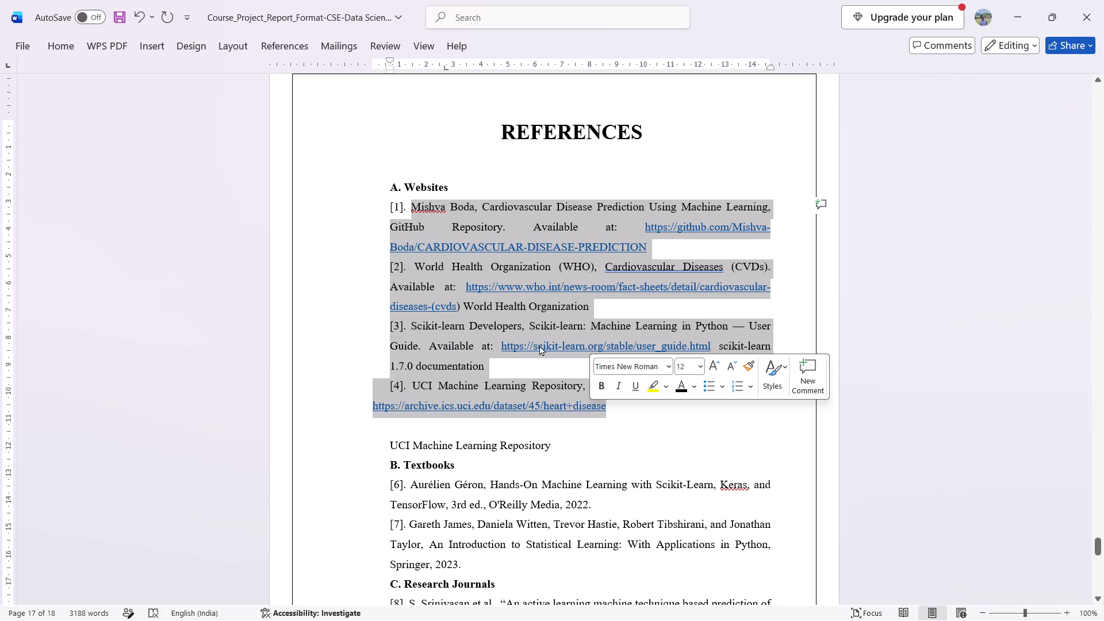
pyautogui.click(64, 45)
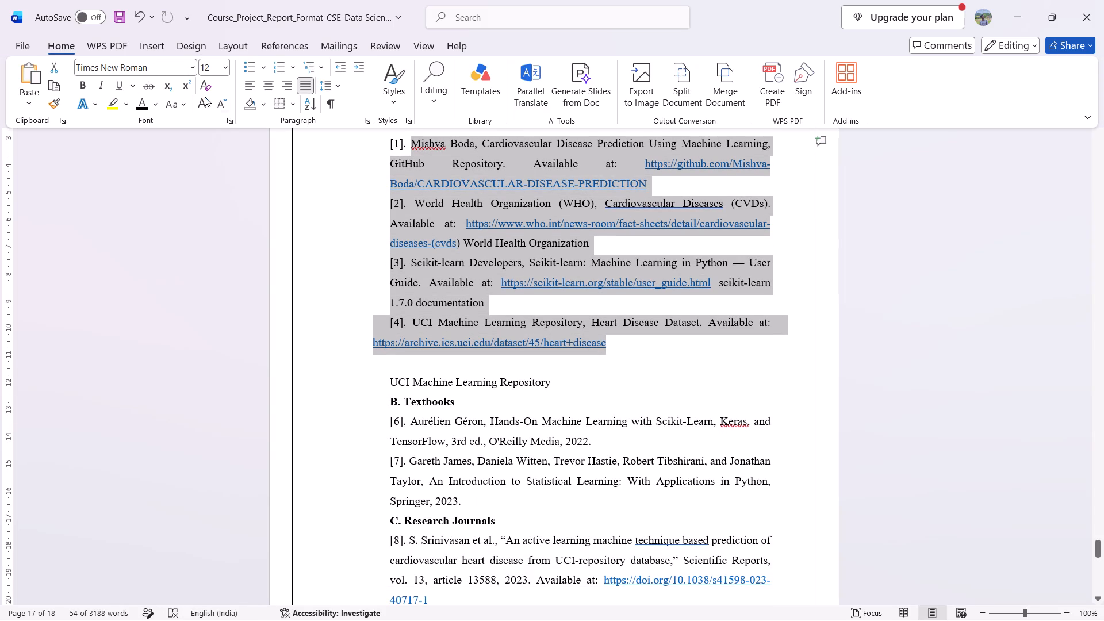
pyautogui.click(250, 81)
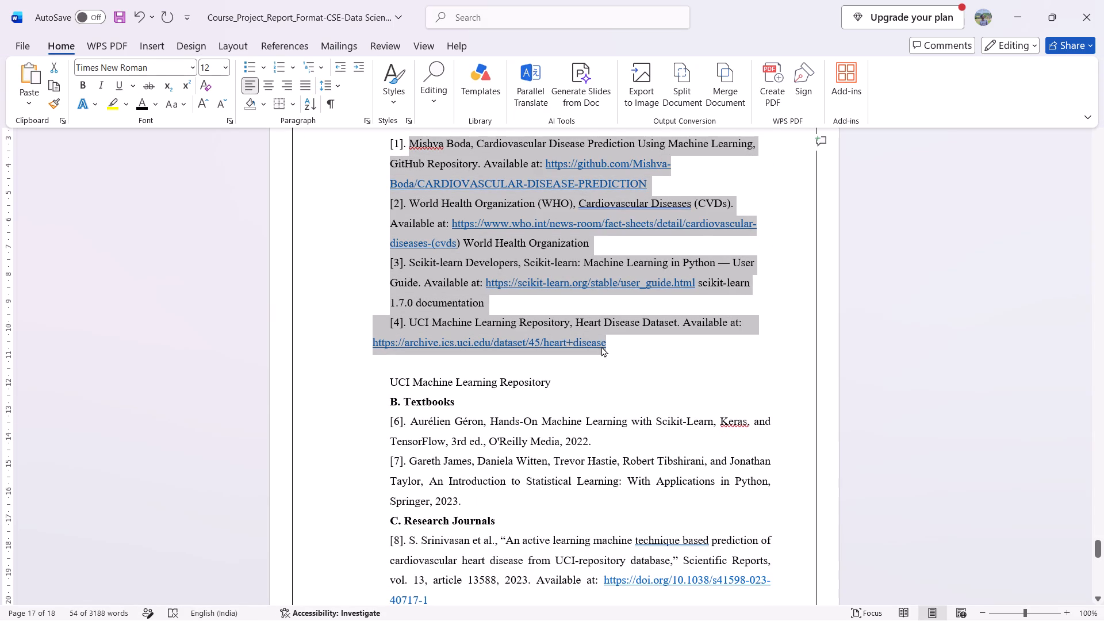
pyautogui.click(620, 351)
pyautogui.click(620, 351)
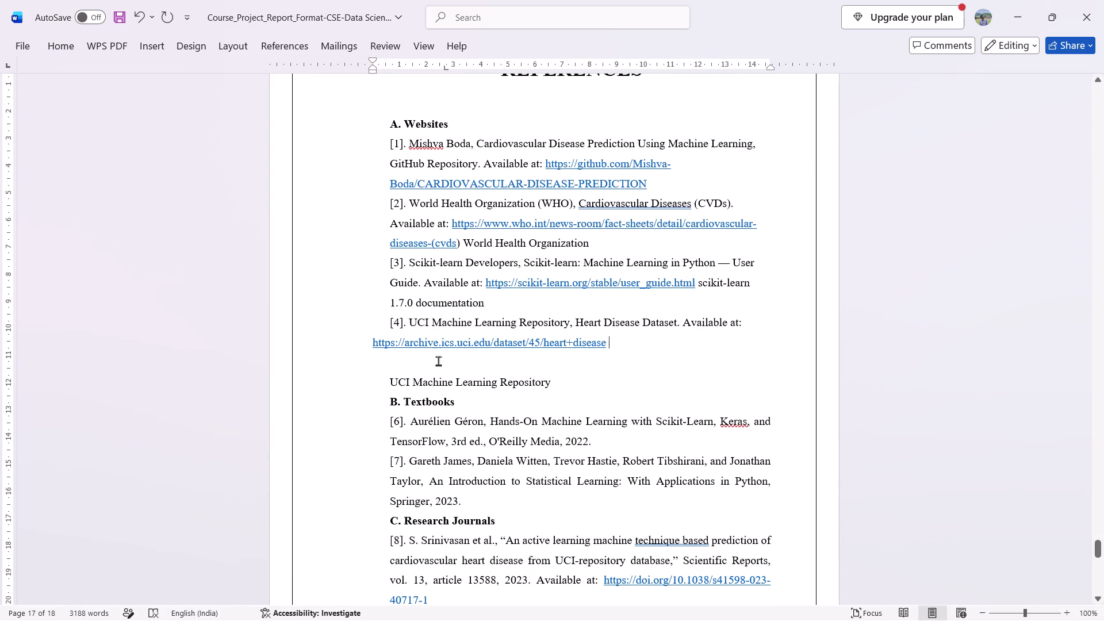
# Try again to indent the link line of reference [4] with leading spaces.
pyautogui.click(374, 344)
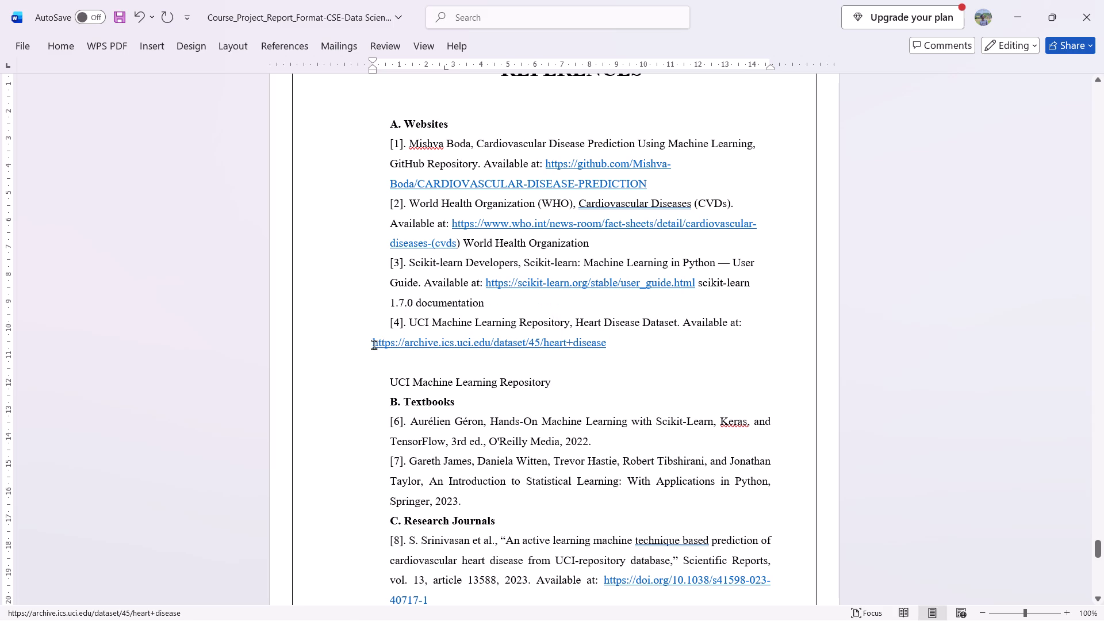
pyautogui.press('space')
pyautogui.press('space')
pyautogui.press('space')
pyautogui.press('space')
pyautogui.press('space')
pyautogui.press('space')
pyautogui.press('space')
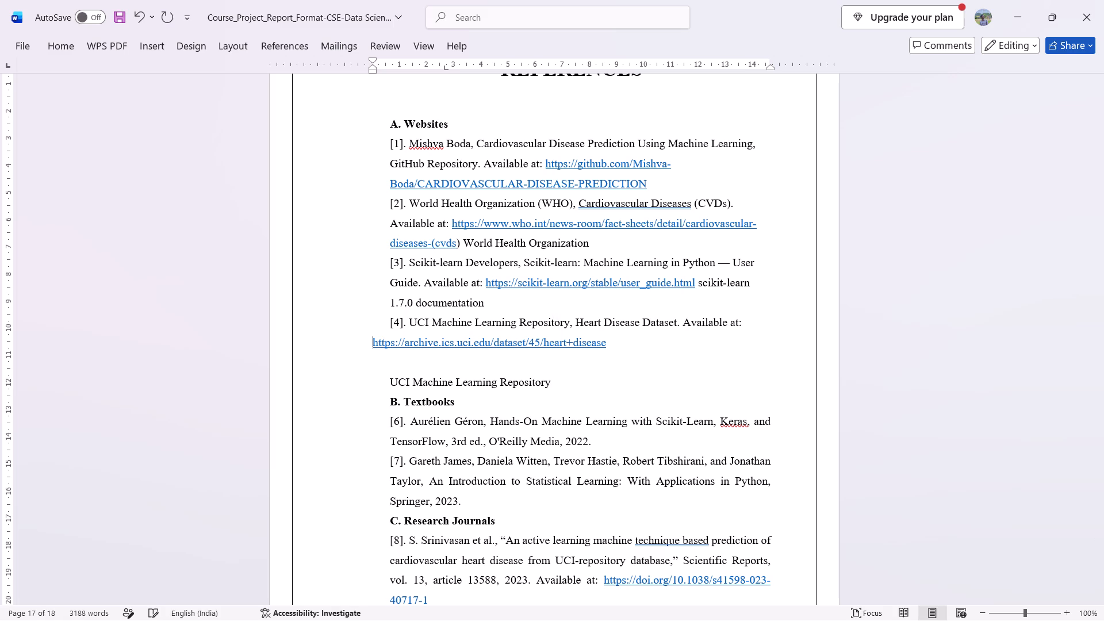
# Remove the blank line between the link of reference [4] and "UCI Machine Learning Repository".
pyautogui.scroll(-1, 384, 353)
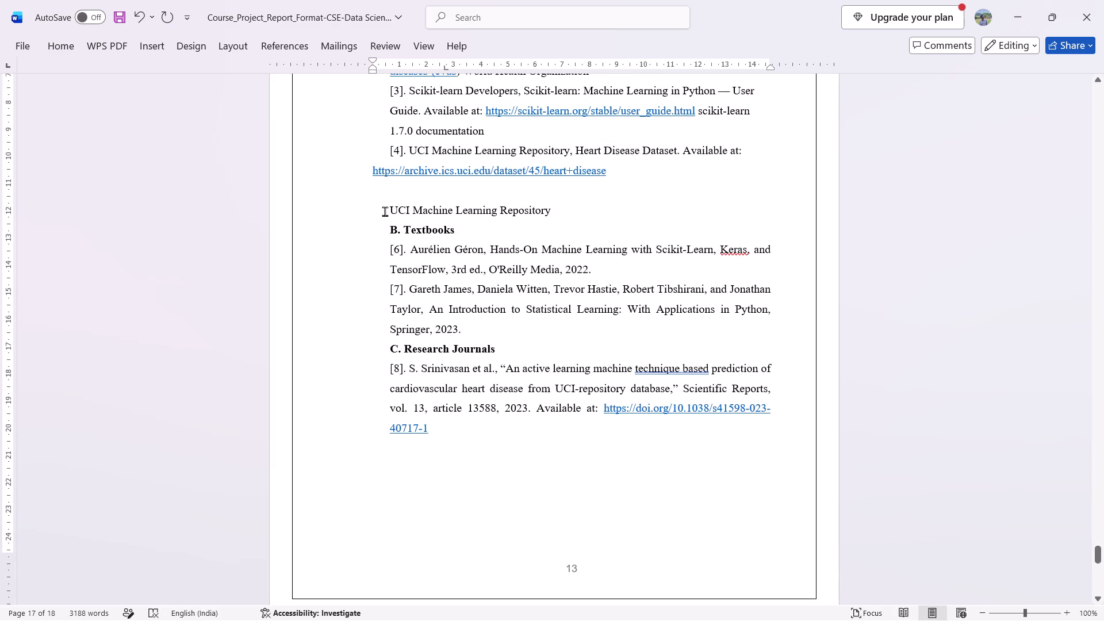
pyautogui.press('Left')
pyautogui.press('Right')
pyautogui.click(394, 209)
pyautogui.press('Left')
pyautogui.press('BackSpace')
pyautogui.press('BackSpace')
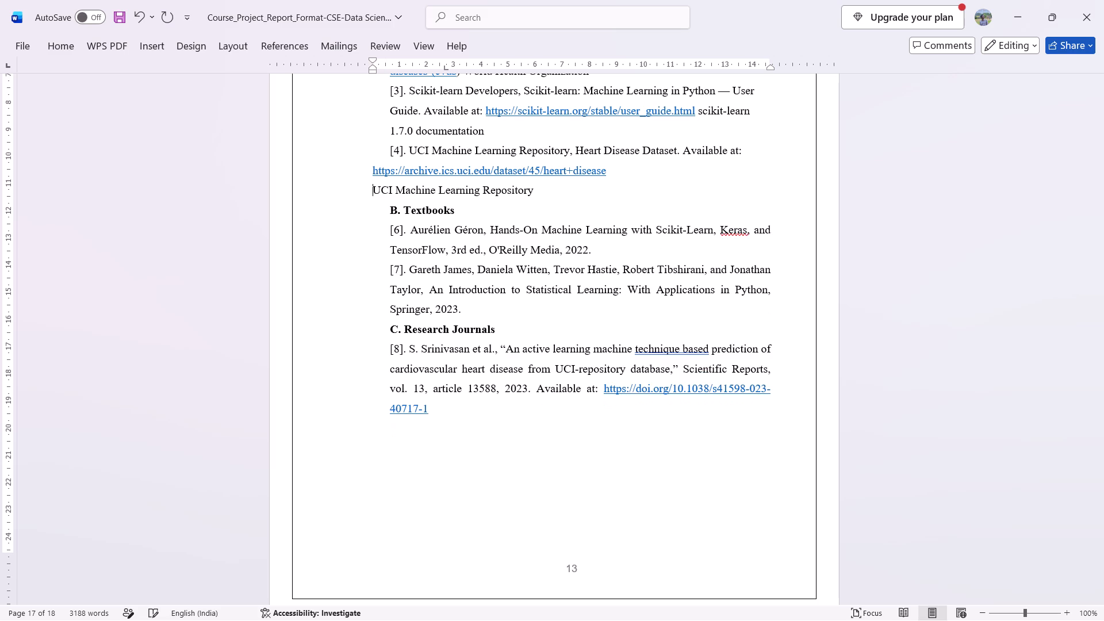
# Join "UCI Machine Learning Repository" to the end of the link line in reference [4].
pyautogui.press('BackSpace')
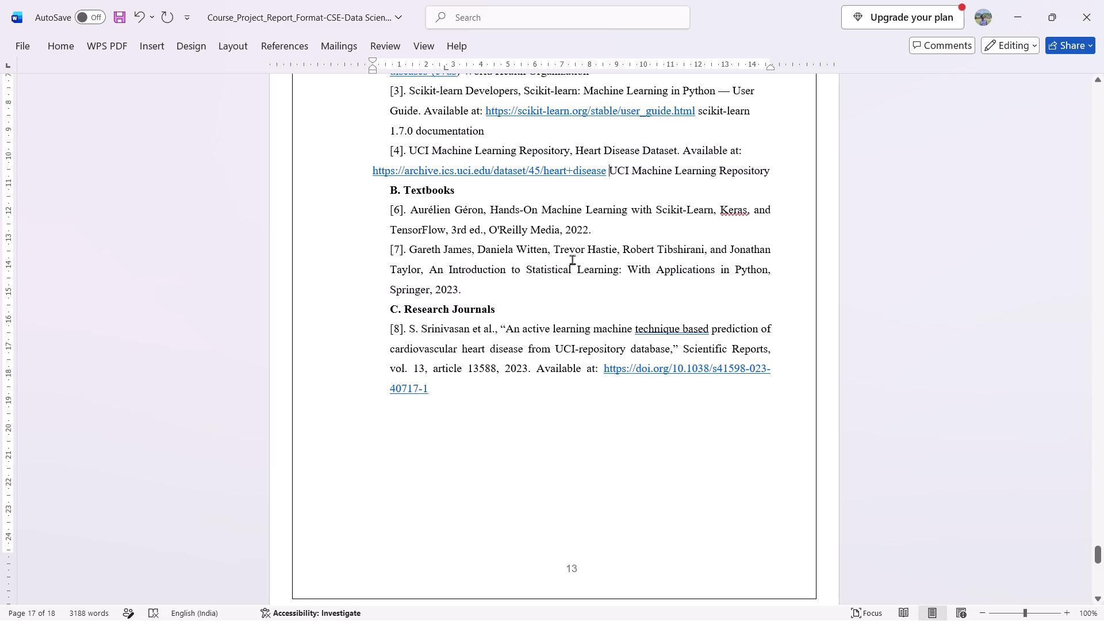
# Look through the report from the References page back to the title page to check its layout and contents.
pyautogui.scroll(-2, 527, 401)
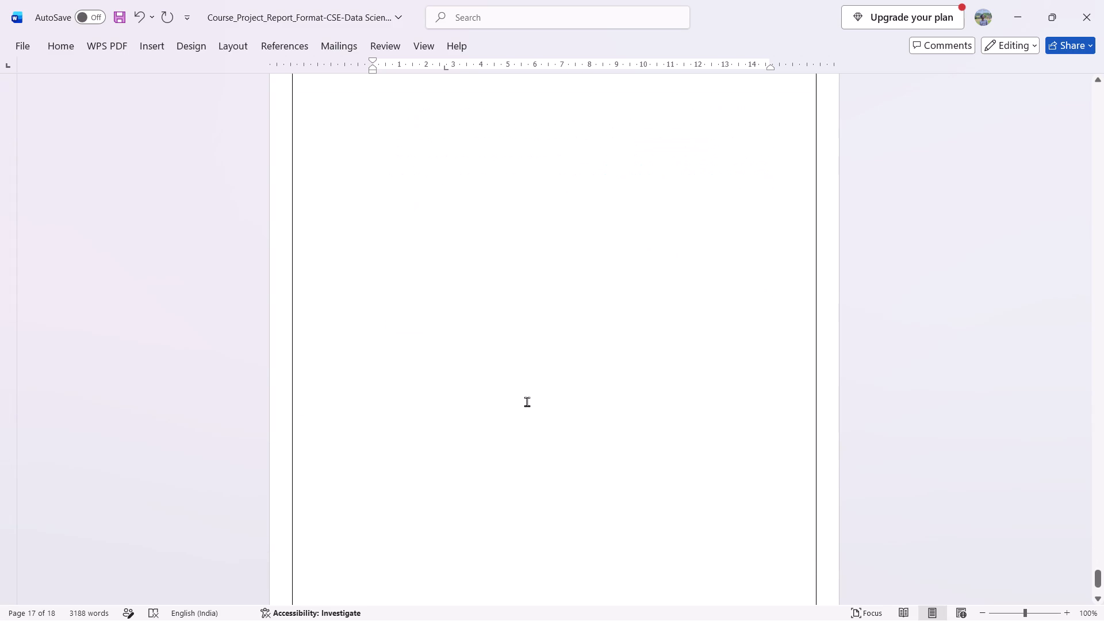
pyautogui.scroll(-2, 527, 401)
pyautogui.scroll(5, 527, 401)
pyautogui.scroll(-1, 527, 401)
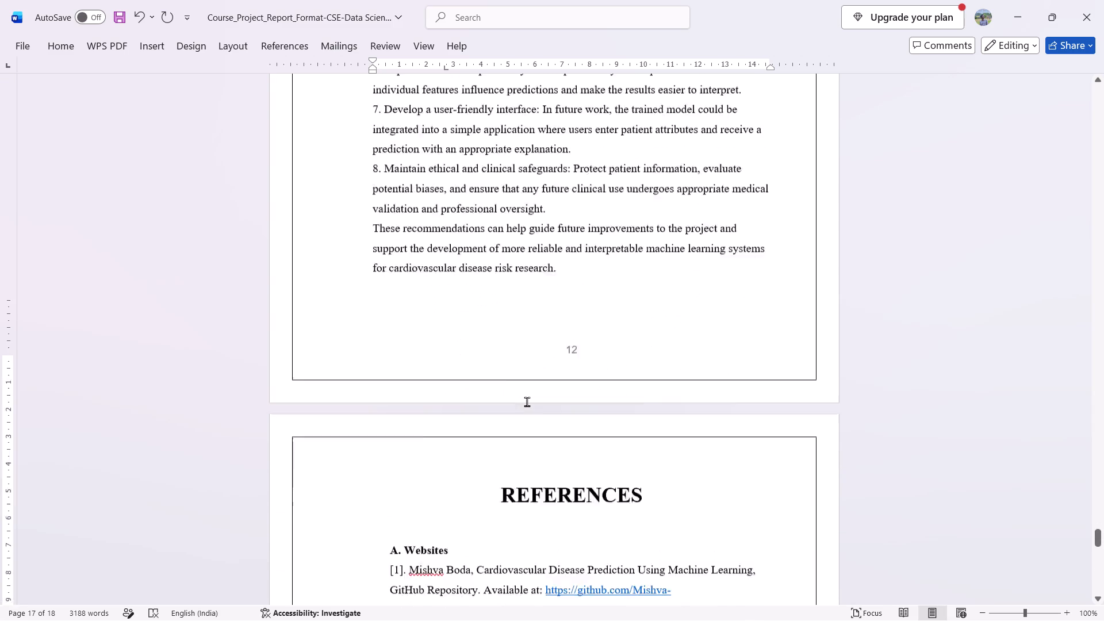
pyautogui.scroll(-1, 527, 401)
pyautogui.scroll(6, 527, 401)
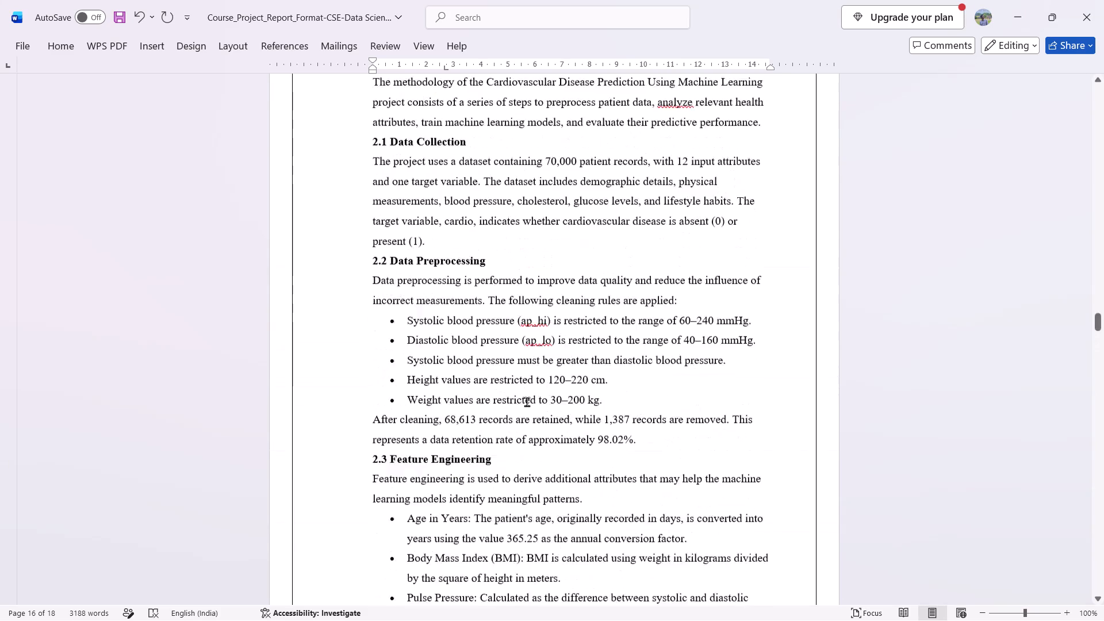
pyautogui.scroll(8, 527, 401)
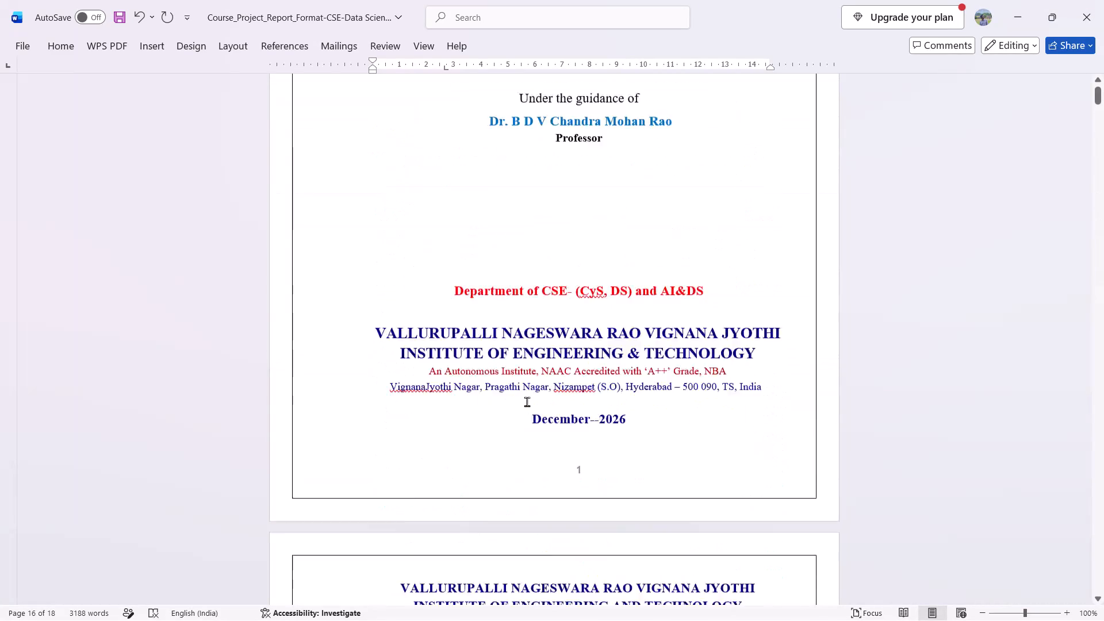
pyautogui.scroll(2, 527, 401)
# Delete the red "(Please replace the highlighted information with your information)" instruction above the student names on the Acknowledgement page.
pyautogui.scroll(-2, 527, 401)
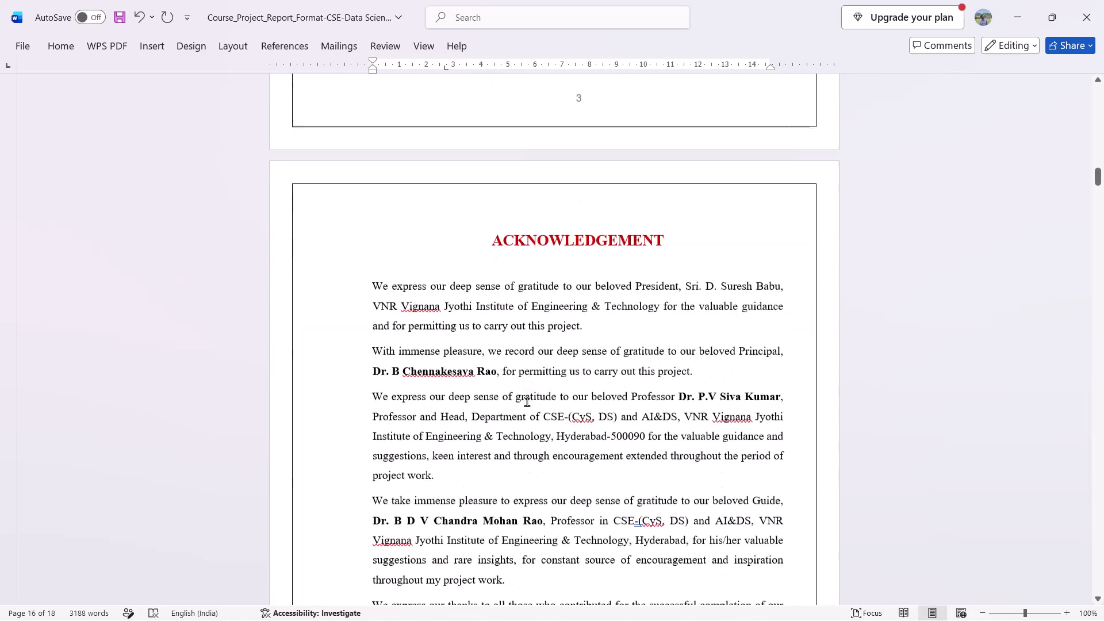
pyautogui.scroll(-3, 527, 401)
pyautogui.scroll(1, 527, 401)
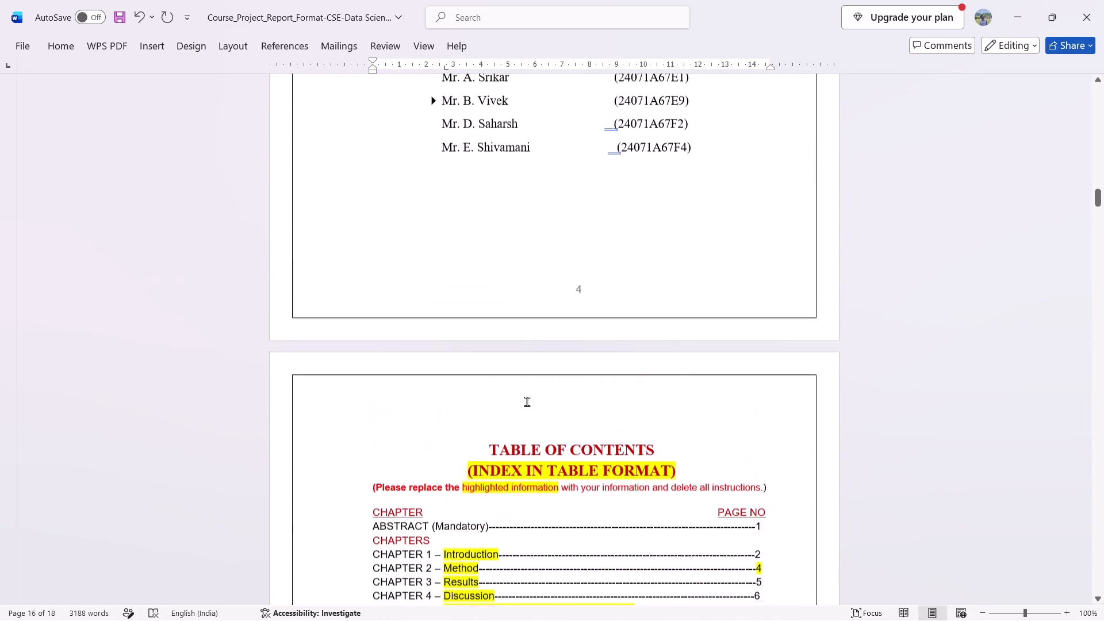
pyautogui.scroll(1, 527, 401)
pyautogui.rightClick(527, 401)
pyautogui.moveTo(374, 333); pyautogui.dragTo(650, 336)
pyautogui.moveTo(650, 336); pyautogui.dragTo(604, 335)
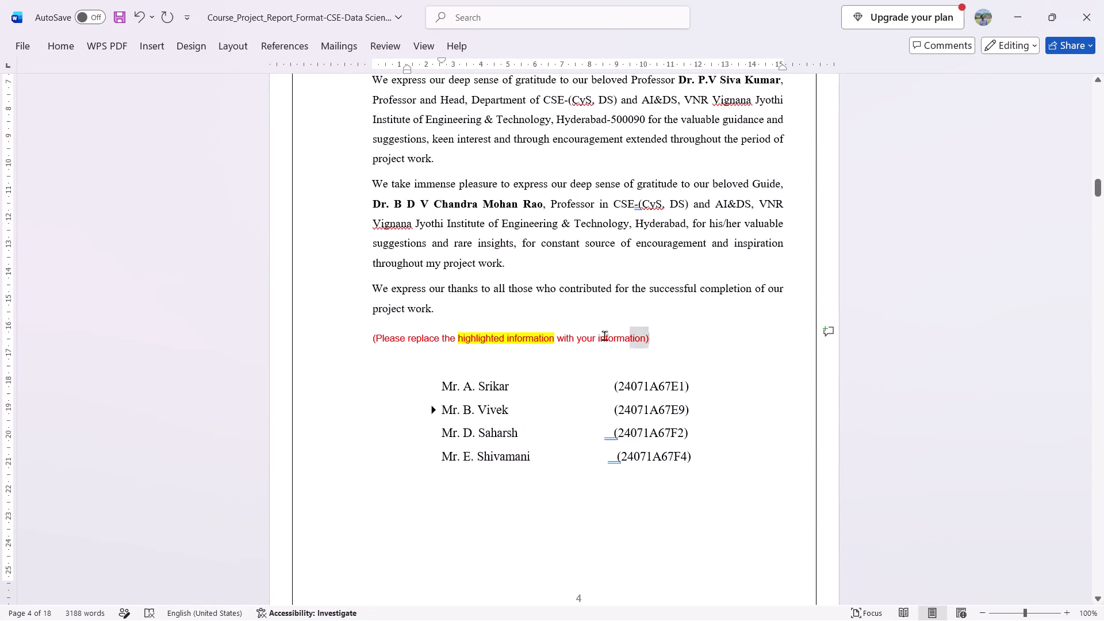
pyautogui.moveTo(604, 335); pyautogui.dragTo(353, 341)
pyautogui.press('BackSpace')
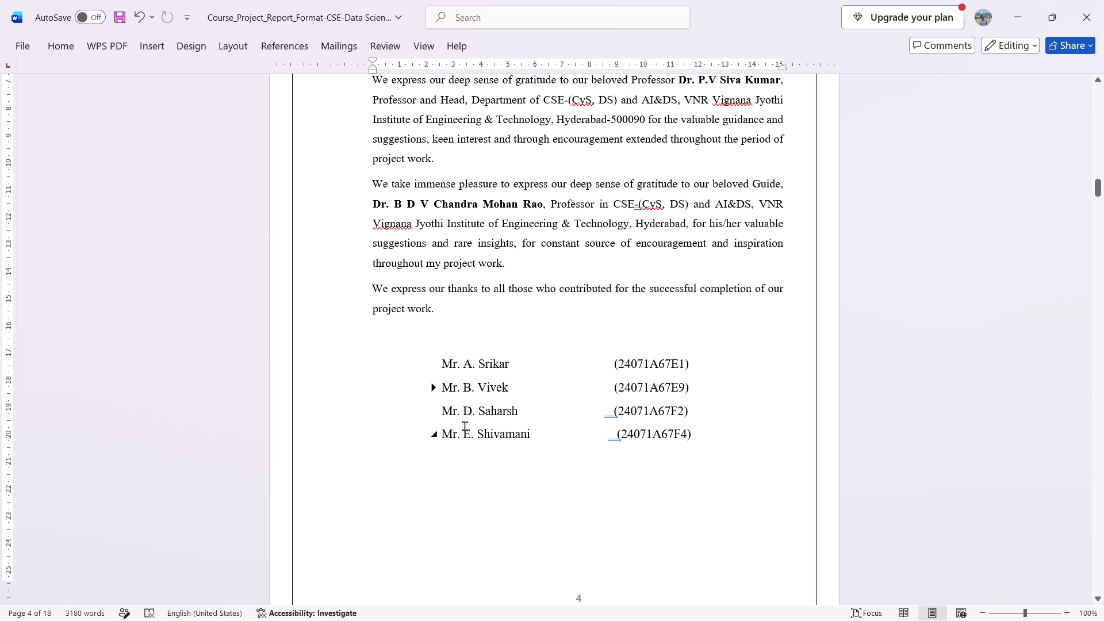
# Review the pages from the Acknowledgement to the References, checking the chapter text and the alignment of the reference entries.
pyautogui.scroll(-2, 465, 425)
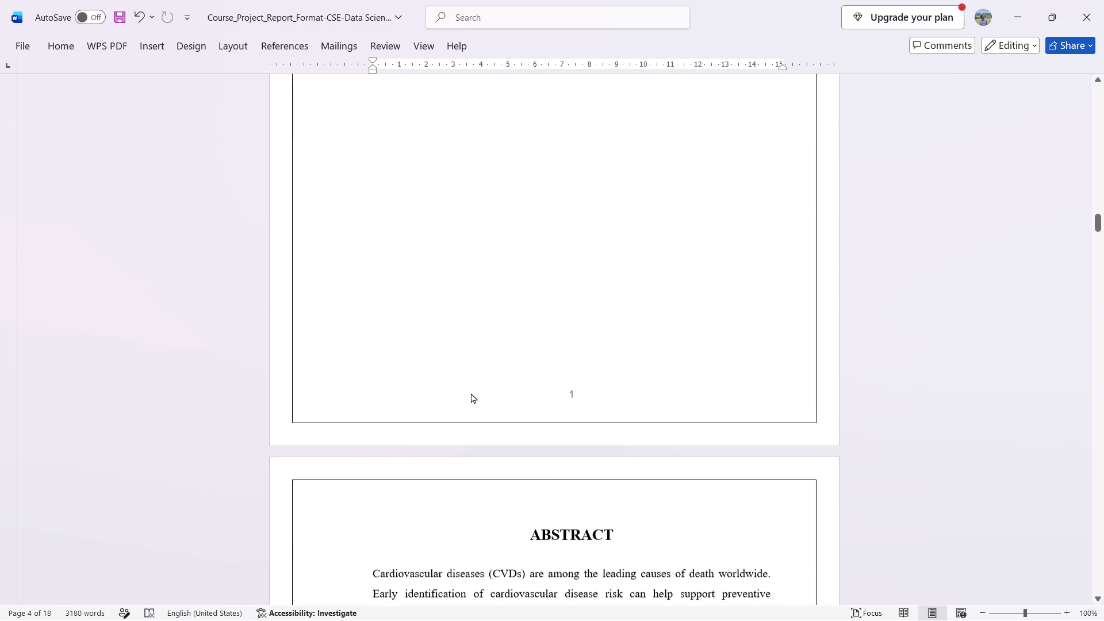
pyautogui.scroll(-4, 471, 393)
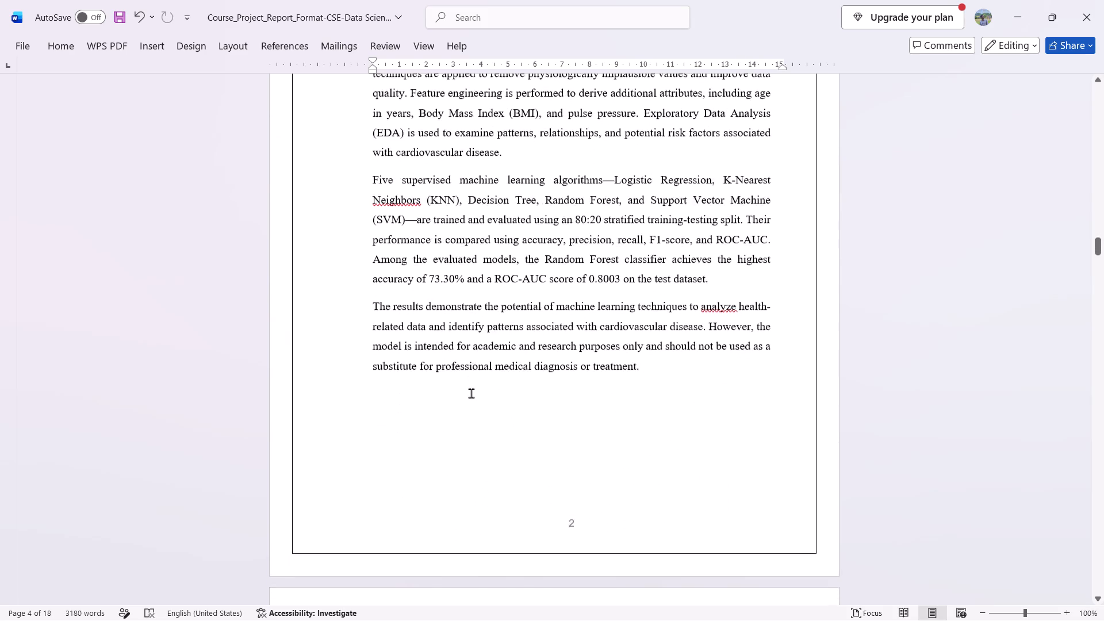
pyautogui.scroll(-4, 471, 393)
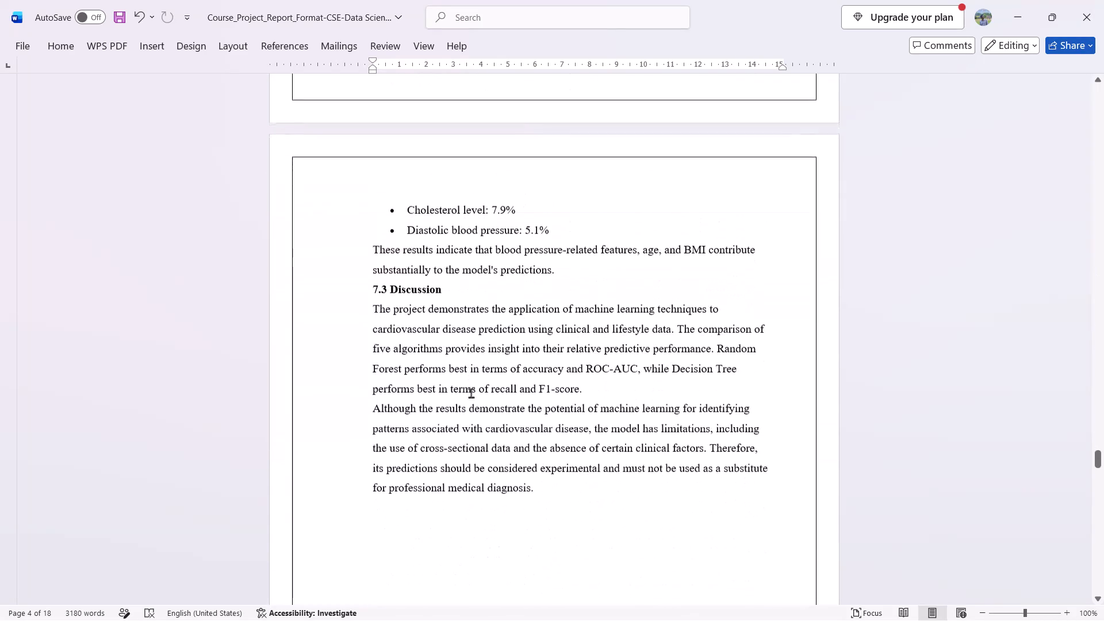
pyautogui.scroll(-3, 471, 393)
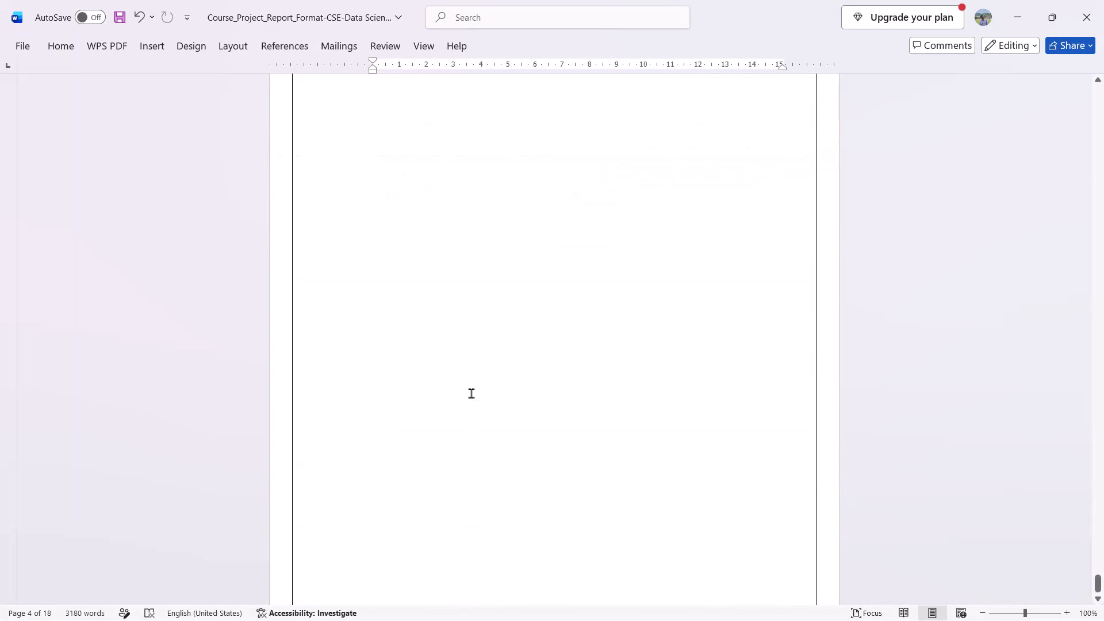
pyautogui.scroll(-2, 471, 393)
pyautogui.scroll(1, 471, 393)
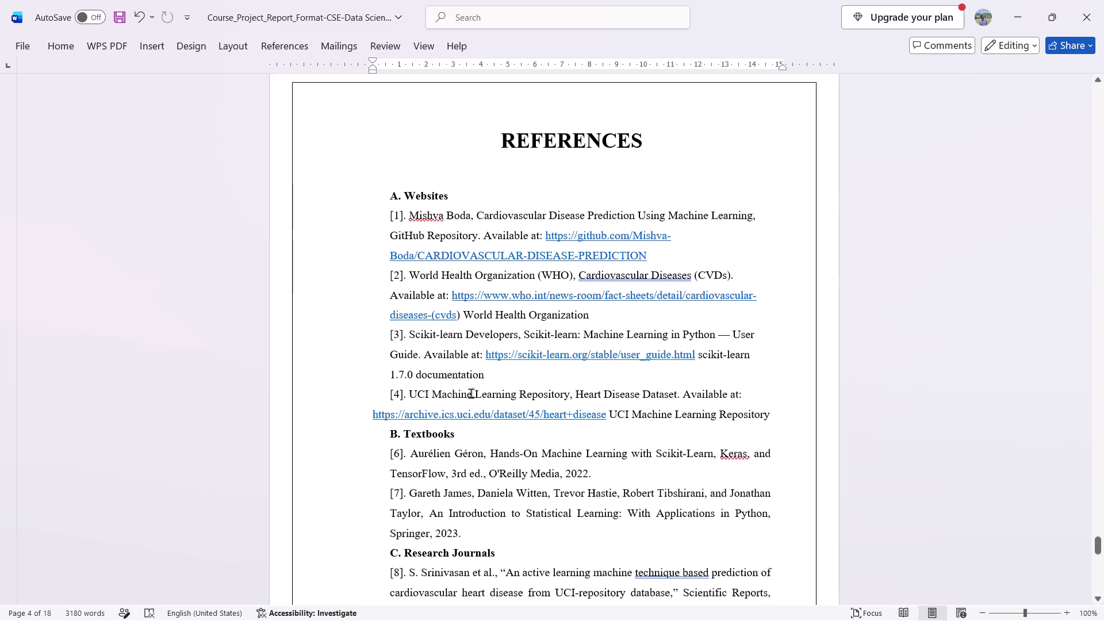
pyautogui.scroll(1, 471, 393)
pyautogui.scroll(-1, 471, 393)
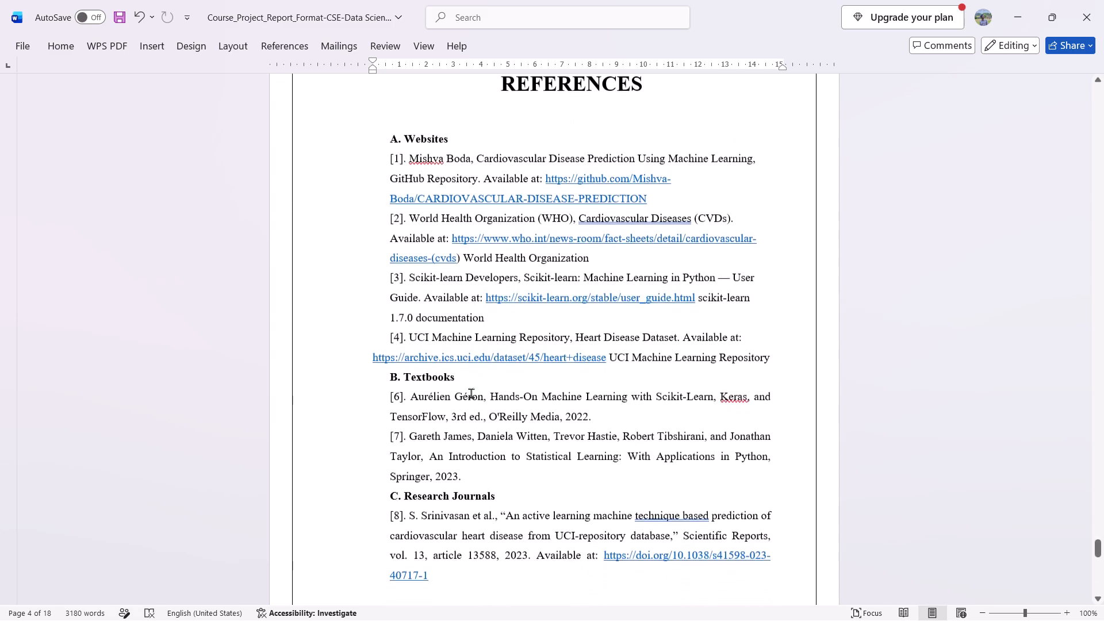
pyautogui.scroll(-1, 471, 393)
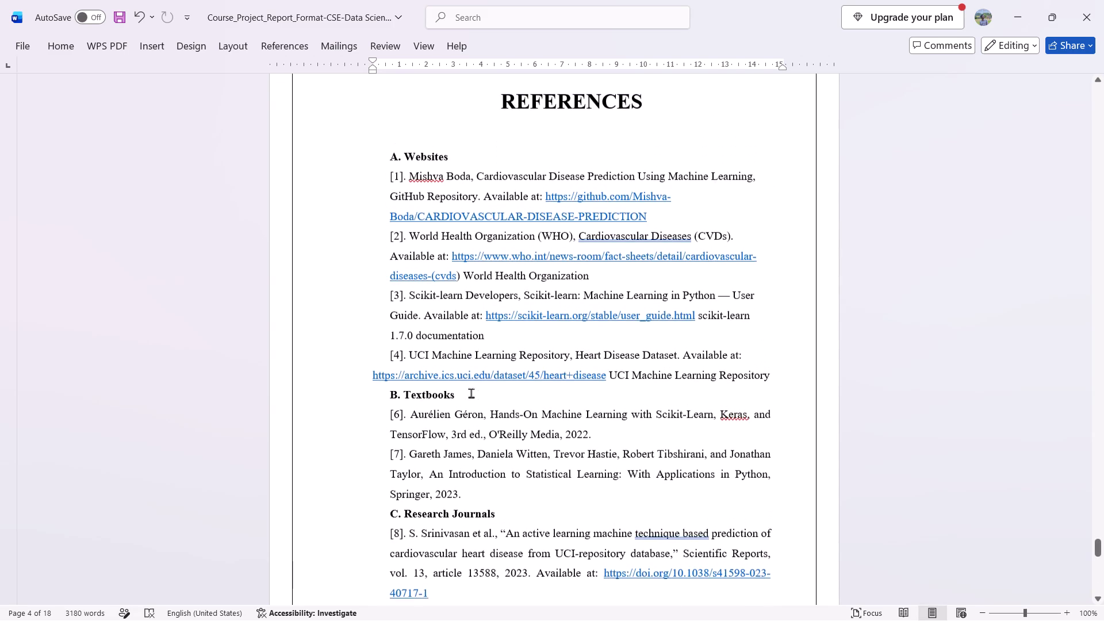
pyautogui.scroll(-1, 471, 393)
pyautogui.rightClick(471, 393)
pyautogui.scroll(1, 471, 393)
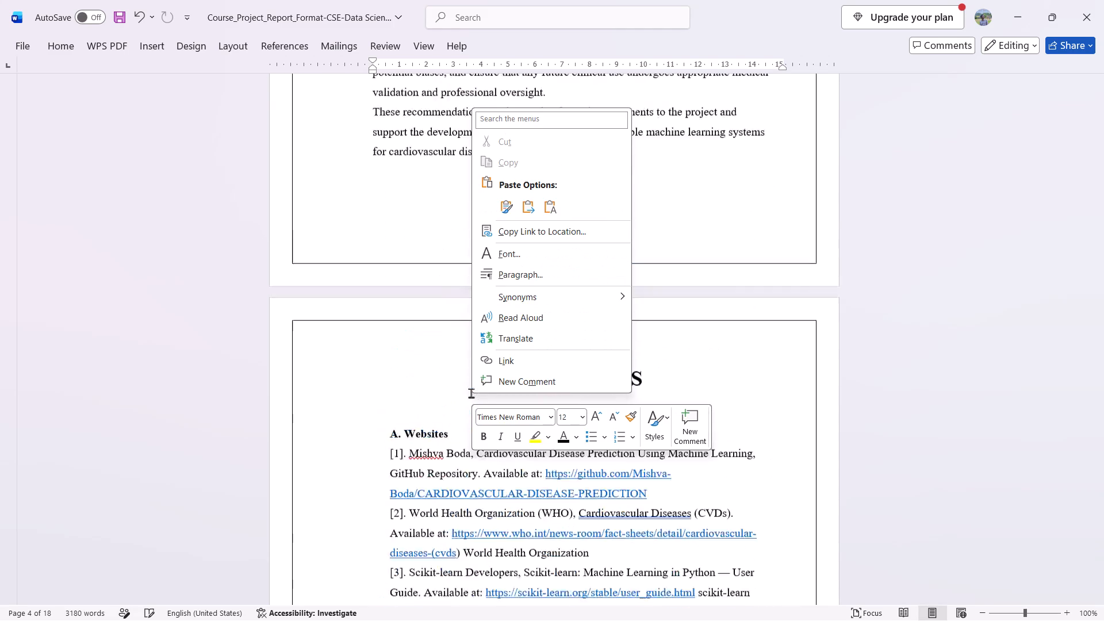
pyautogui.scroll(2, 471, 393)
pyautogui.click(800, 343)
# Delete the font, page-number alignment and "LINE spacing 1.5" instruction notes below the table of contents.
pyautogui.scroll(3, 800, 343)
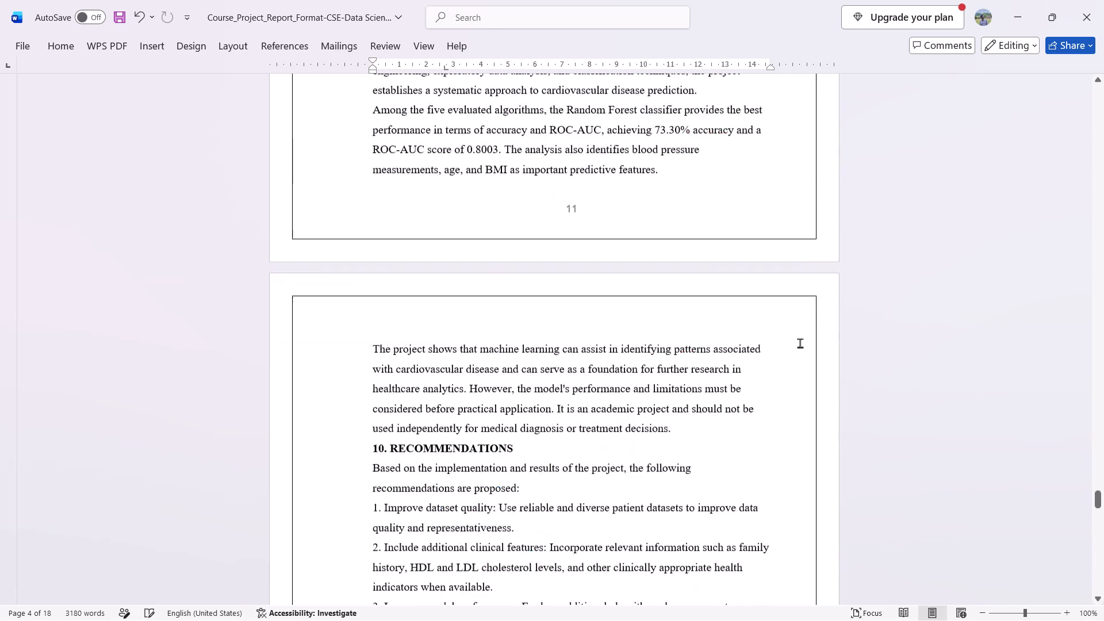
pyautogui.scroll(14, 800, 343)
pyautogui.scroll(-1, 800, 343)
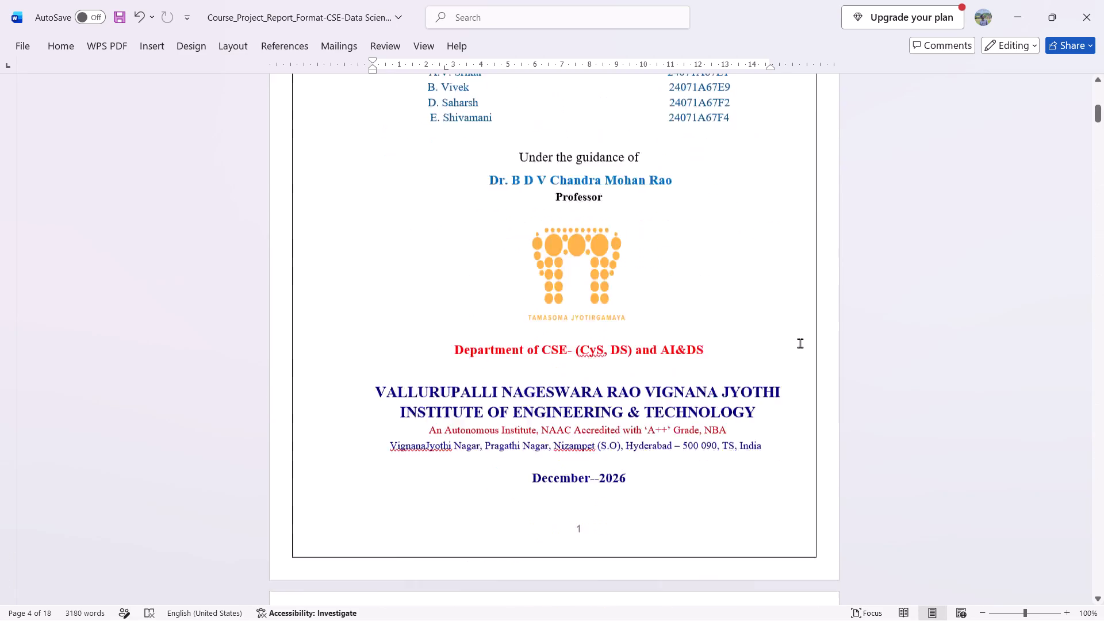
pyautogui.scroll(-3, 800, 343)
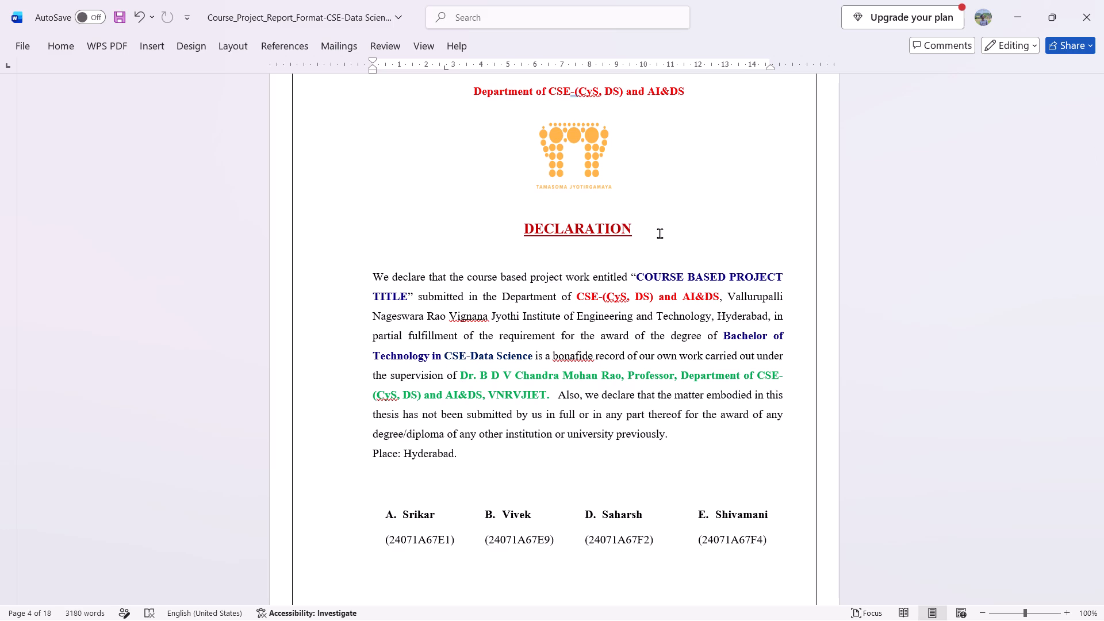
pyautogui.scroll(-2, 660, 233)
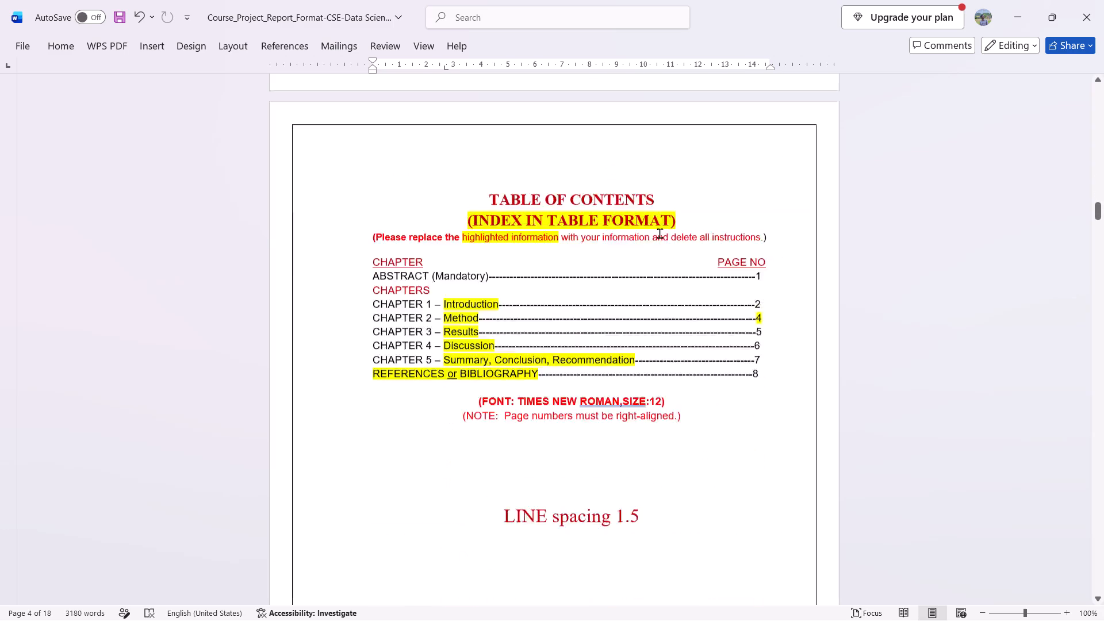
pyautogui.scroll(-3, 660, 233)
pyautogui.scroll(1, 660, 233)
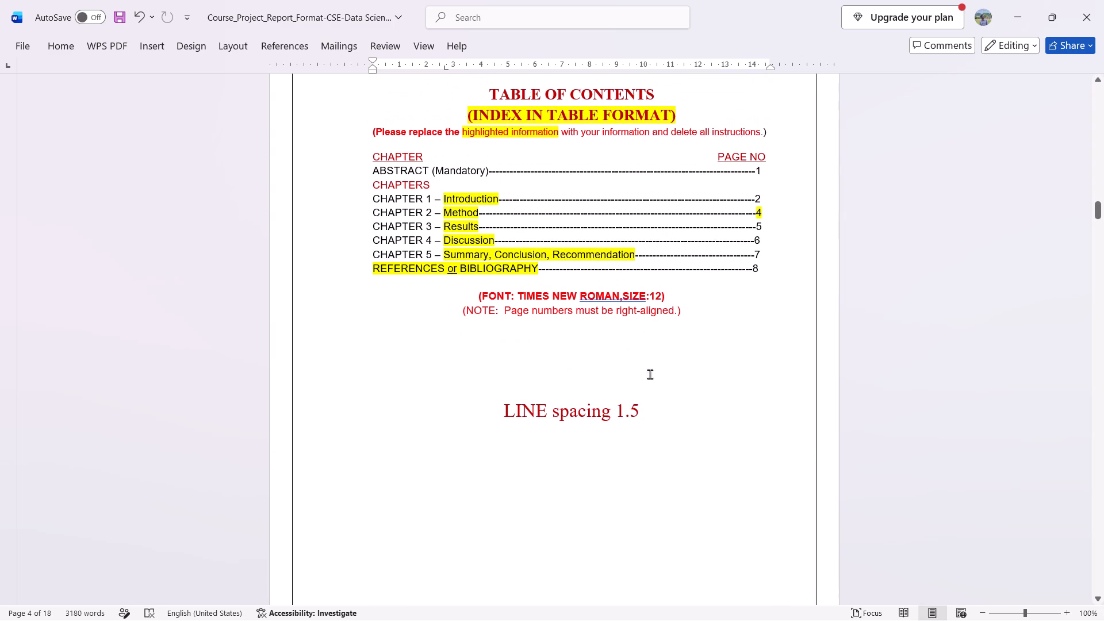
pyautogui.moveTo(642, 404); pyautogui.dragTo(615, 401)
pyautogui.moveTo(615, 401); pyautogui.dragTo(472, 299)
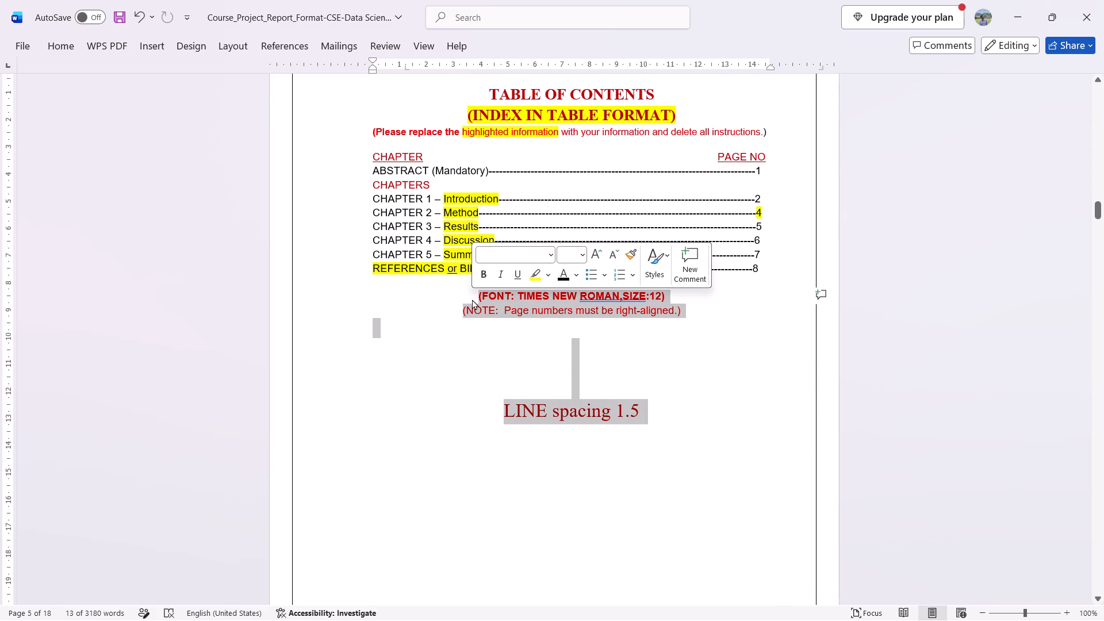
pyautogui.press('BackSpace')
# Insert blank lines before the ABSTRACT heading so that the abstract starts at the top of its own page.
pyautogui.scroll(-1, 593, 462)
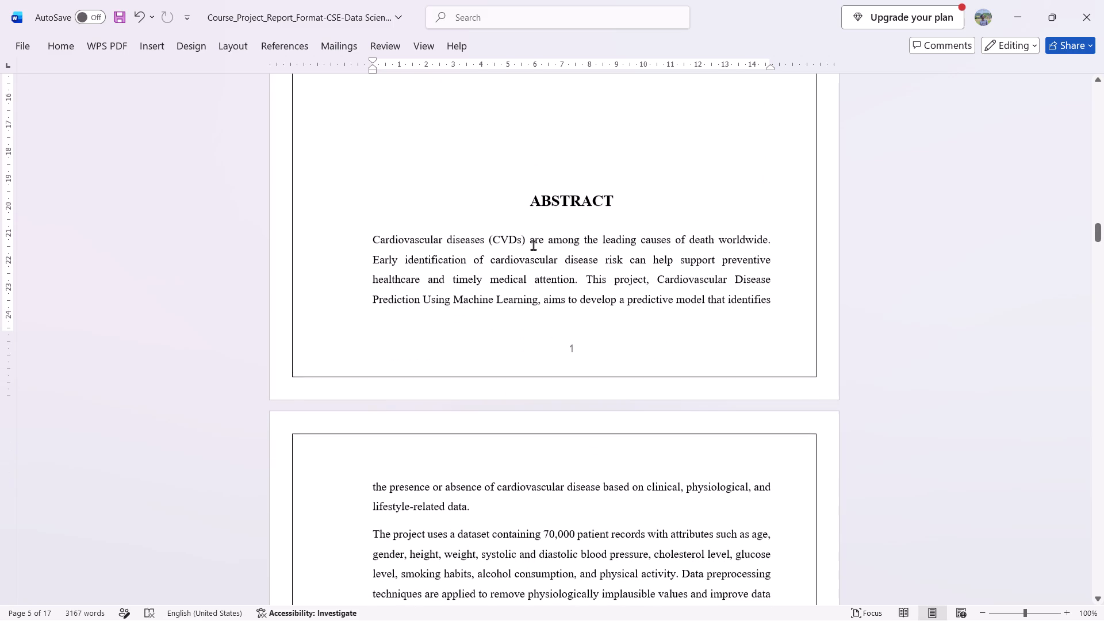
pyautogui.click(530, 210)
pyautogui.press('Return')
pyautogui.press('Return')
pyautogui.press('Return')
pyautogui.press('Return')
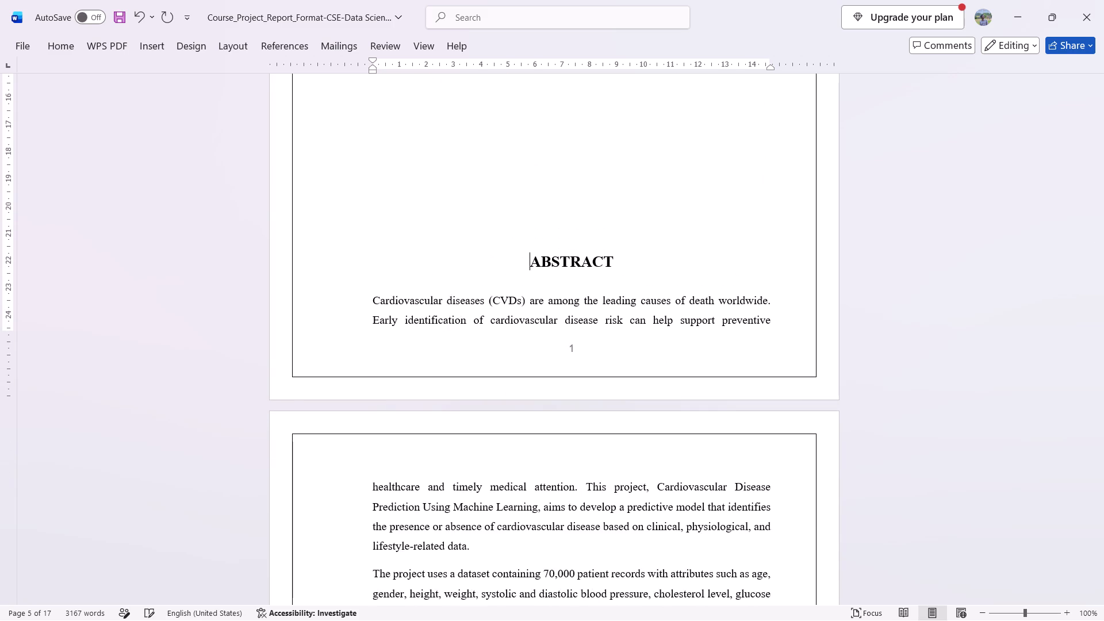
pyautogui.press('Return')
pyautogui.press('Return')
pyautogui.press('Return')
# Look through the pages from the Abstract to the Recommendations and back to page 8, checking for leftover template instructions.
pyautogui.scroll(-1, 530, 210)
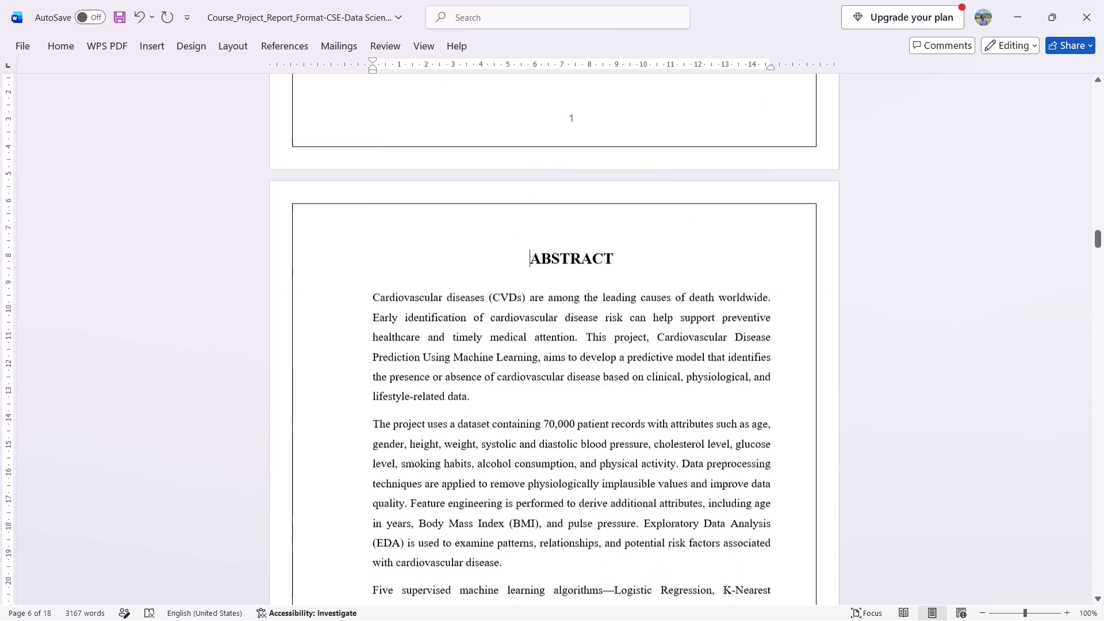
pyautogui.scroll(-4, 530, 210)
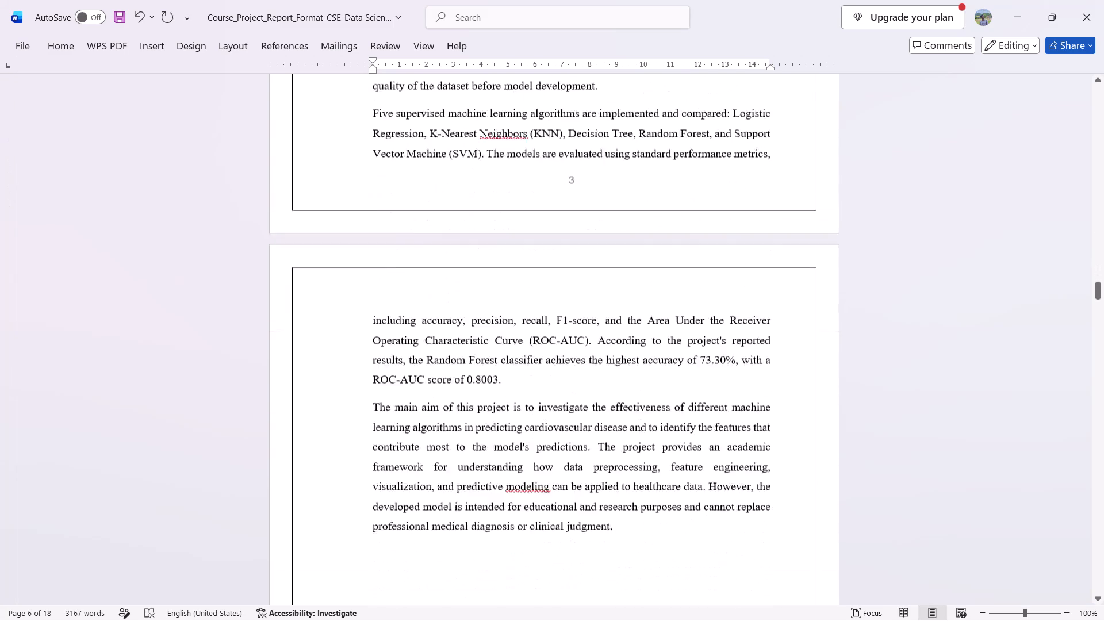
pyautogui.scroll(-2, 530, 210)
pyautogui.scroll(-2, 505, 365)
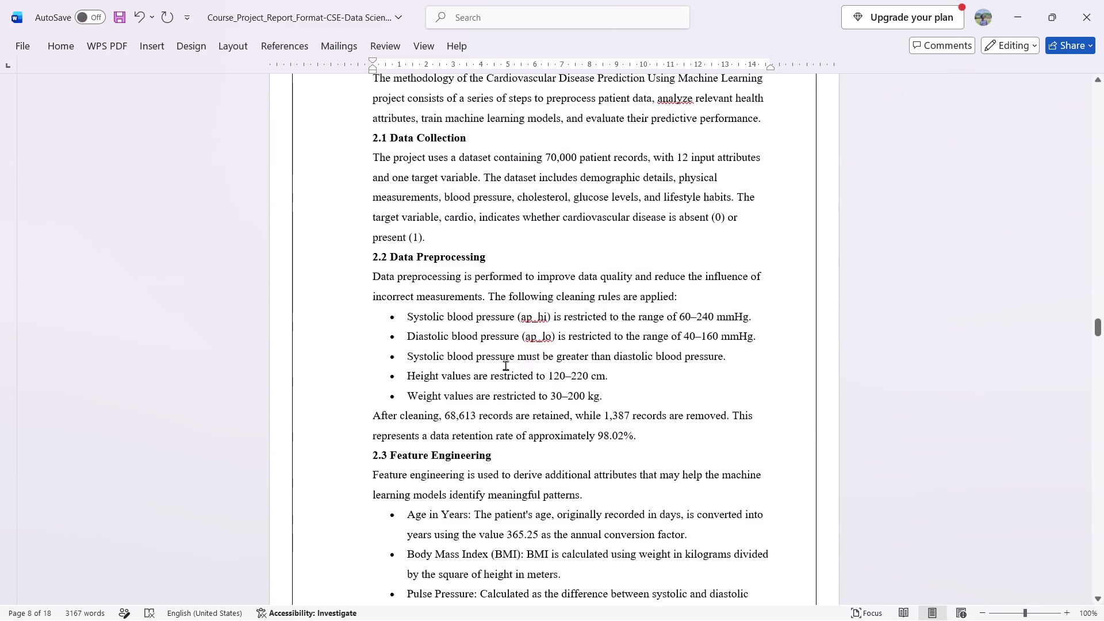
pyautogui.scroll(-6, 505, 365)
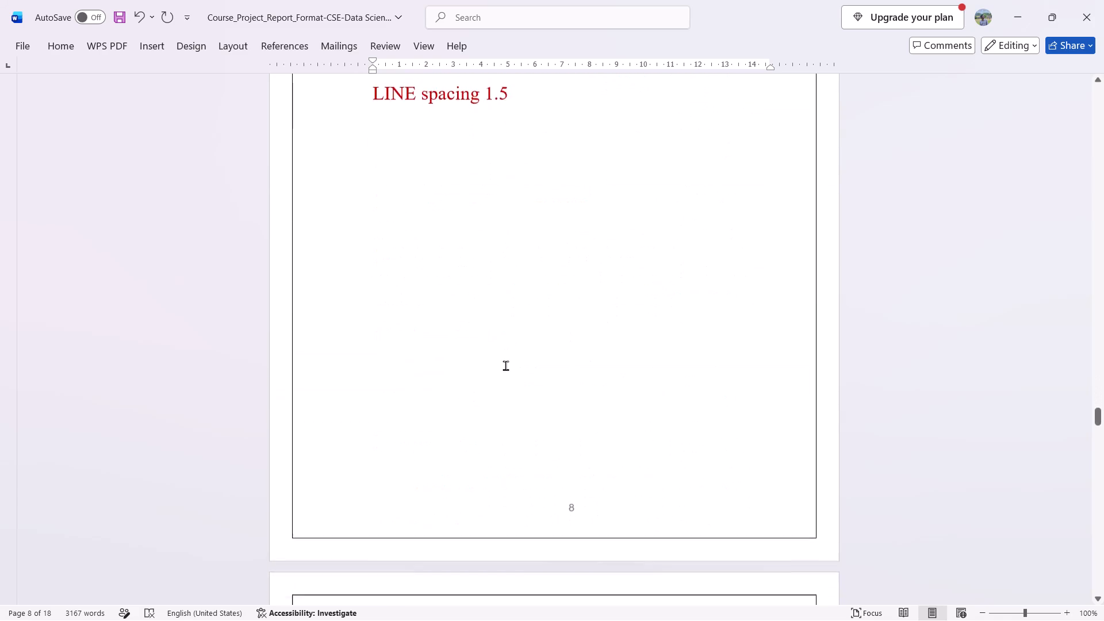
pyautogui.scroll(-5, 505, 365)
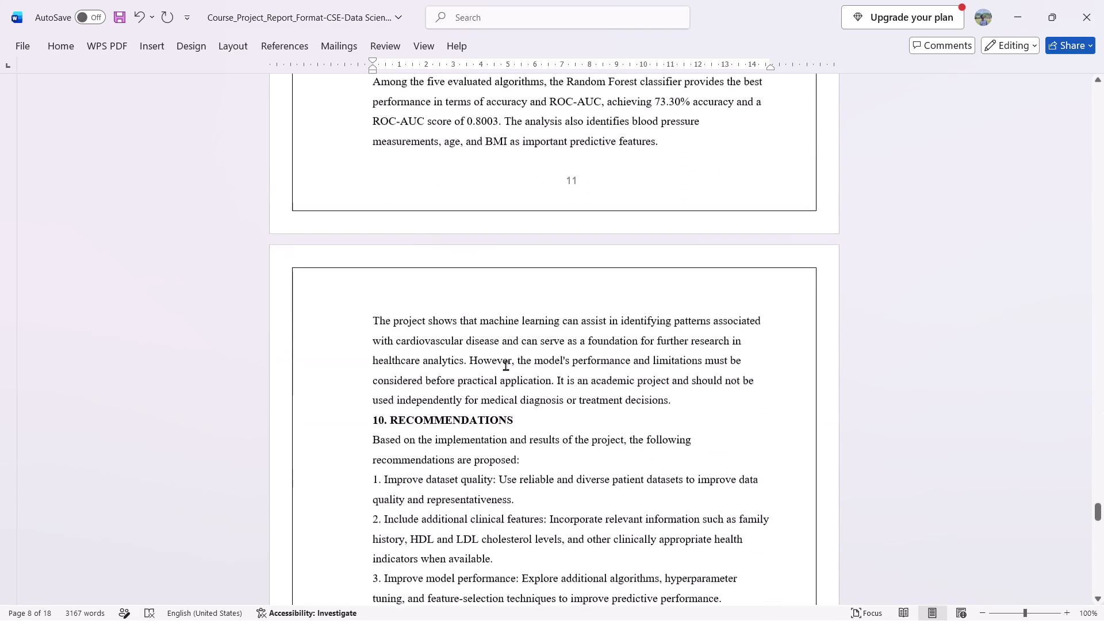
pyautogui.scroll(-2, 505, 365)
pyautogui.scroll(3, 505, 365)
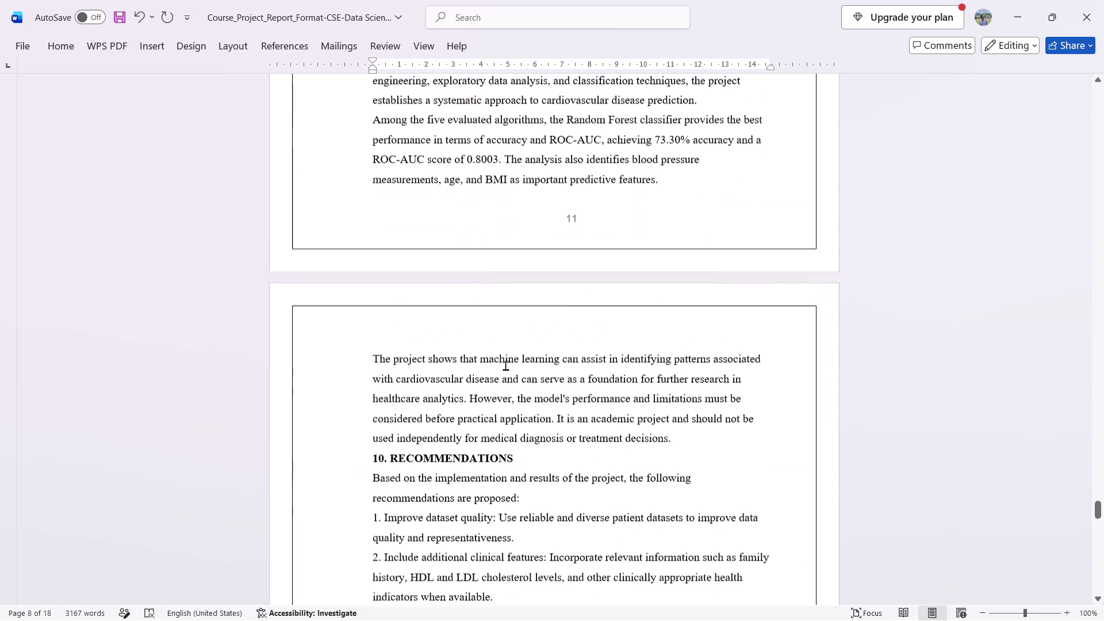
pyautogui.scroll(-2, 505, 365)
pyautogui.scroll(1, 505, 365)
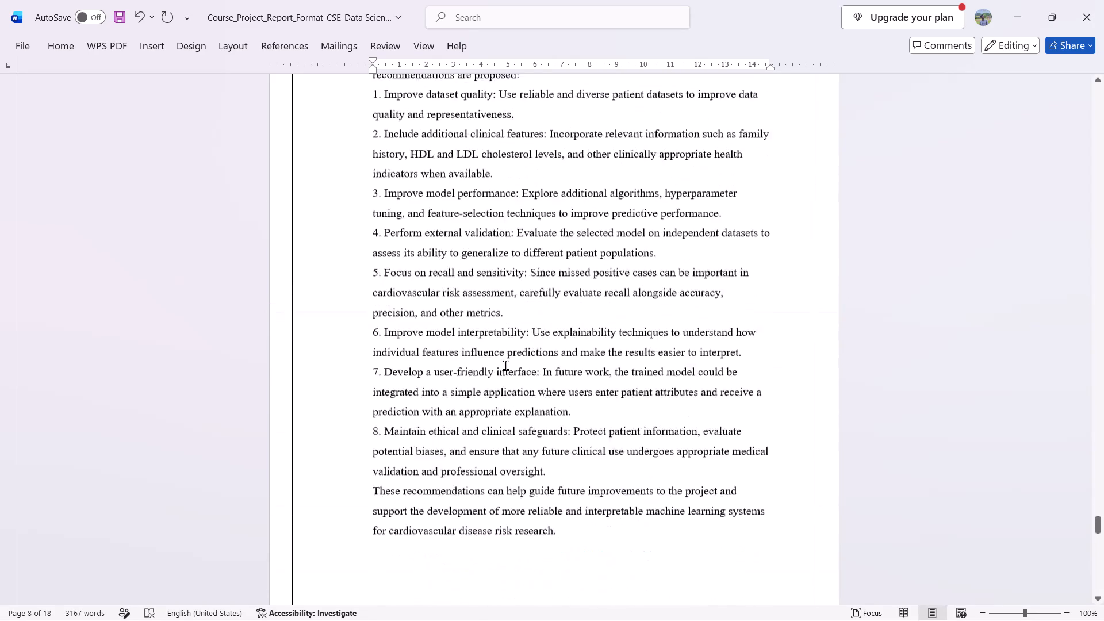
pyautogui.scroll(3, 505, 365)
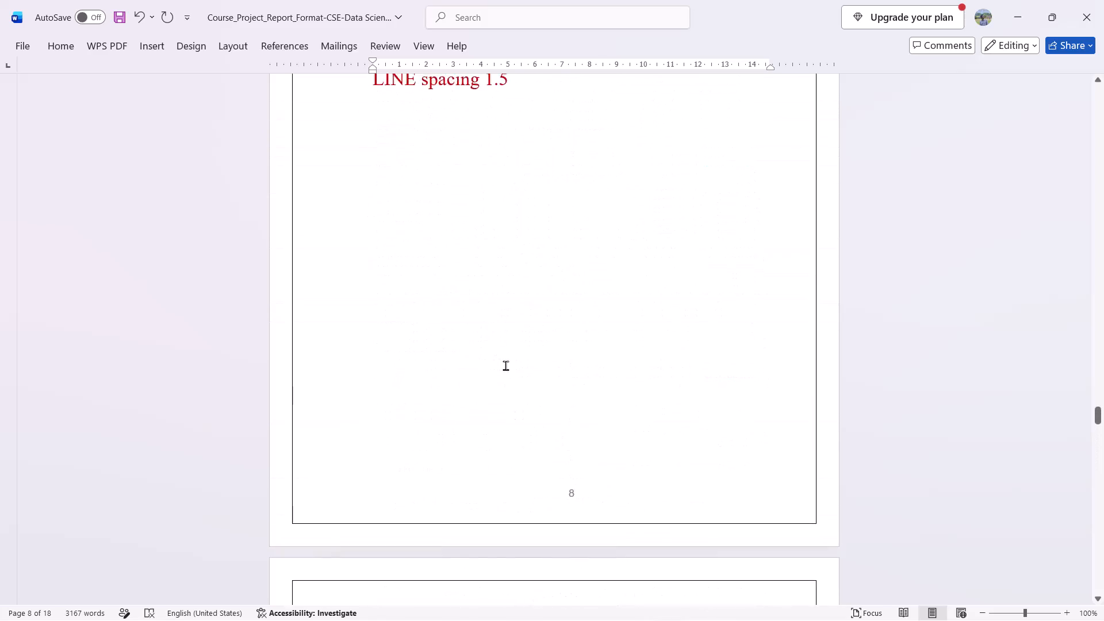
# Select the font, page-number and "LINE spacing 1.5" instruction notes below the Chapter 3 TEST CASES/ OUTPUT heading.
pyautogui.scroll(1, 505, 365)
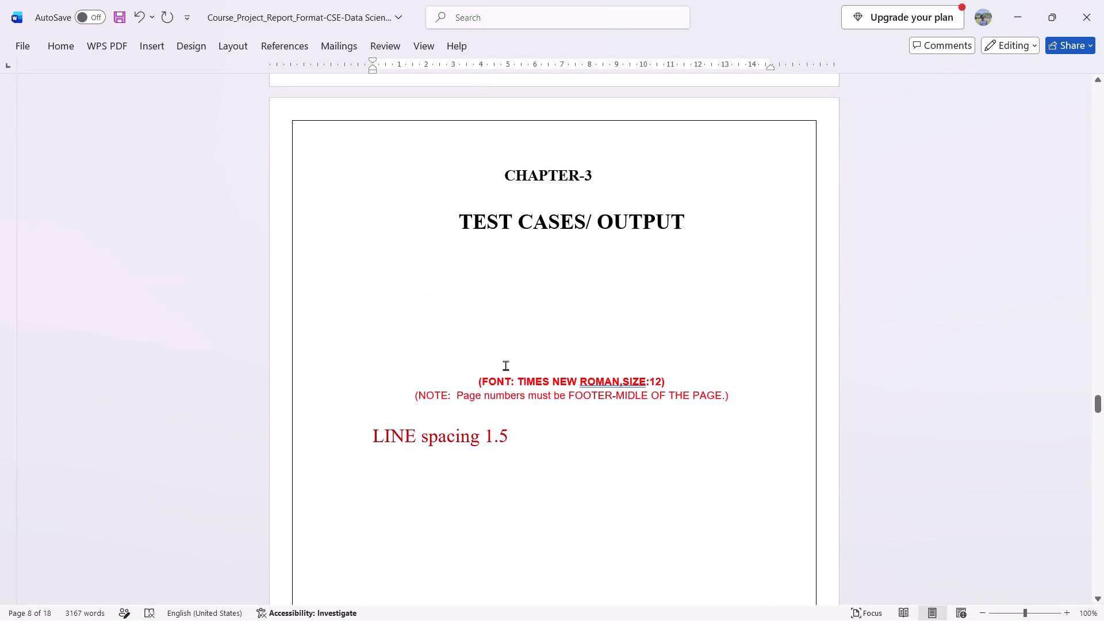
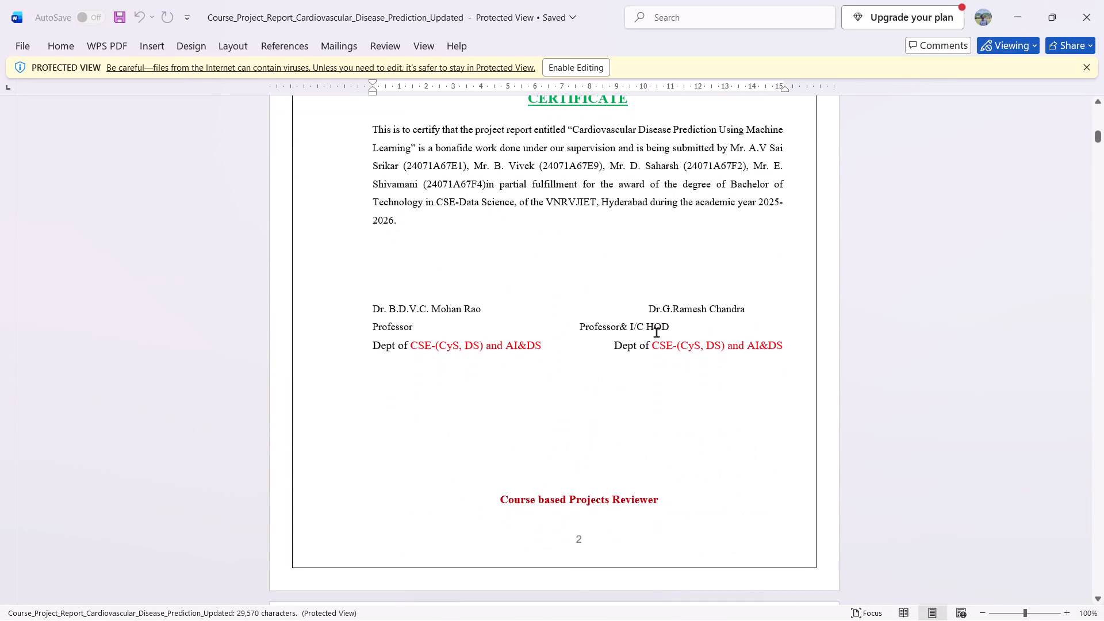
# Review the updated cardiovascular report from the Certificate to the Abstract, checking the tables of contents and the list of figures.
pyautogui.scroll(-3, 656, 332)
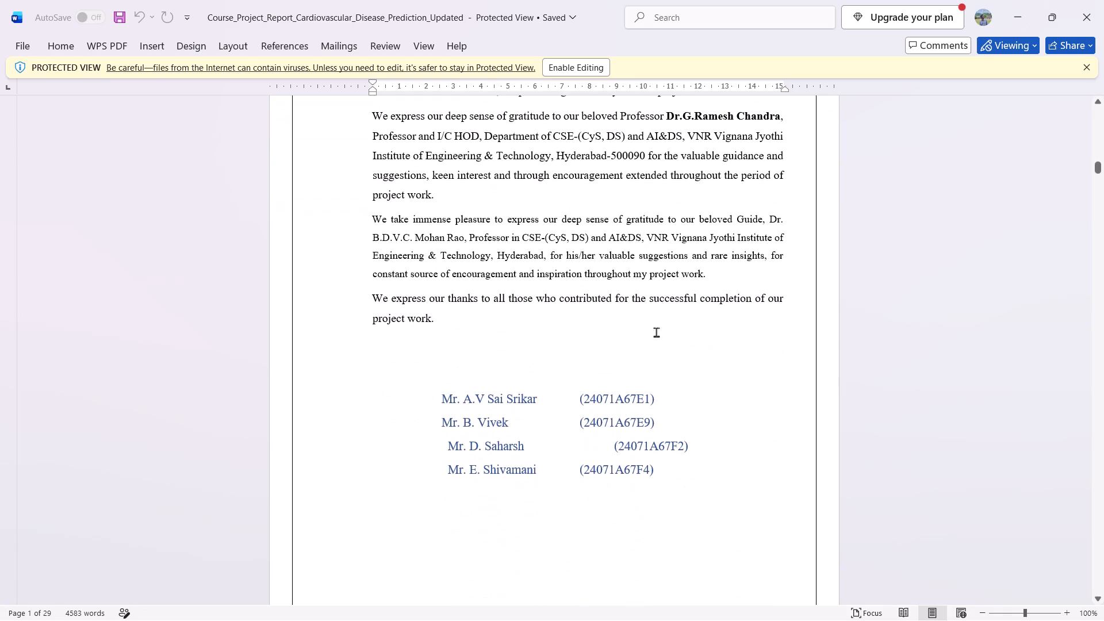
pyautogui.scroll(-2, 656, 332)
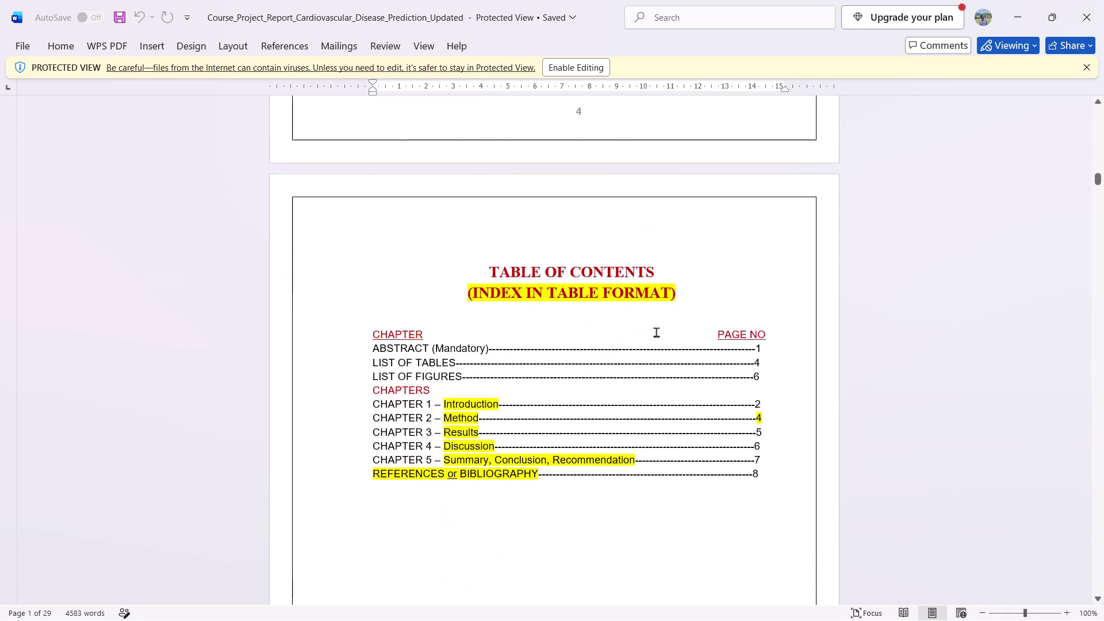
pyautogui.scroll(-2, 656, 332)
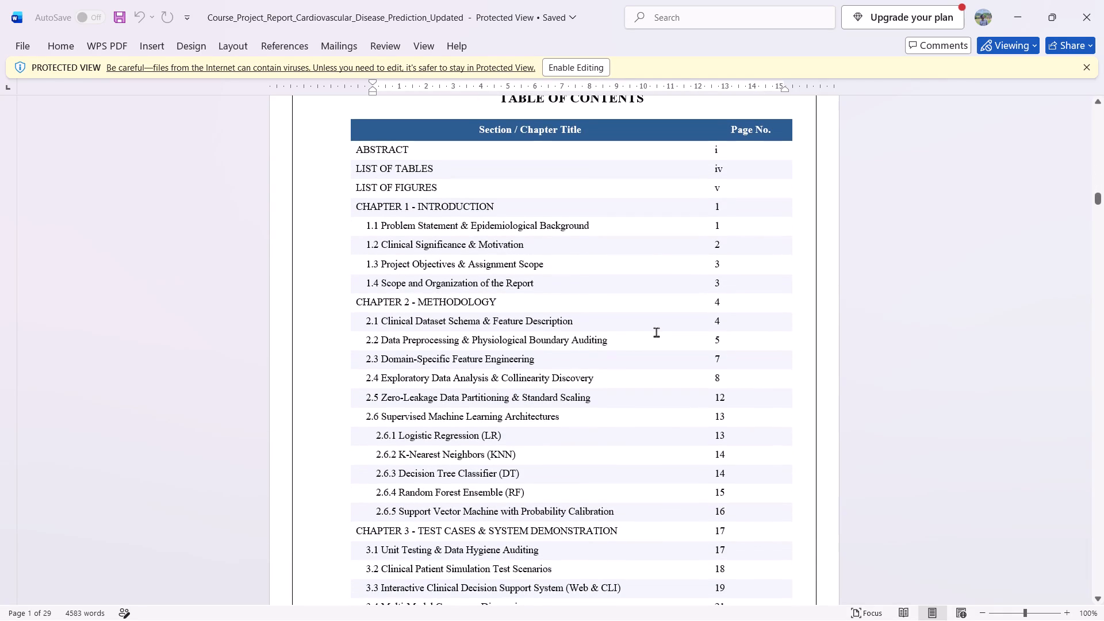
pyautogui.scroll(-1, 656, 332)
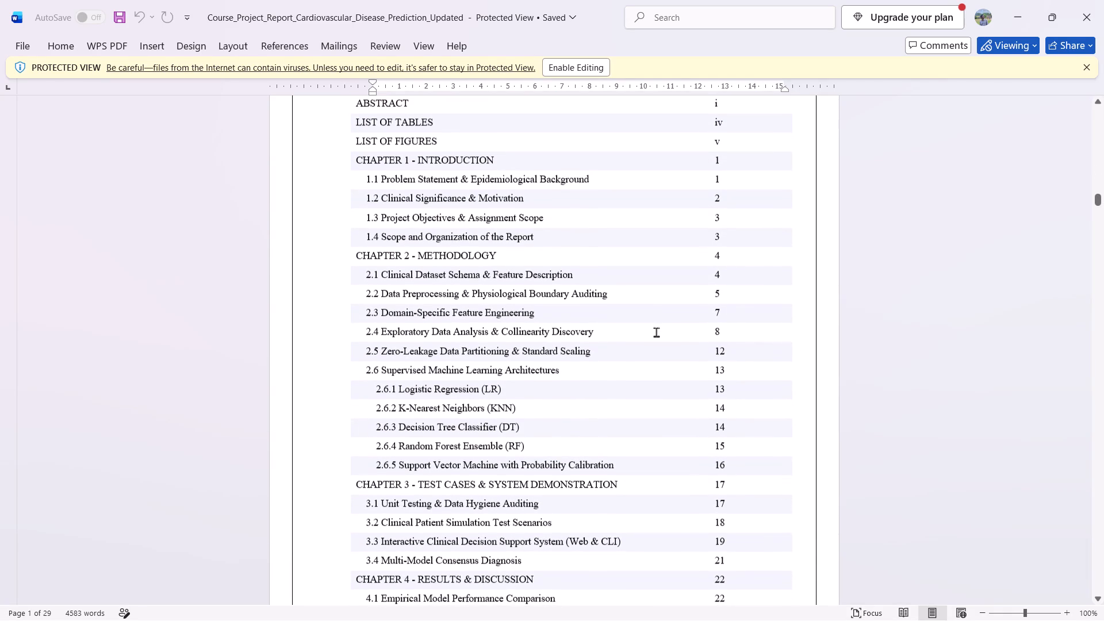
pyautogui.scroll(-1, 656, 332)
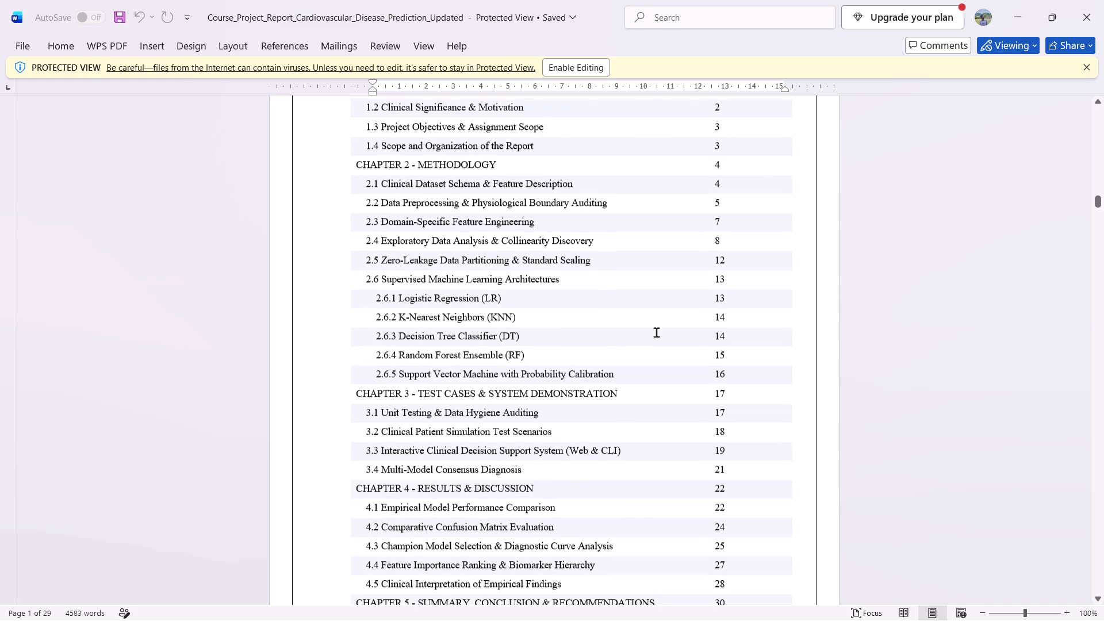
pyautogui.scroll(-2, 656, 332)
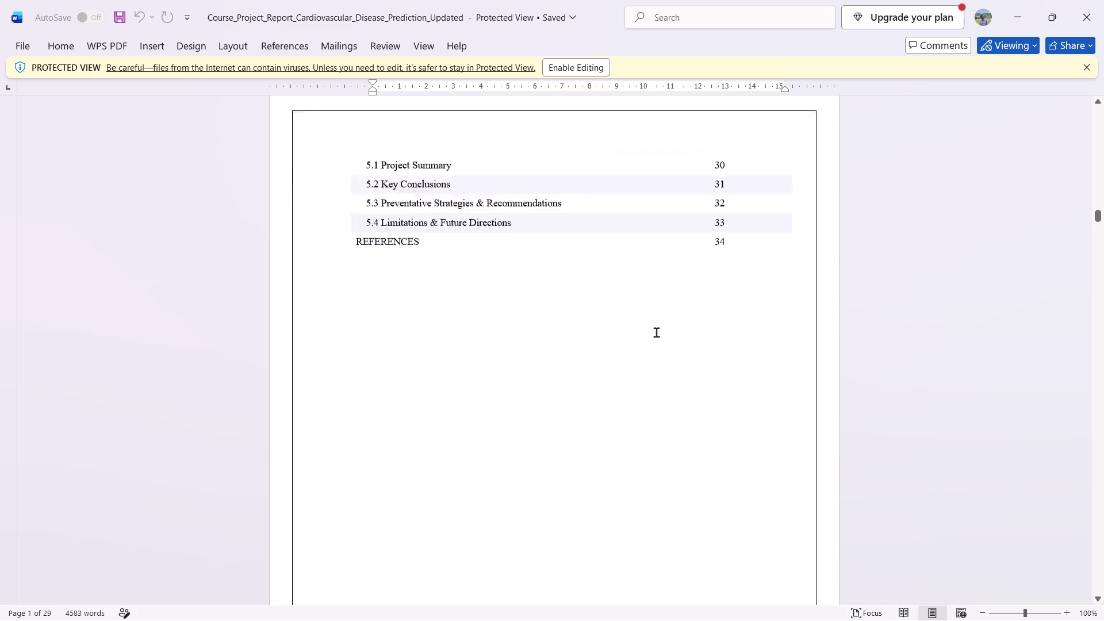
pyautogui.scroll(-3, 656, 332)
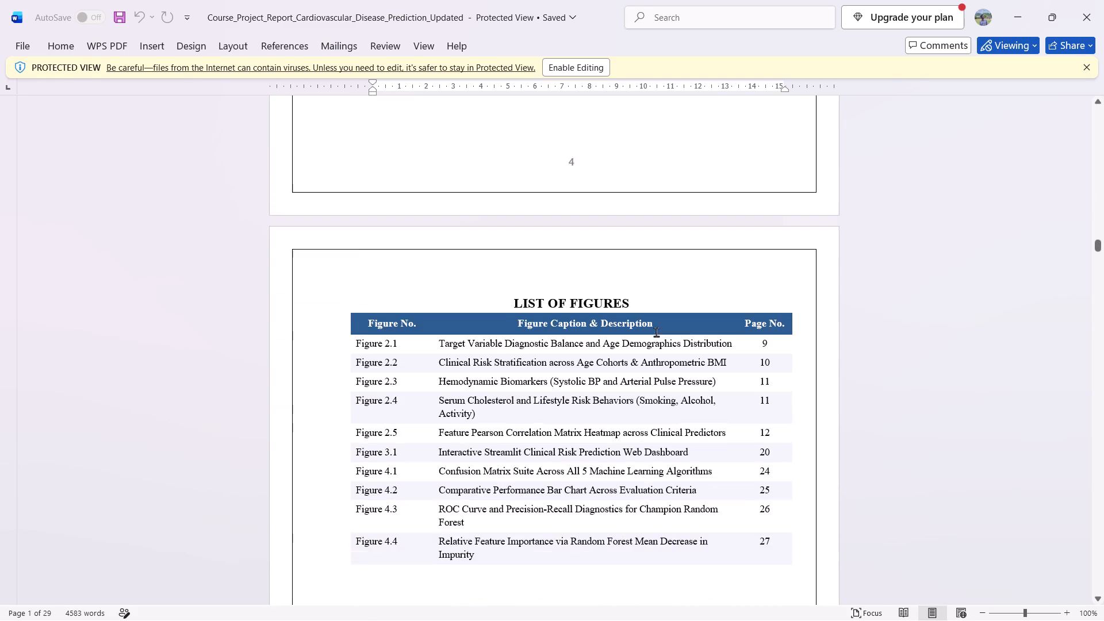
pyautogui.scroll(-3, 656, 332)
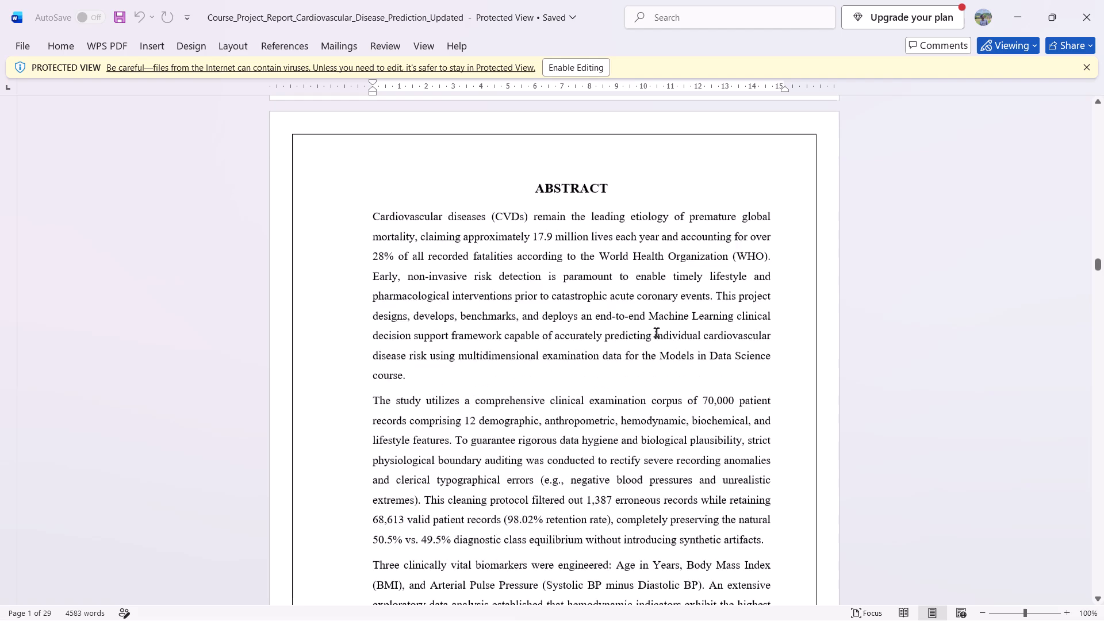
# Look through the updated cardiovascular report from the Abstract to Chapter 5, examining each chapter's sections, tables and figures.
pyautogui.scroll(-2, 656, 332)
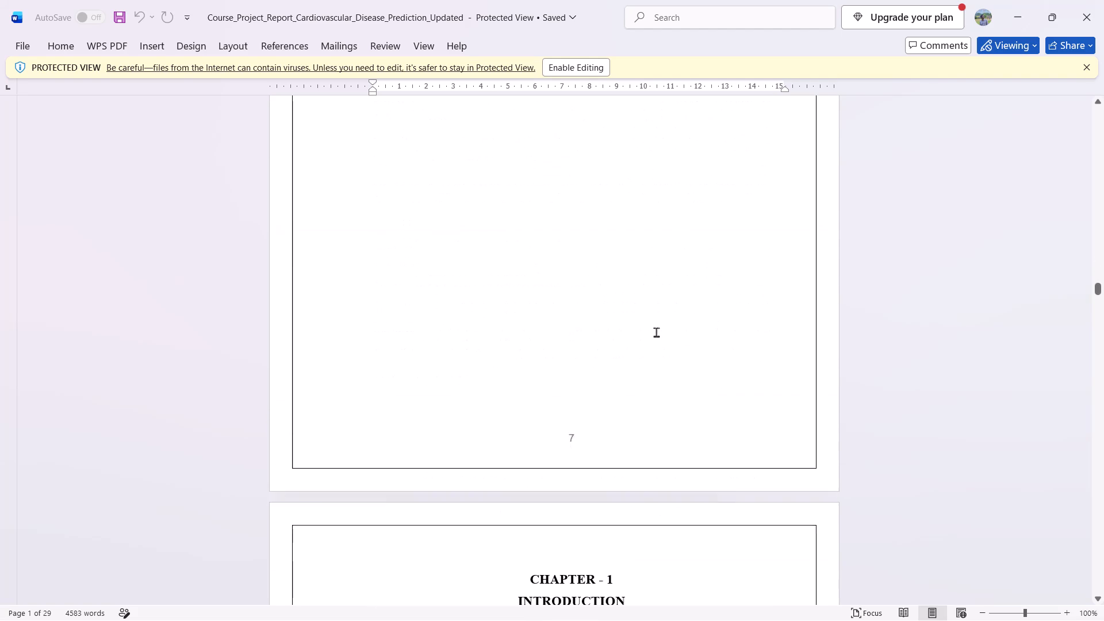
pyautogui.scroll(-1, 656, 332)
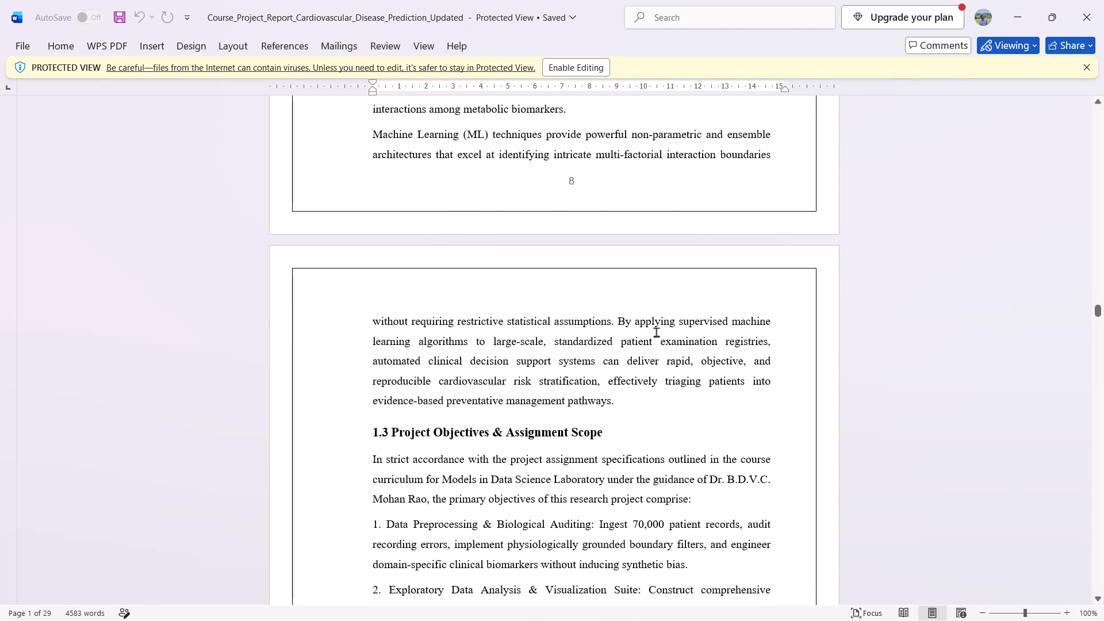
pyautogui.scroll(-3, 656, 332)
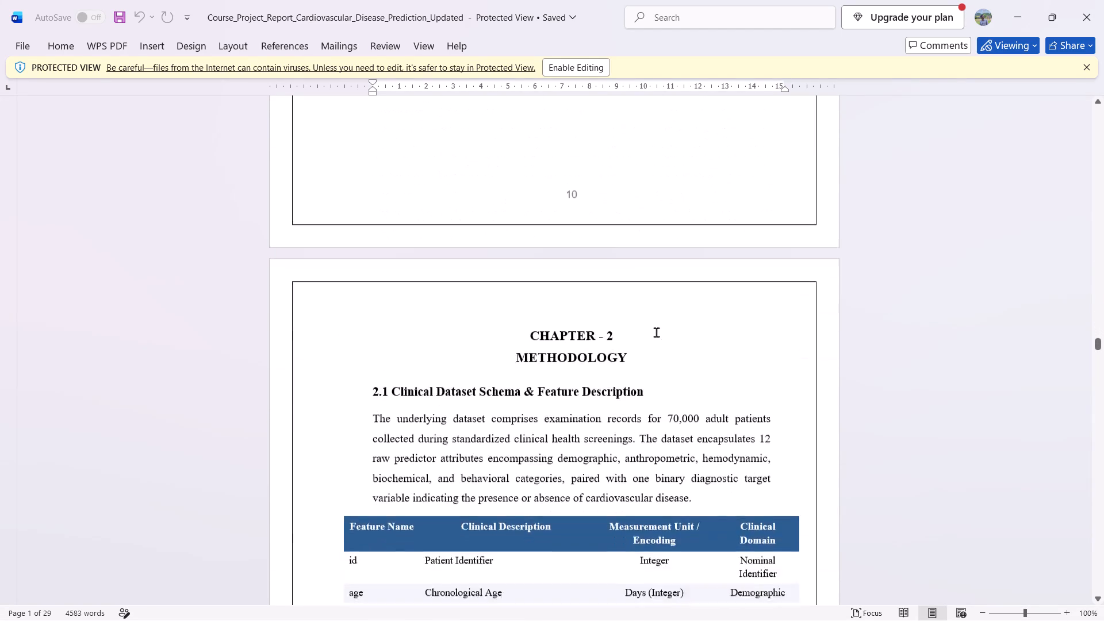
pyautogui.scroll(-3, 656, 332)
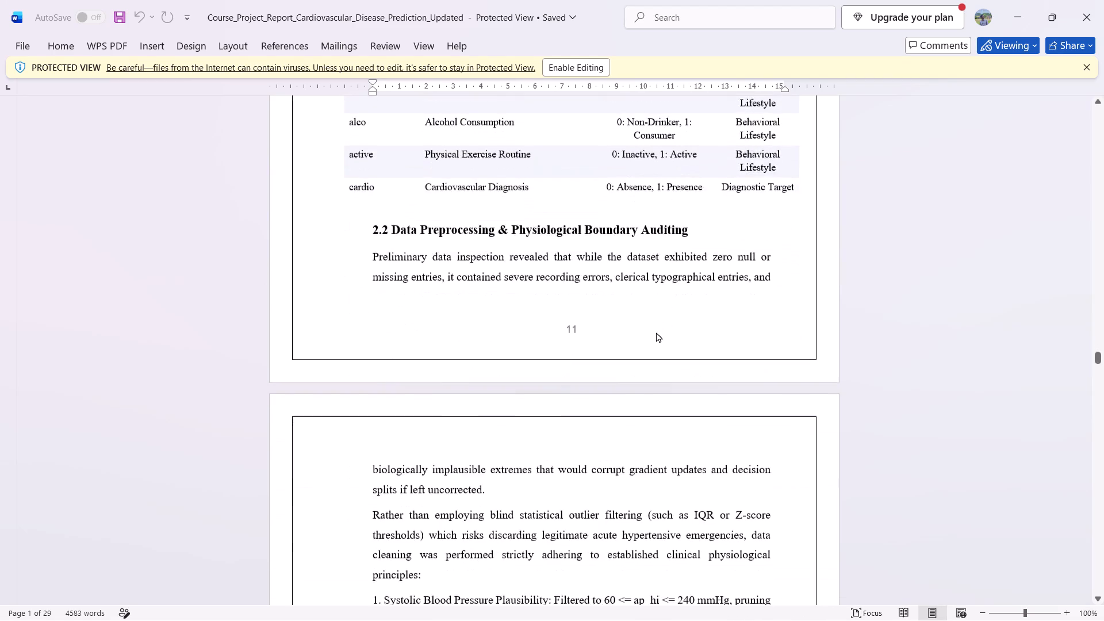
pyautogui.scroll(-2, 656, 332)
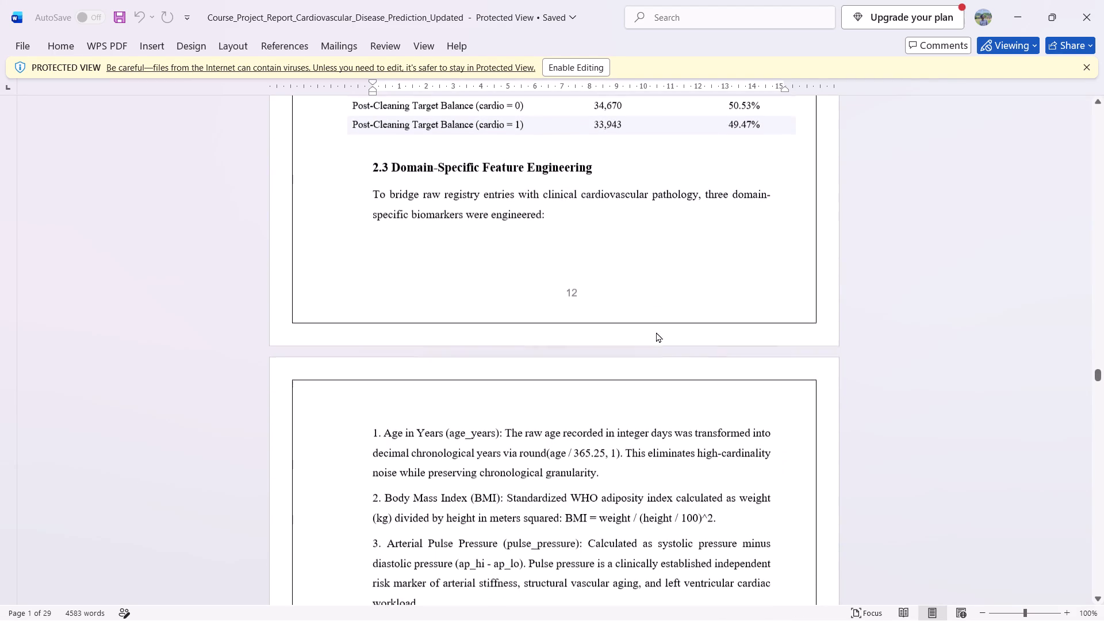
pyautogui.scroll(-4, 656, 332)
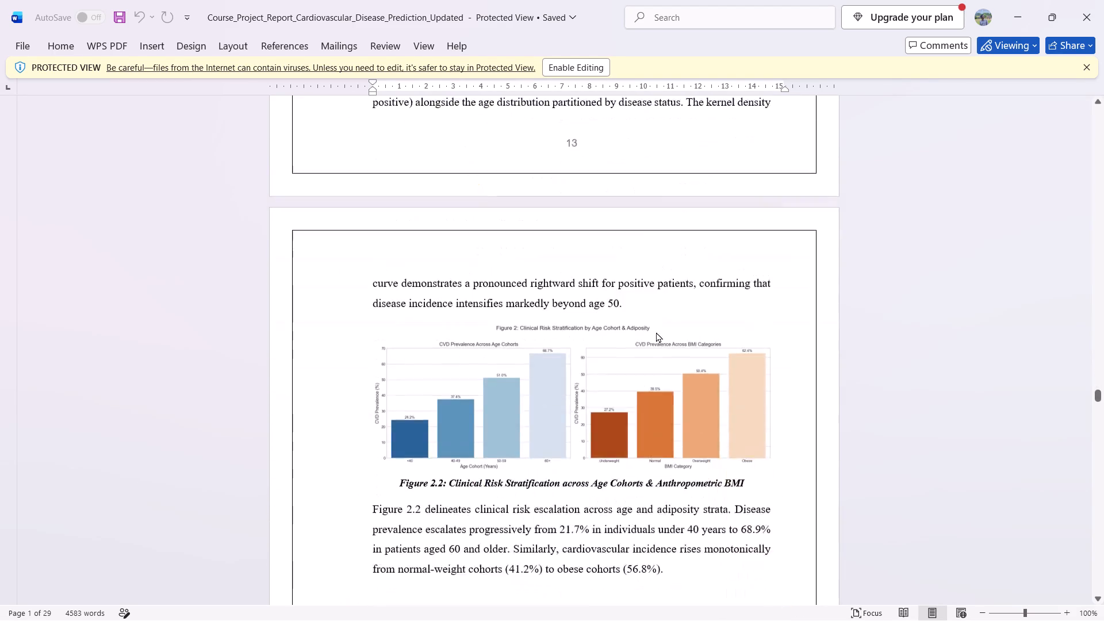
pyautogui.scroll(-6, 656, 332)
pyautogui.scroll(1, 656, 332)
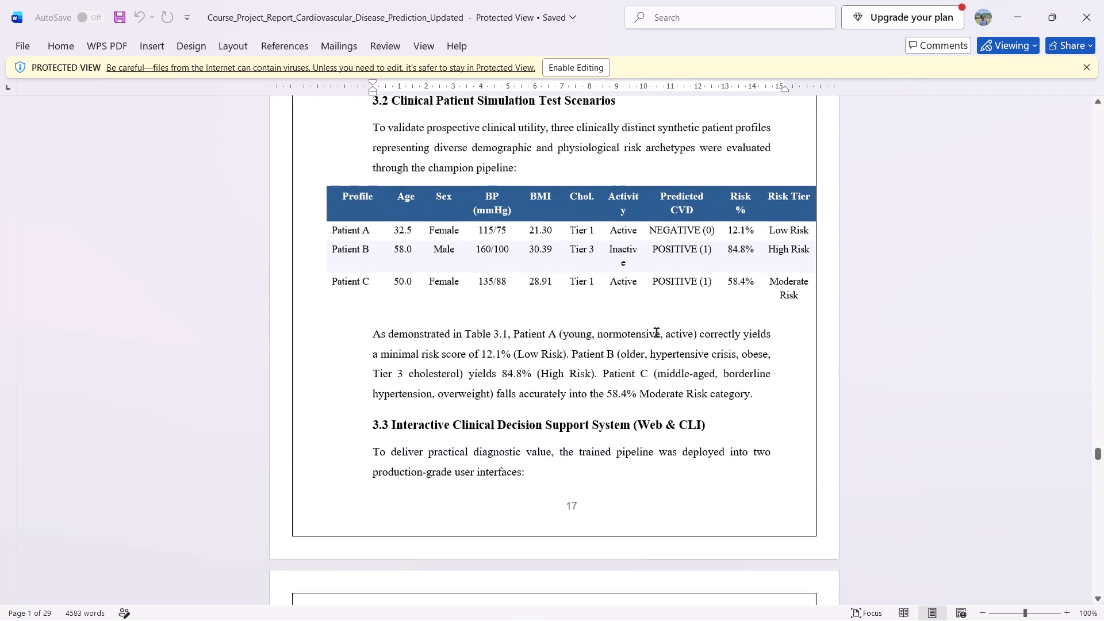
pyautogui.scroll(1, 656, 332)
pyautogui.scroll(-3, 656, 332)
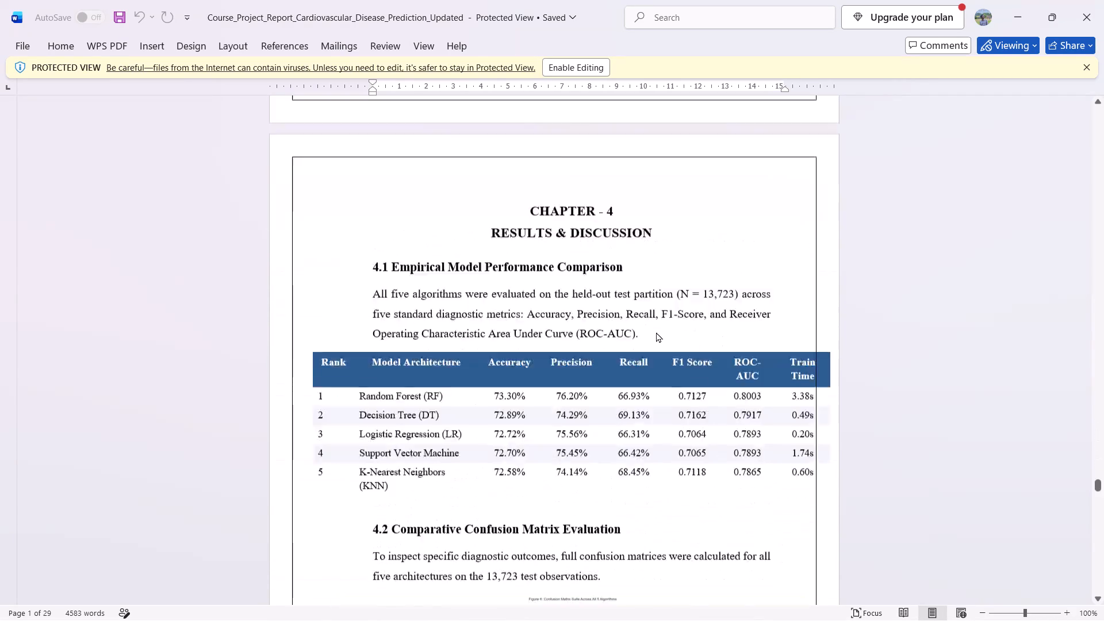
pyautogui.scroll(-5, 656, 332)
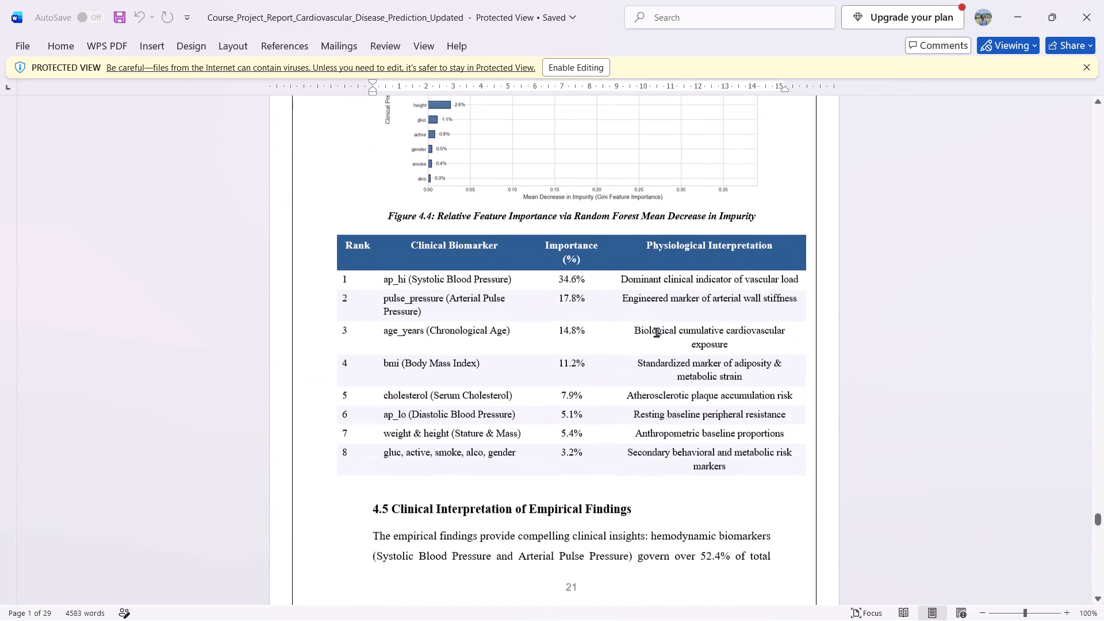
pyautogui.scroll(-2, 656, 332)
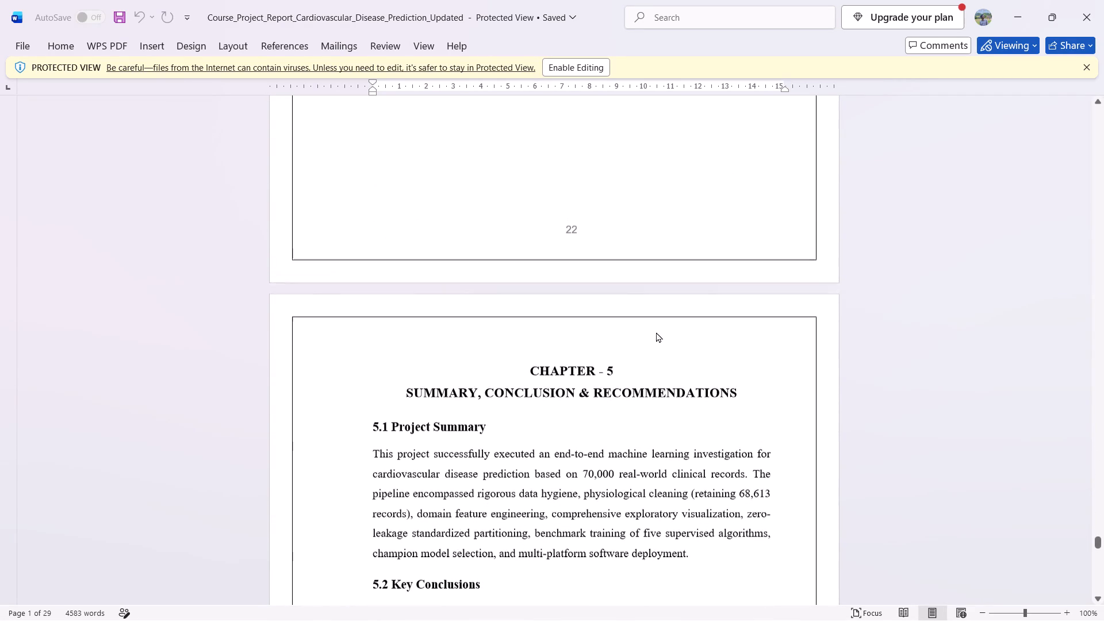
pyautogui.scroll(2, 656, 332)
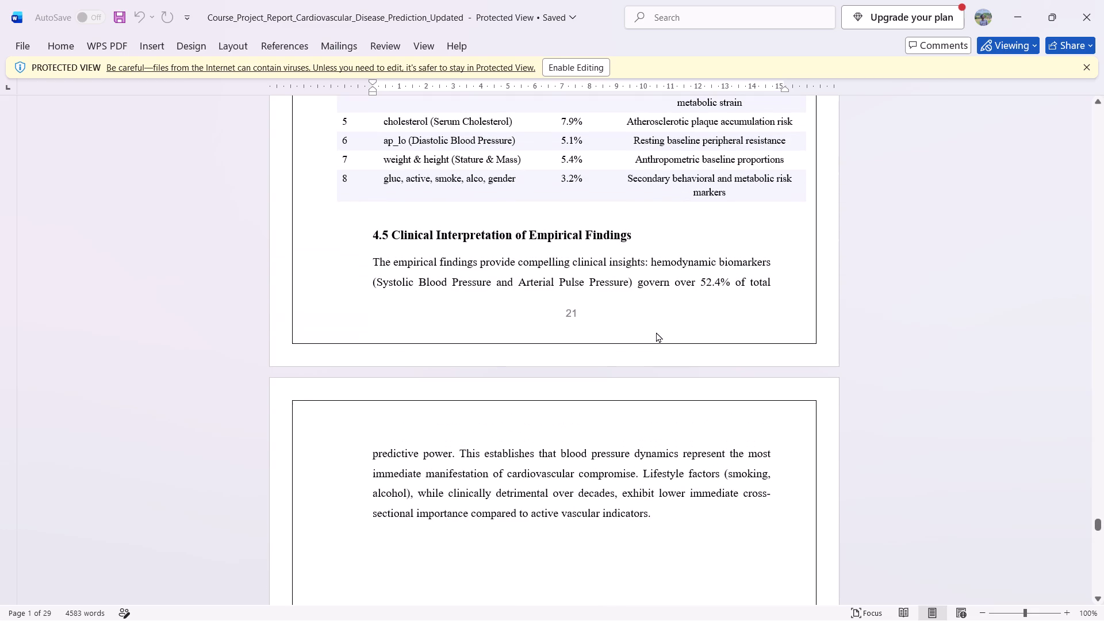
pyautogui.scroll(-2, 656, 332)
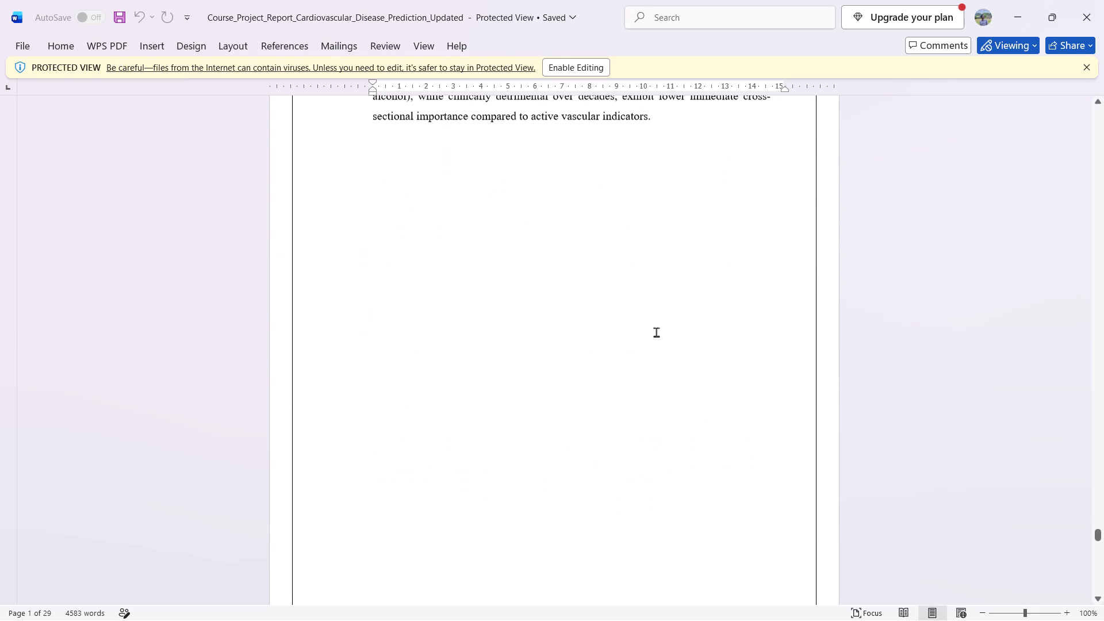
pyautogui.scroll(-2, 656, 332)
# Look back through the updated report's Results & Discussion pages to Chapter 3, Test Cases & System Demonstration.
pyautogui.scroll(2, 656, 332)
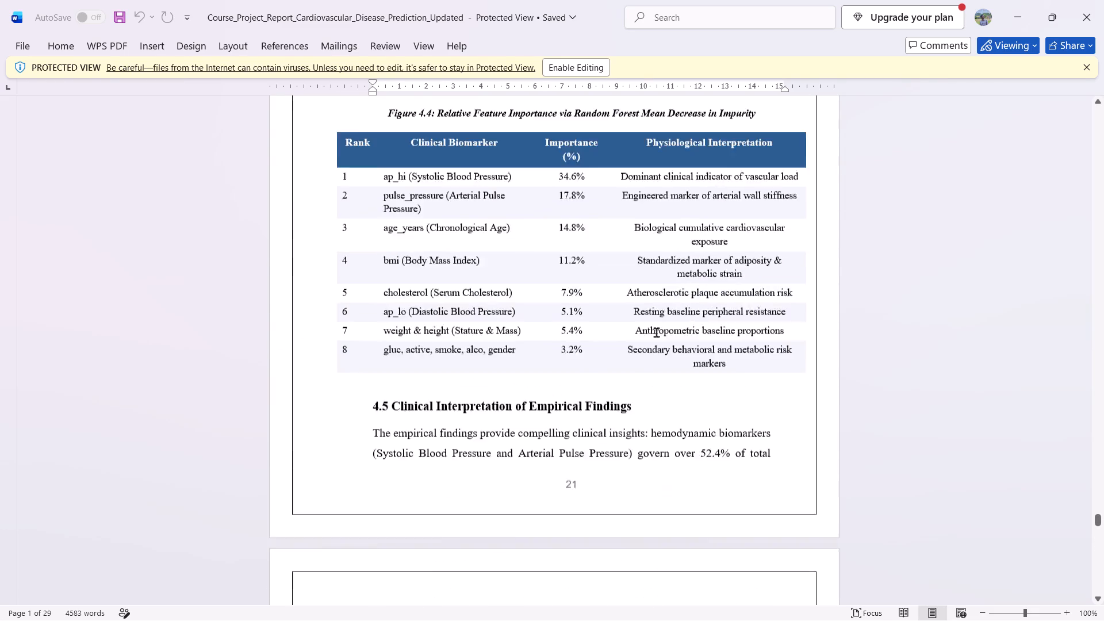
pyautogui.scroll(3, 656, 332)
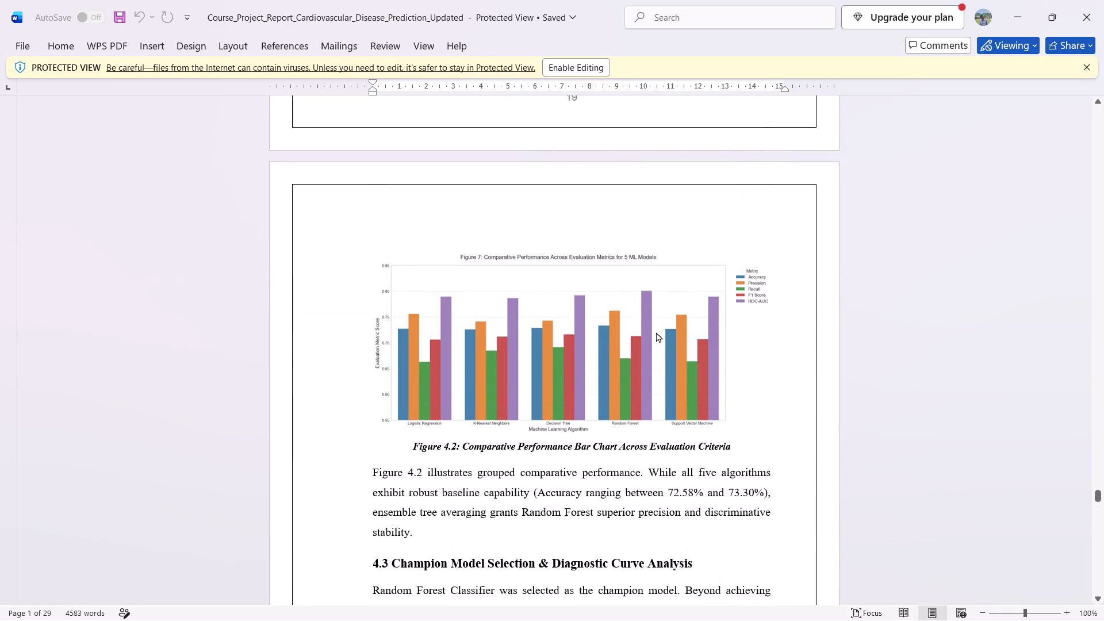
pyautogui.scroll(2, 656, 332)
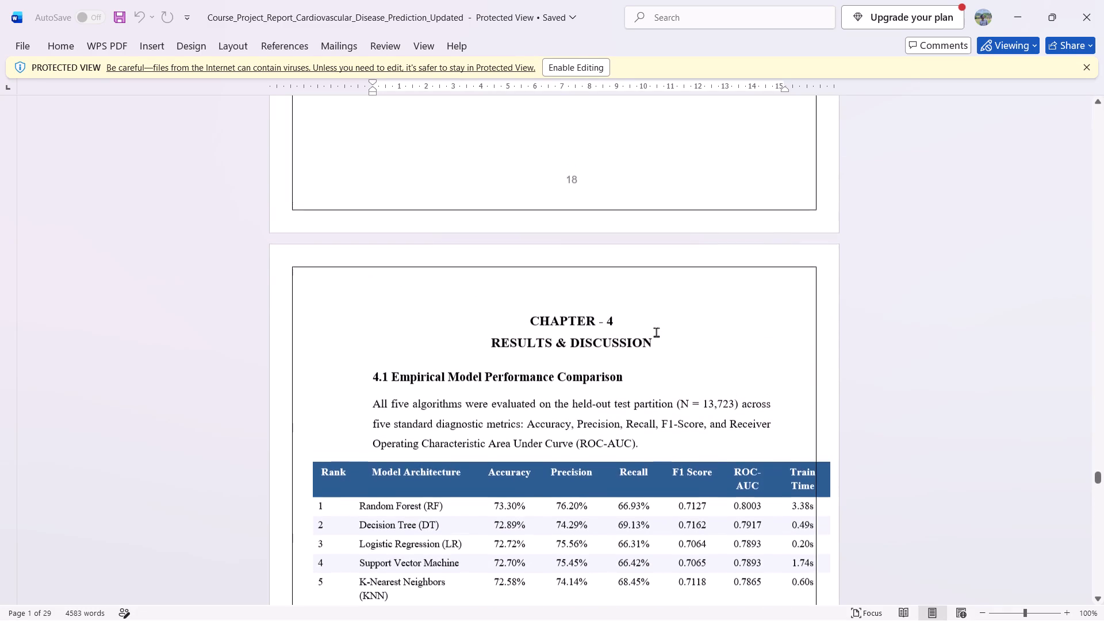
pyautogui.scroll(1, 656, 332)
pyautogui.scroll(-1, 656, 332)
pyautogui.scroll(1, 656, 332)
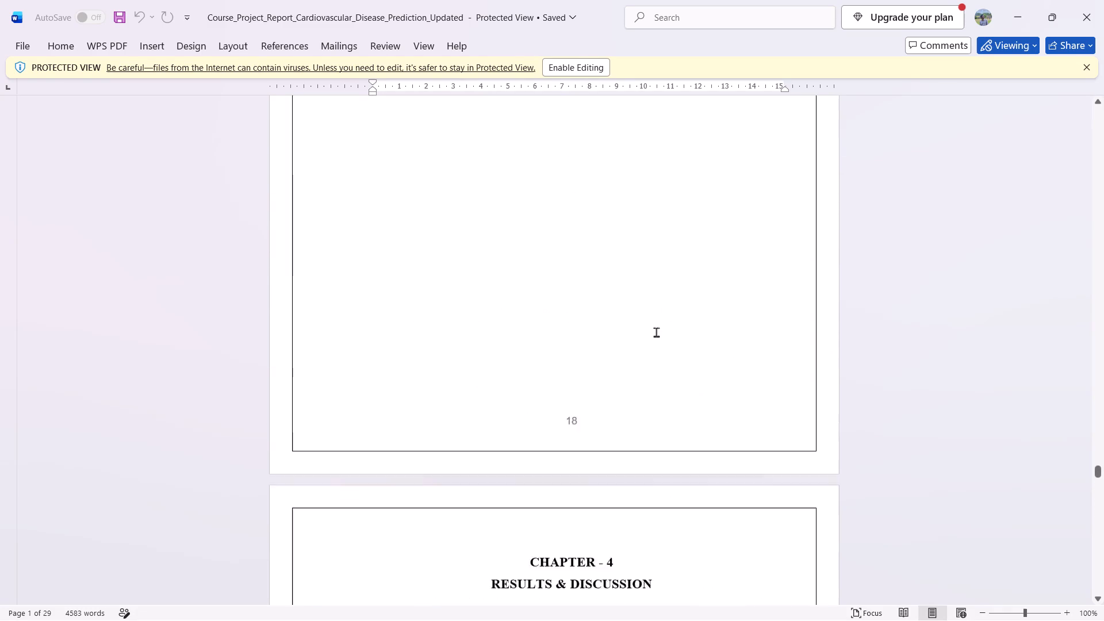
pyautogui.scroll(3, 656, 332)
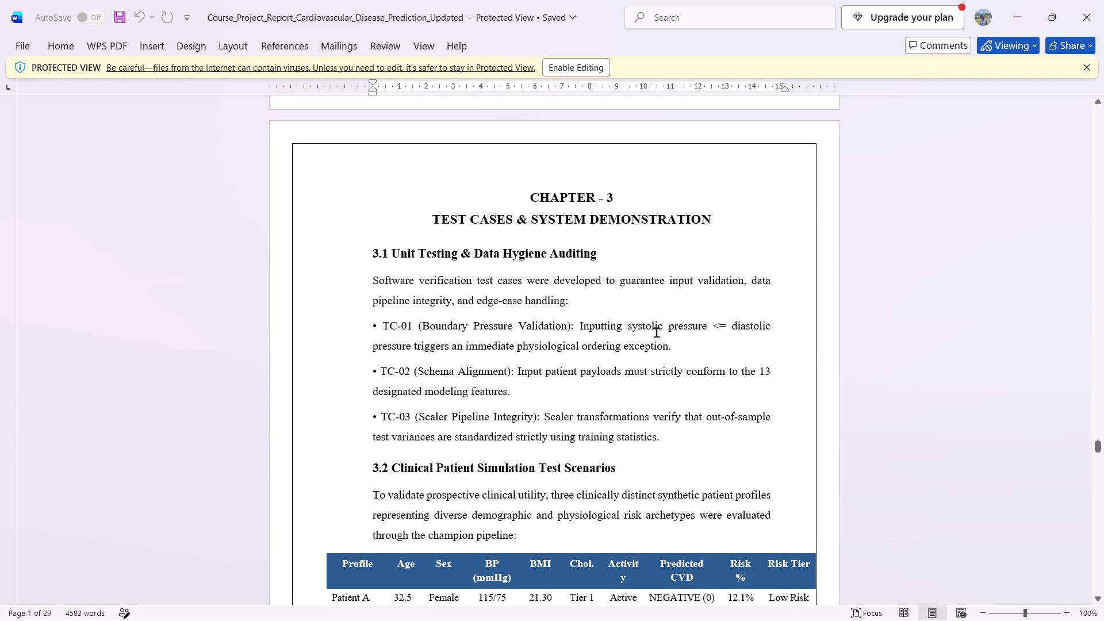
pyautogui.hotkey('alt', 'Tab')
pyautogui.hotkey('alt', 'Tab')
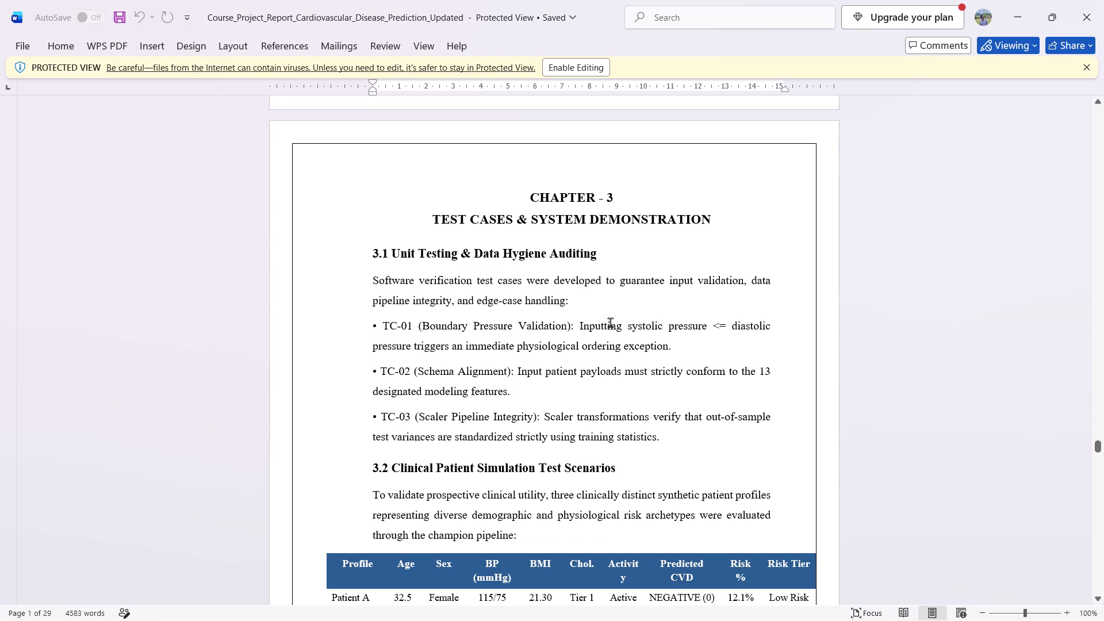
# Copy section 3.1 Unit Testing & Data Hygiene Auditing, through TC-03, into the format report under the TEST CASES/ OUTPUT heading.
pyautogui.scroll(-1, 610, 322)
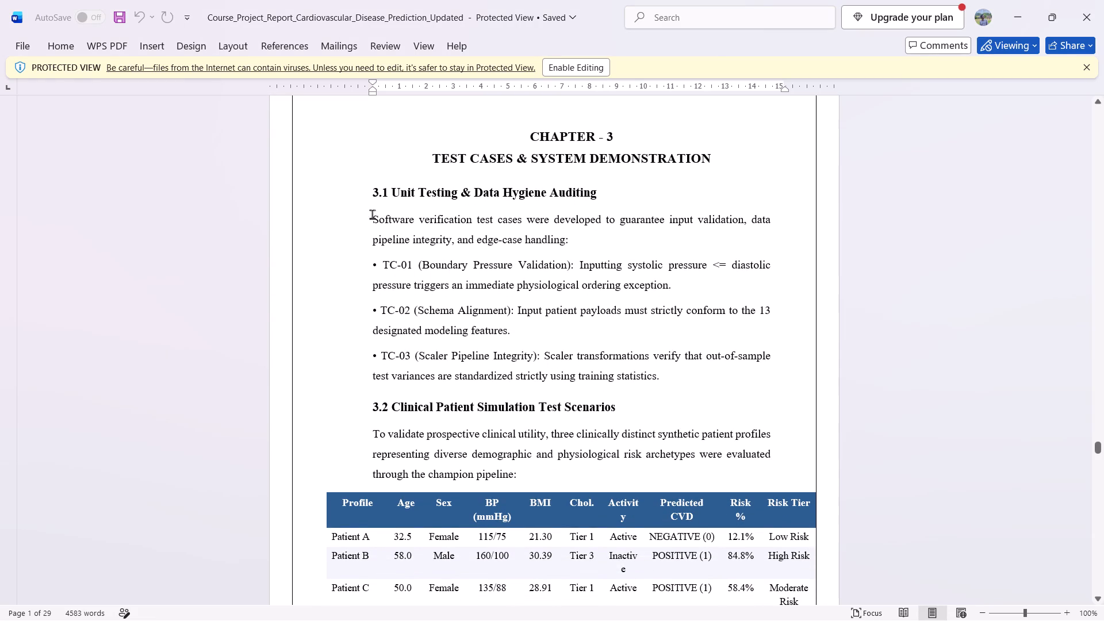
pyautogui.moveTo(373, 197); pyautogui.dragTo(581, 372)
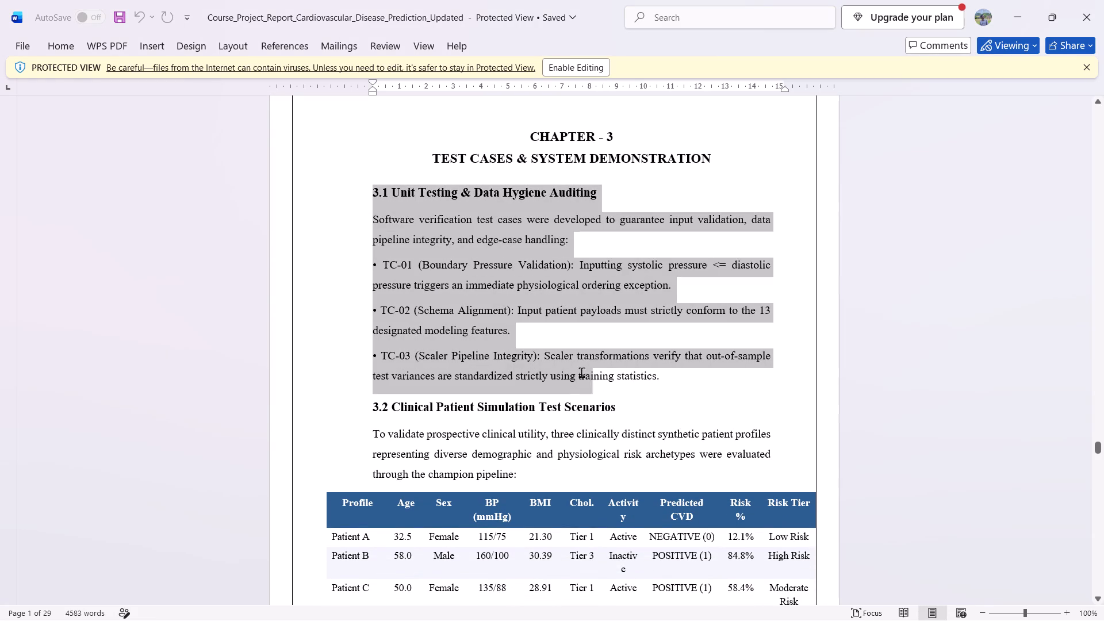
pyautogui.moveTo(581, 372); pyautogui.dragTo(692, 371)
pyautogui.hotkey('ctrl', 'c')
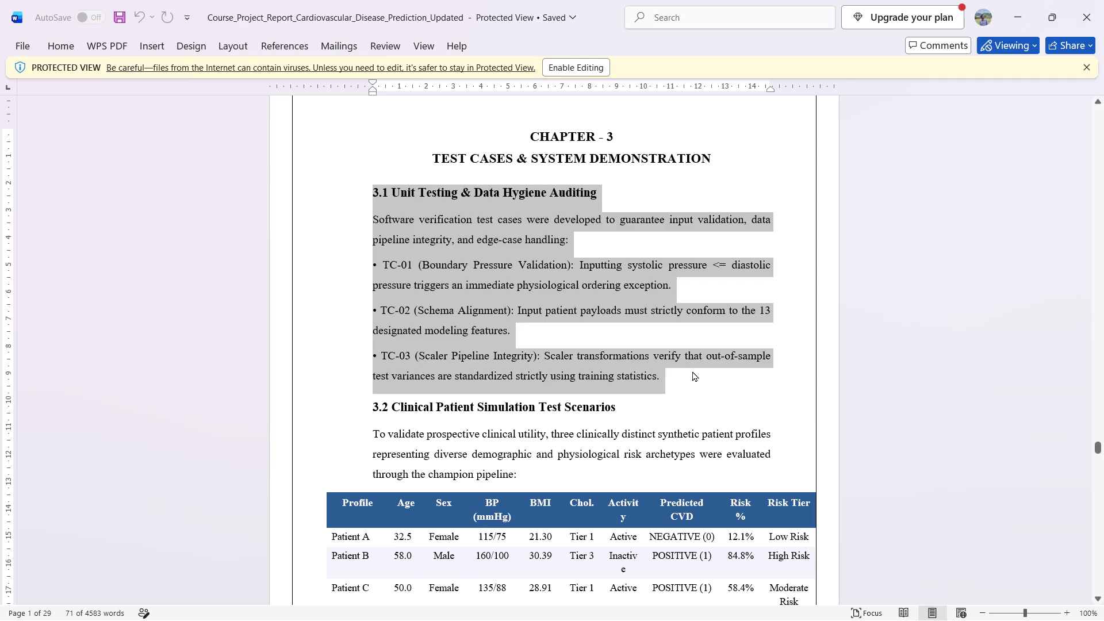
pyautogui.hotkey('alt', 'Tab')
pyautogui.hotkey('ctrl', 'v')
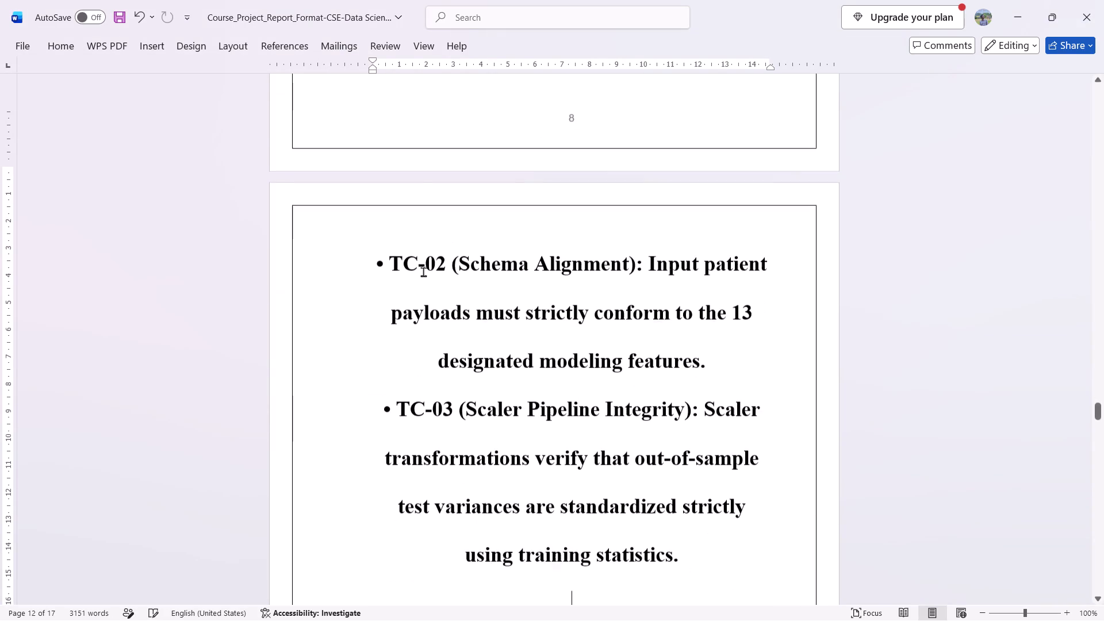
# Set the font size of the whole pasted section 3.1 text to 12.
pyautogui.scroll(2, 558, 475)
pyautogui.scroll(-1, 558, 475)
pyautogui.moveTo(383, 279); pyautogui.dragTo(615, 578)
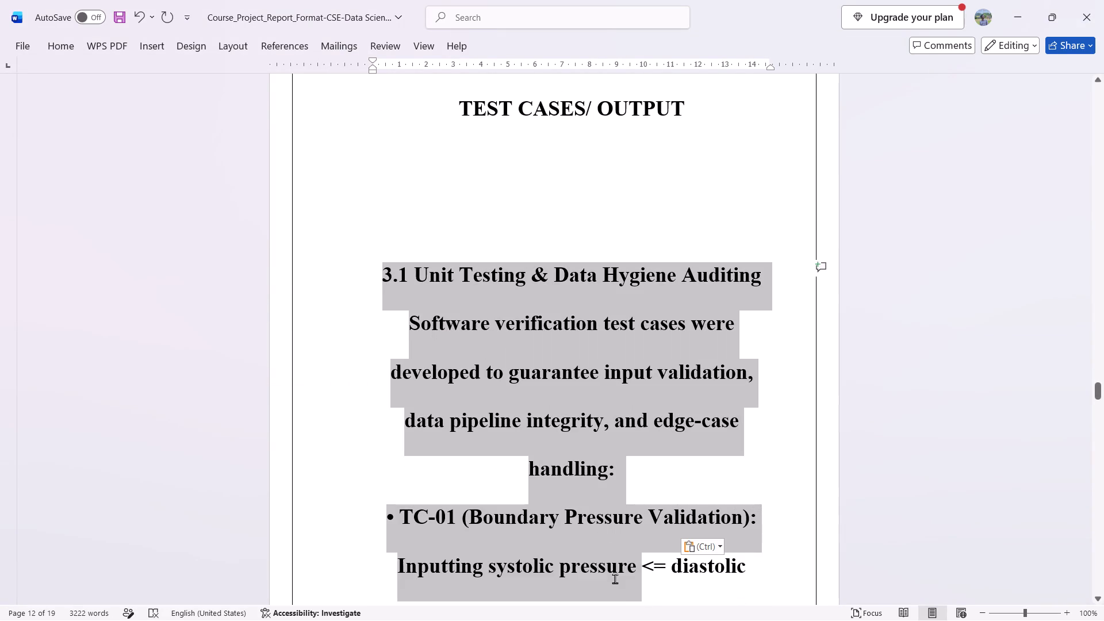
pyautogui.moveTo(615, 578); pyautogui.dragTo(628, 609)
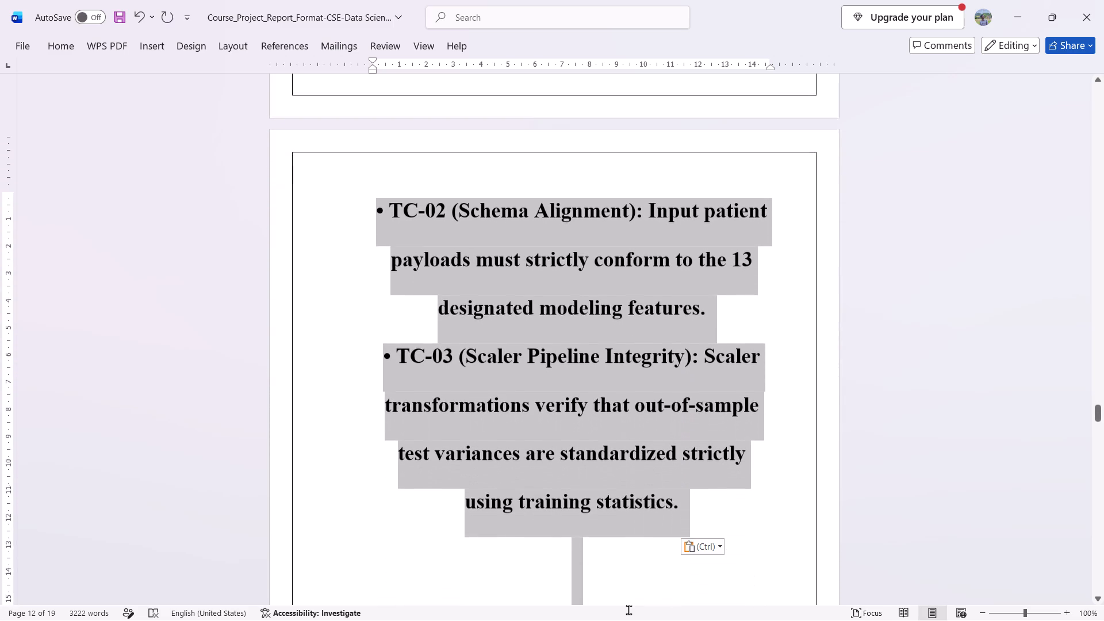
pyautogui.moveTo(628, 609); pyautogui.dragTo(693, 431)
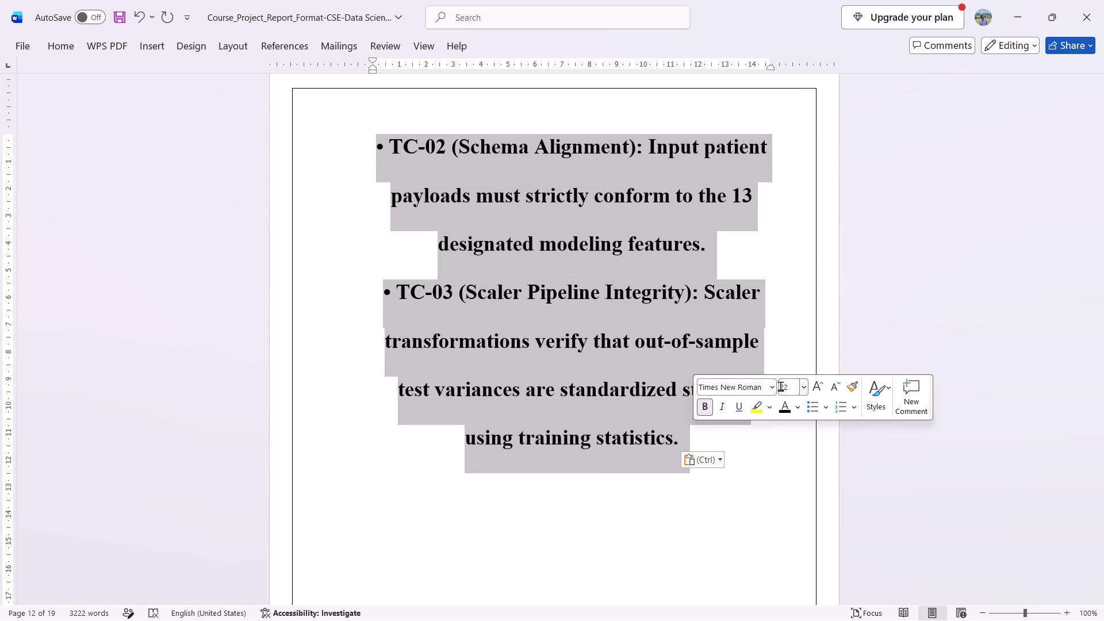
pyautogui.click(803, 388)
pyautogui.click(789, 179)
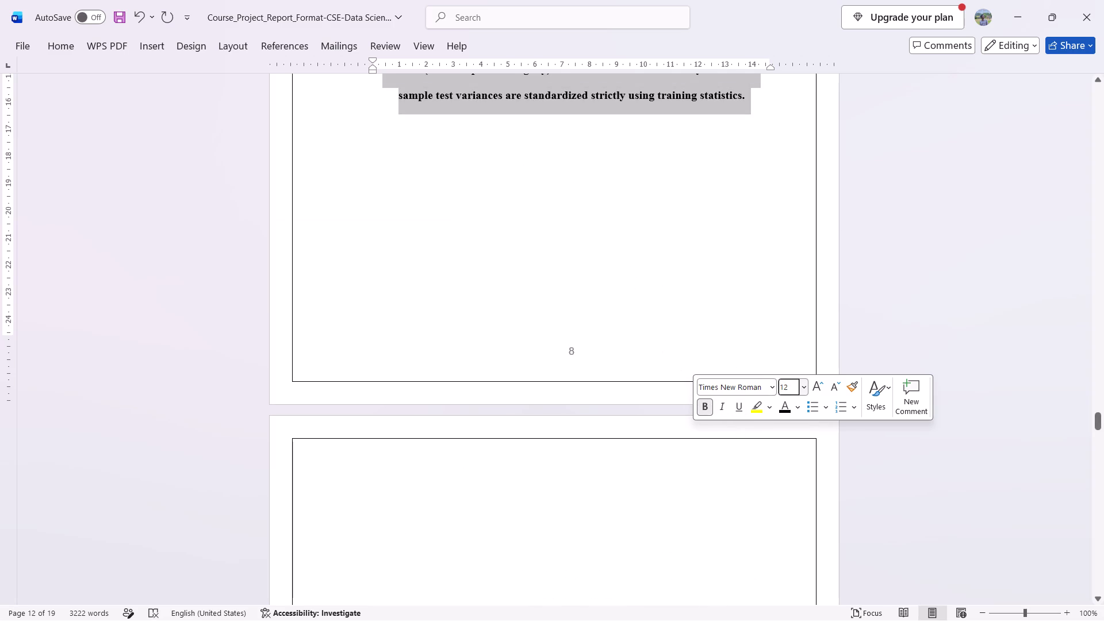
# Left-align the pasted section 3.1 text and remove its bold formatting.
pyautogui.click(67, 47)
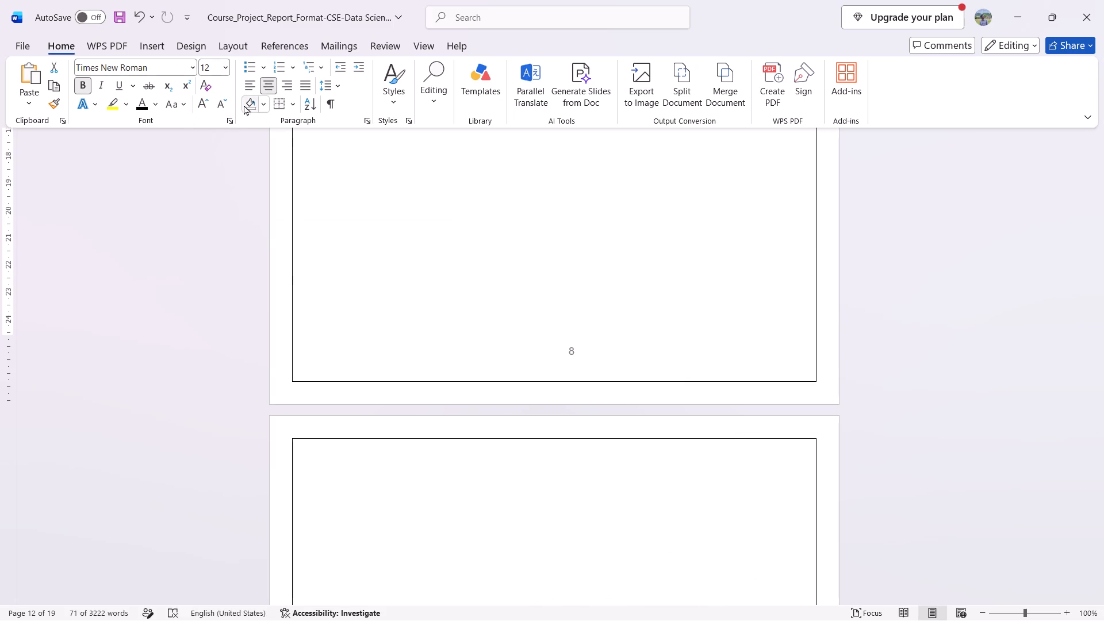
pyautogui.click(243, 89)
pyautogui.click(578, 323)
pyautogui.scroll(1, 578, 323)
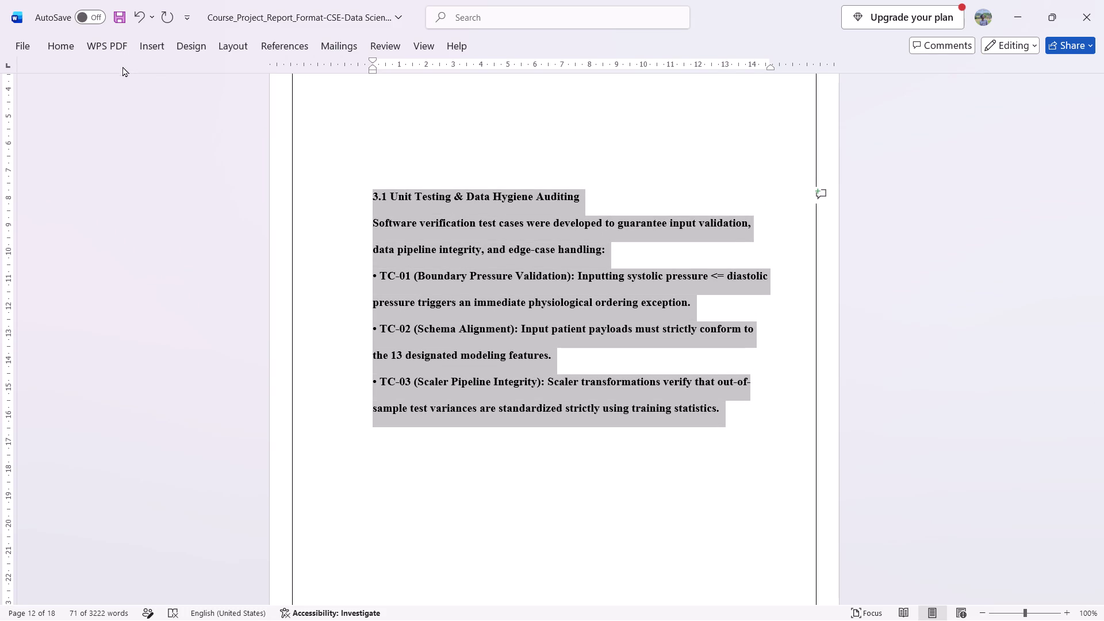
pyautogui.click(20, 45)
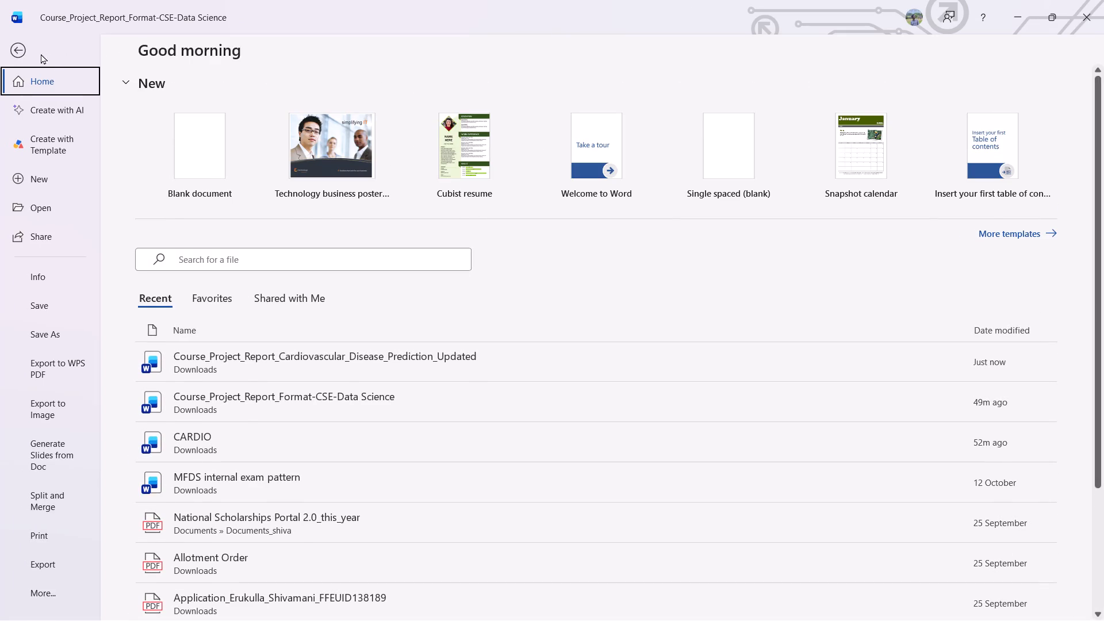
pyautogui.click(23, 51)
pyautogui.click(66, 49)
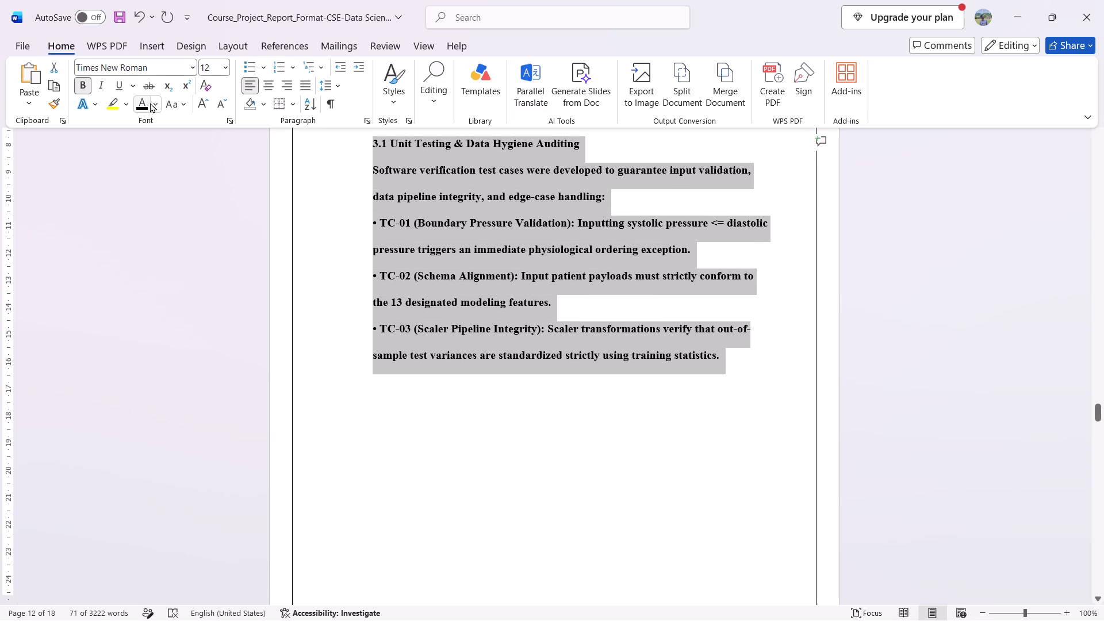
pyautogui.click(82, 81)
pyautogui.click(493, 285)
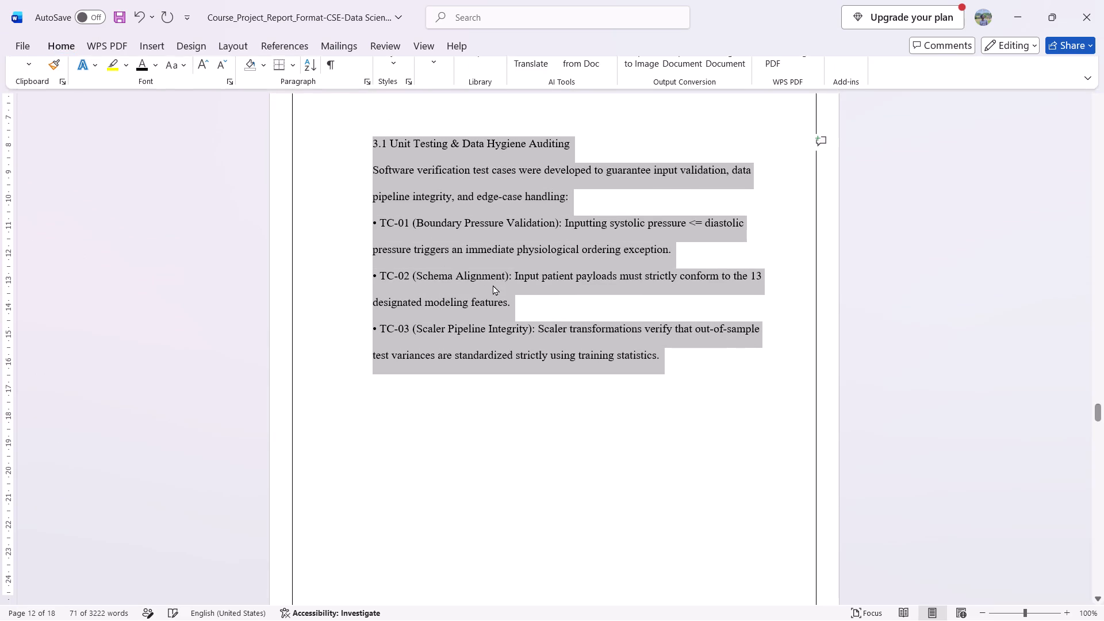
# Delete the blank lines between the TEST CASES/ OUTPUT heading and the section 3.1 title.
pyautogui.scroll(1, 493, 285)
pyautogui.click(377, 274)
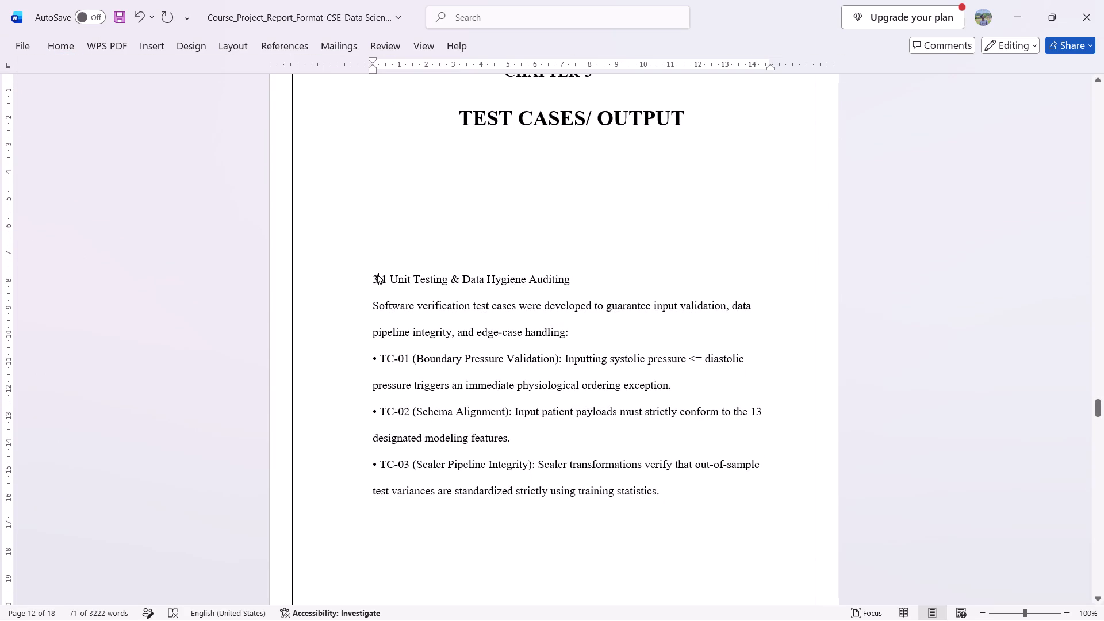
pyautogui.click(373, 279)
pyautogui.press('BackSpace')
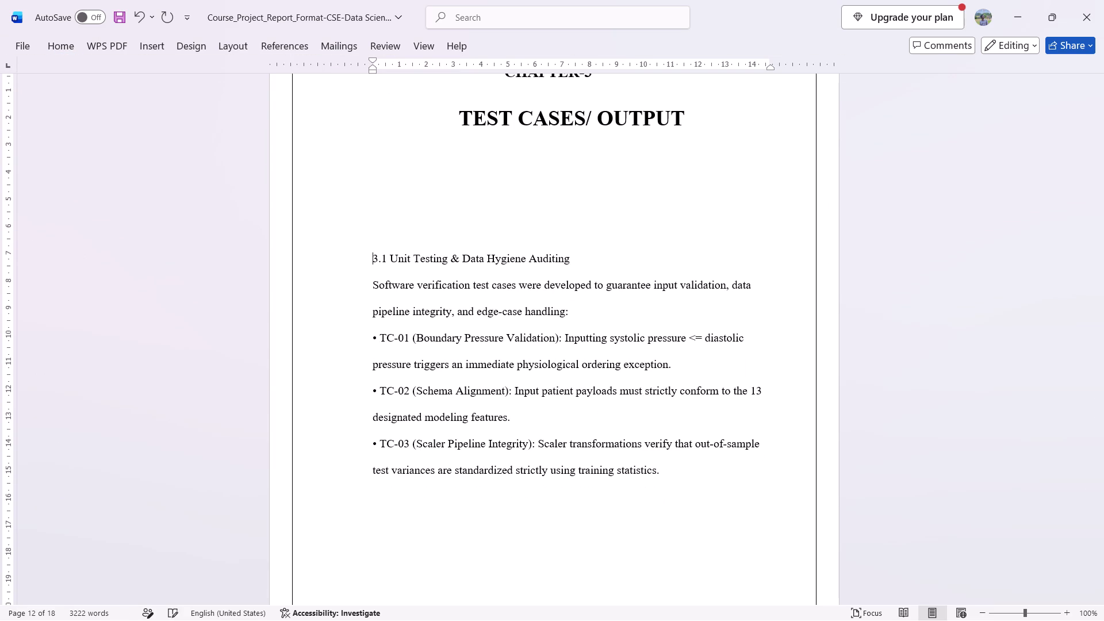
pyautogui.press('BackSpace')
pyautogui.press('BackSpace')
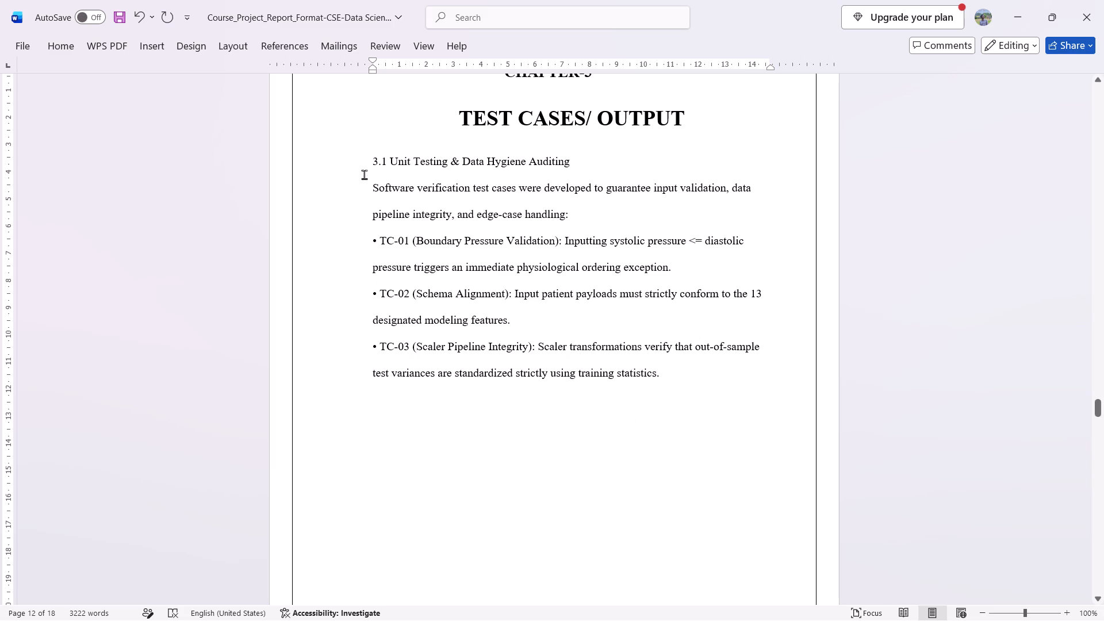
# Make the section title 3.1 Unit Testing & Data Hygiene Auditing bold.
pyautogui.moveTo(375, 153); pyautogui.dragTo(574, 158)
pyautogui.click(574, 158)
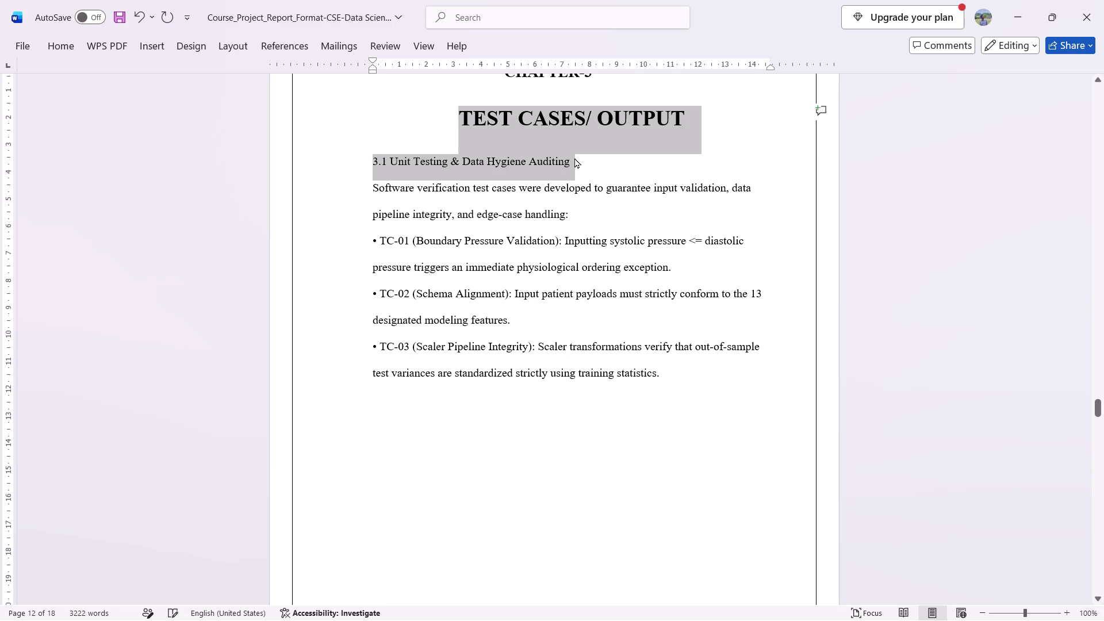
pyautogui.moveTo(574, 162); pyautogui.dragTo(361, 168)
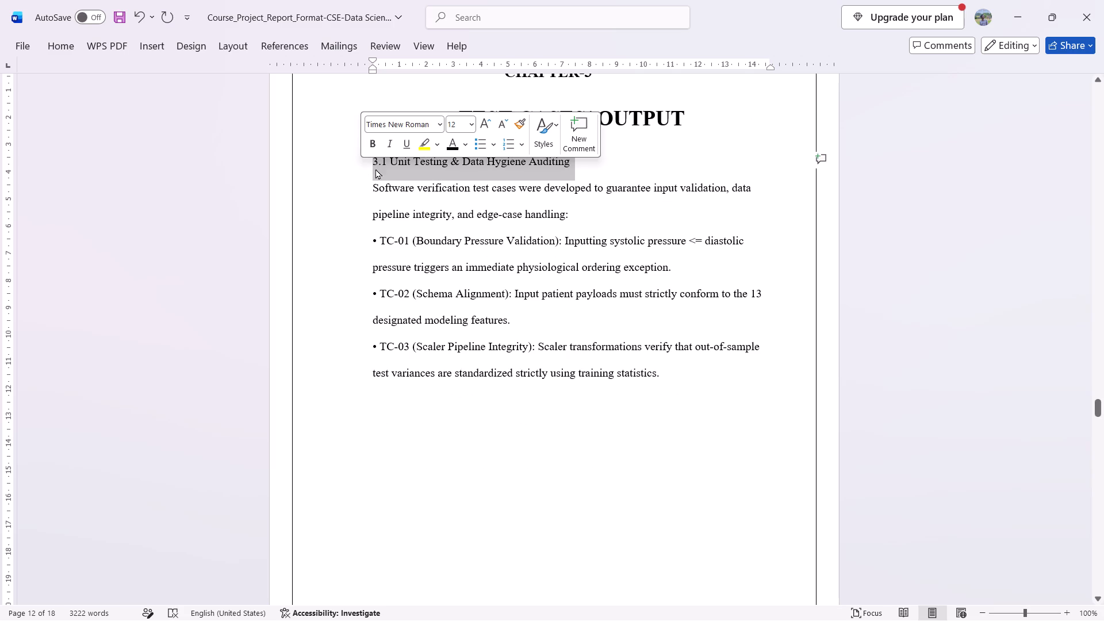
pyautogui.click(378, 143)
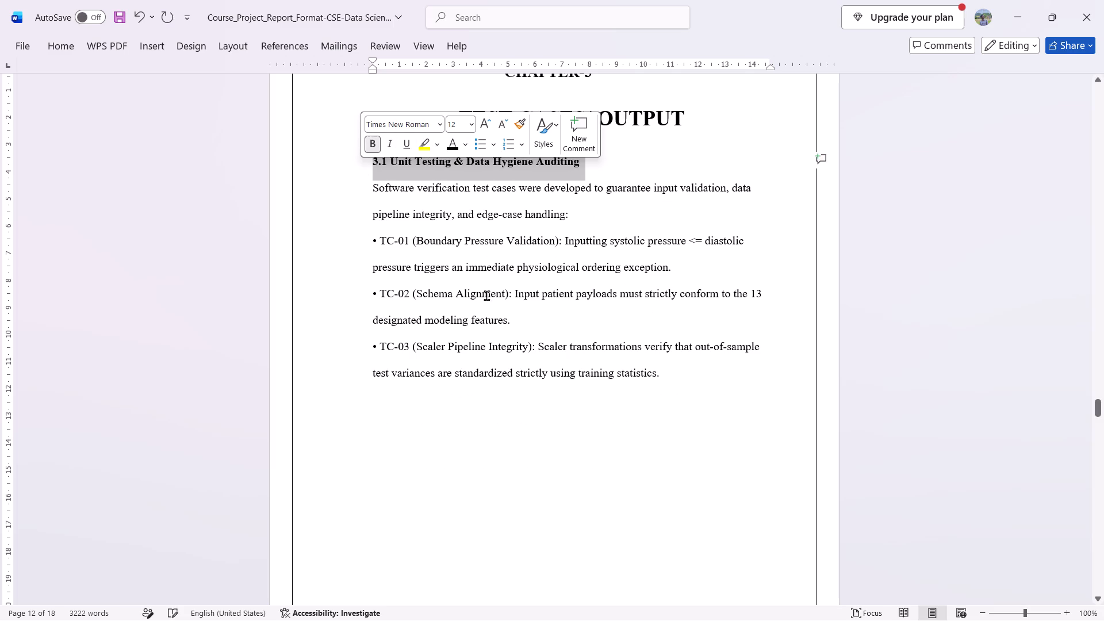
# Copy the 3.2 Clinical Patient Simulation Test Scenarios title and introductory paragraph from the updated report onto a new line after TC-03.
pyautogui.click(668, 361)
pyautogui.click(667, 372)
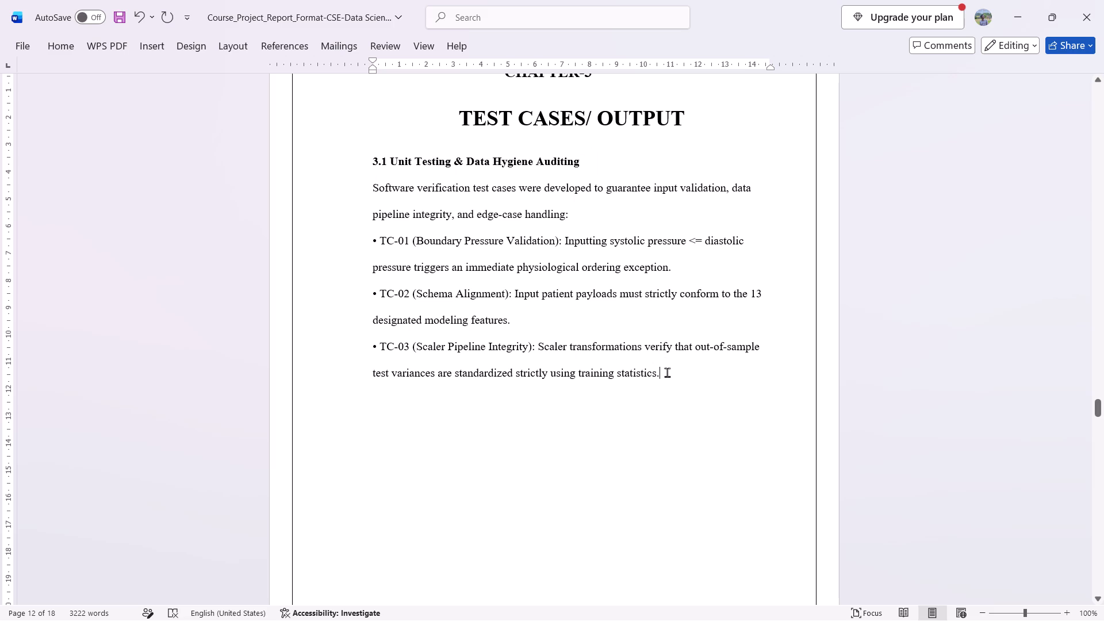
pyautogui.press('Return')
pyautogui.hotkey('alt', 'Tab')
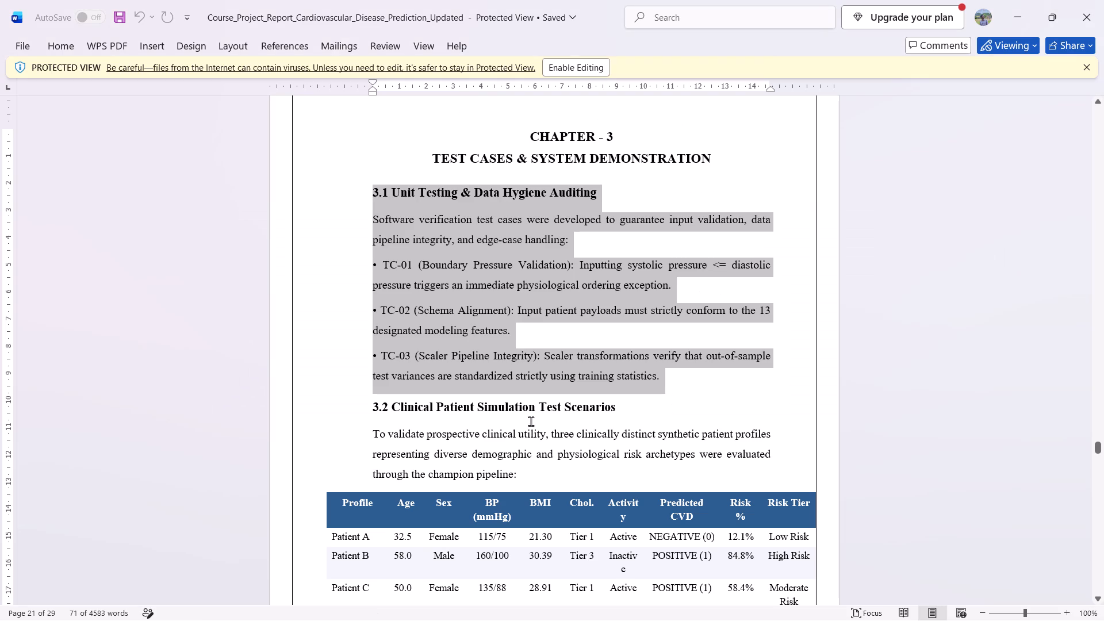
pyautogui.click(528, 421)
pyautogui.scroll(-1, 528, 421)
pyautogui.moveTo(369, 282); pyautogui.dragTo(374, 282)
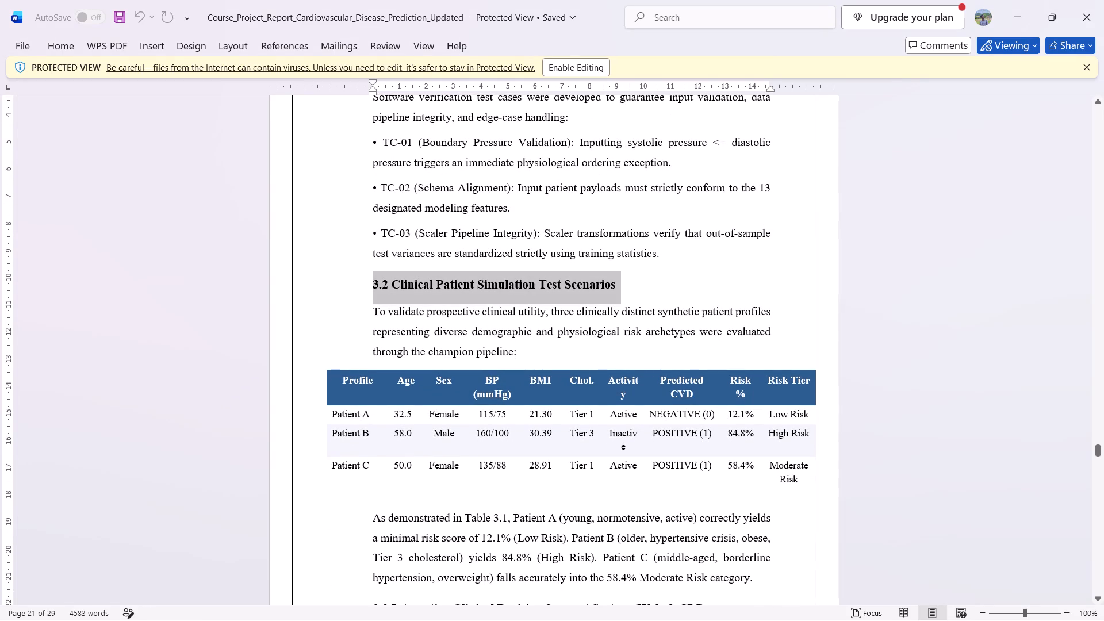
pyautogui.moveTo(374, 282); pyautogui.dragTo(543, 348)
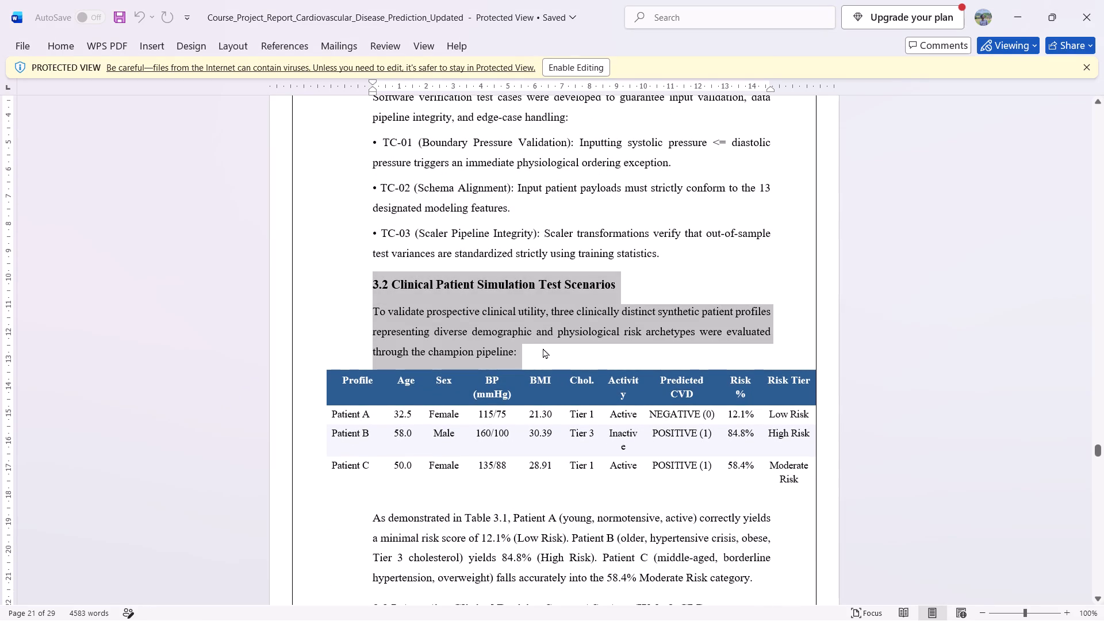
pyautogui.hotkey('ctrl', 'c')
pyautogui.hotkey('alt', 'Tab')
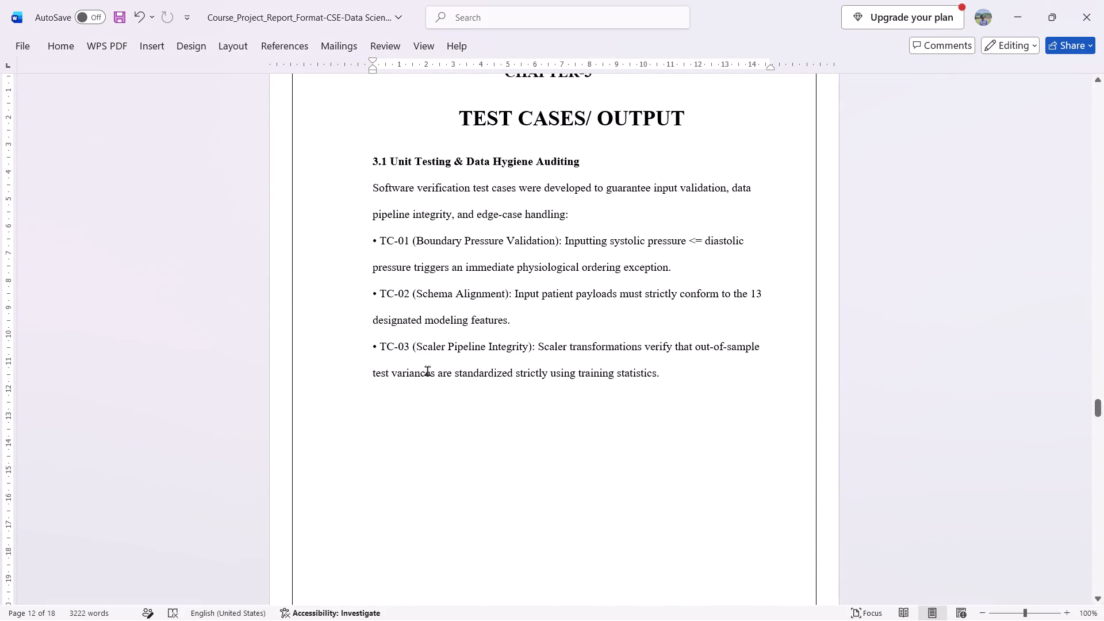
pyautogui.hotkey('ctrl', 'v')
pyautogui.scroll(-1, 485, 455)
# Capture the whole patient profile table in the updated report as a screenshot and paste it below the section 3.2 introduction.
pyautogui.hotkey('alt', 'Tab')
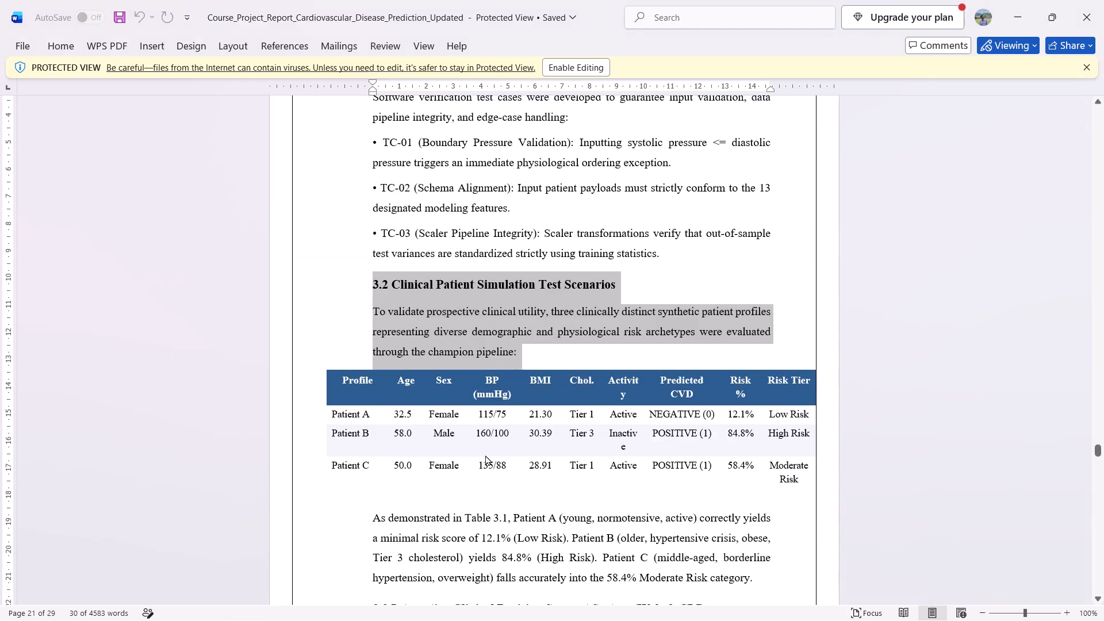
pyautogui.scroll(-1, 461, 434)
pyautogui.click(495, 382)
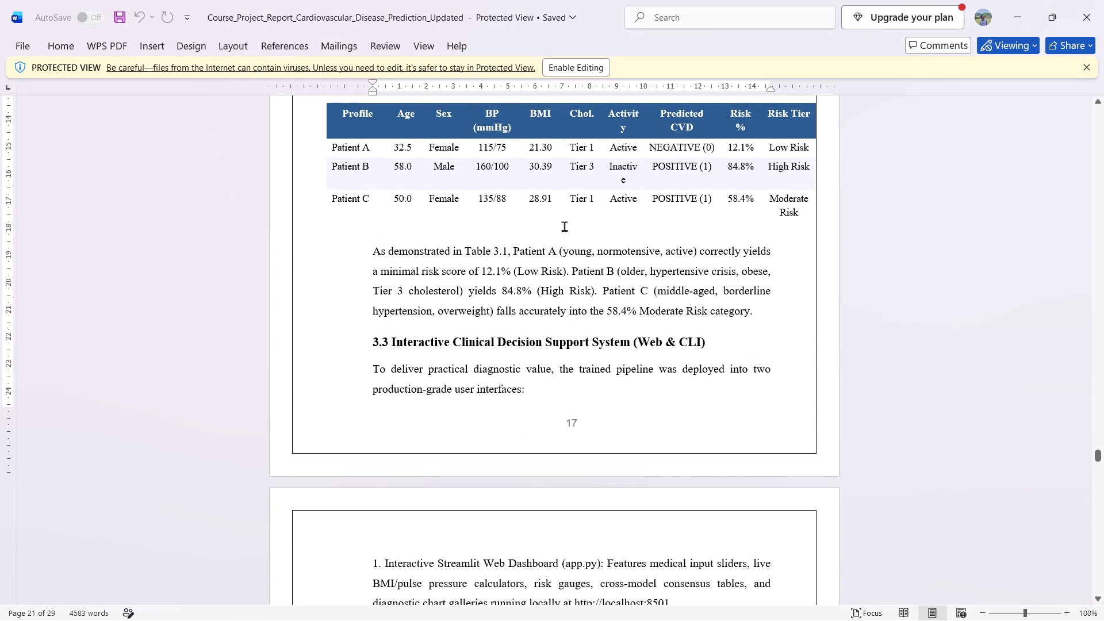
pyautogui.click(594, 194)
pyautogui.click(578, 191)
pyautogui.scroll(1, 578, 191)
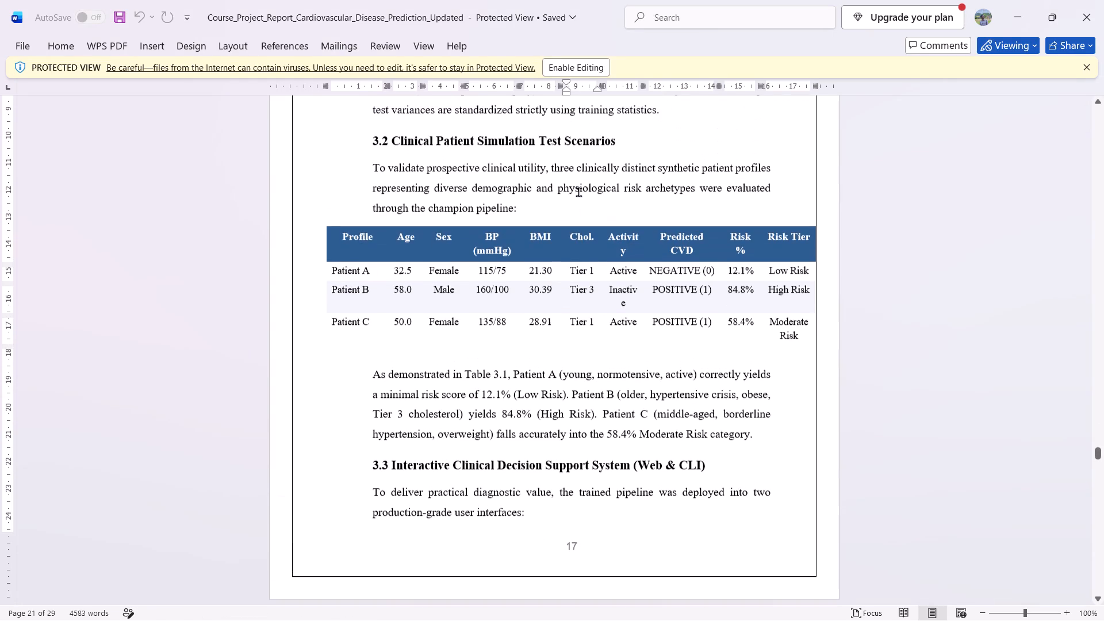
pyautogui.click(516, 266)
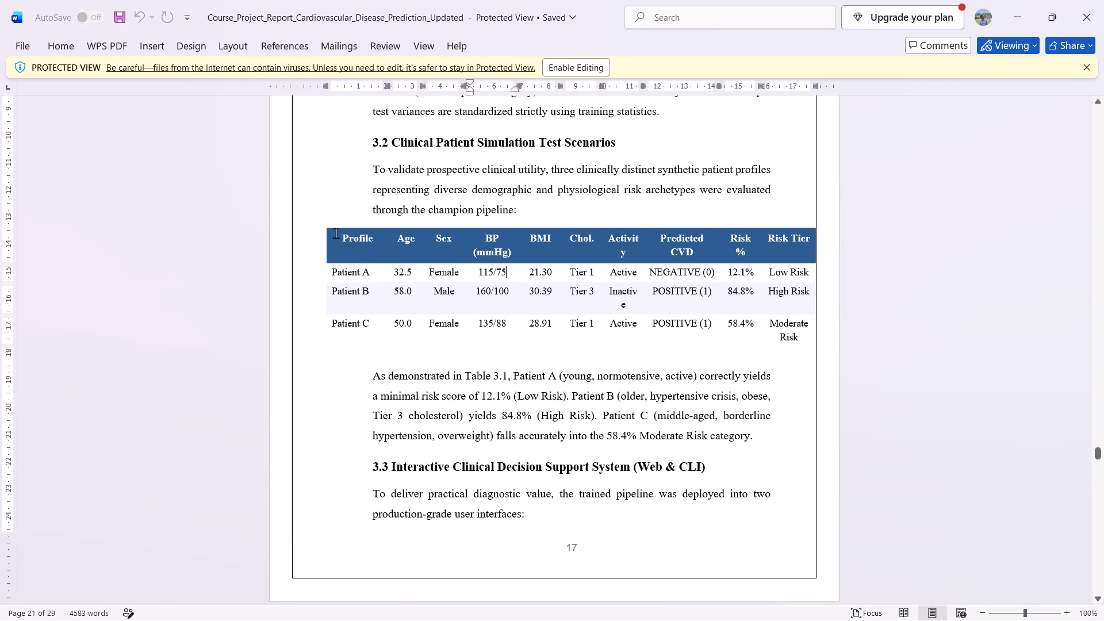
pyautogui.moveTo(336, 233); pyautogui.dragTo(677, 286)
pyautogui.click(677, 286)
pyautogui.press('Print')
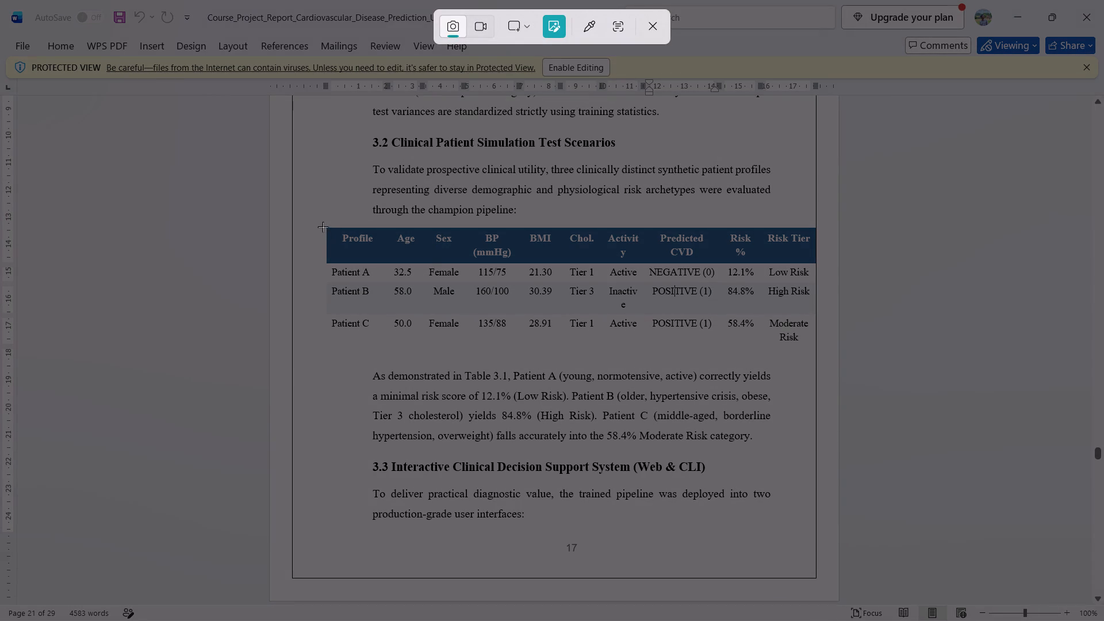
pyautogui.moveTo(326, 225); pyautogui.dragTo(749, 355)
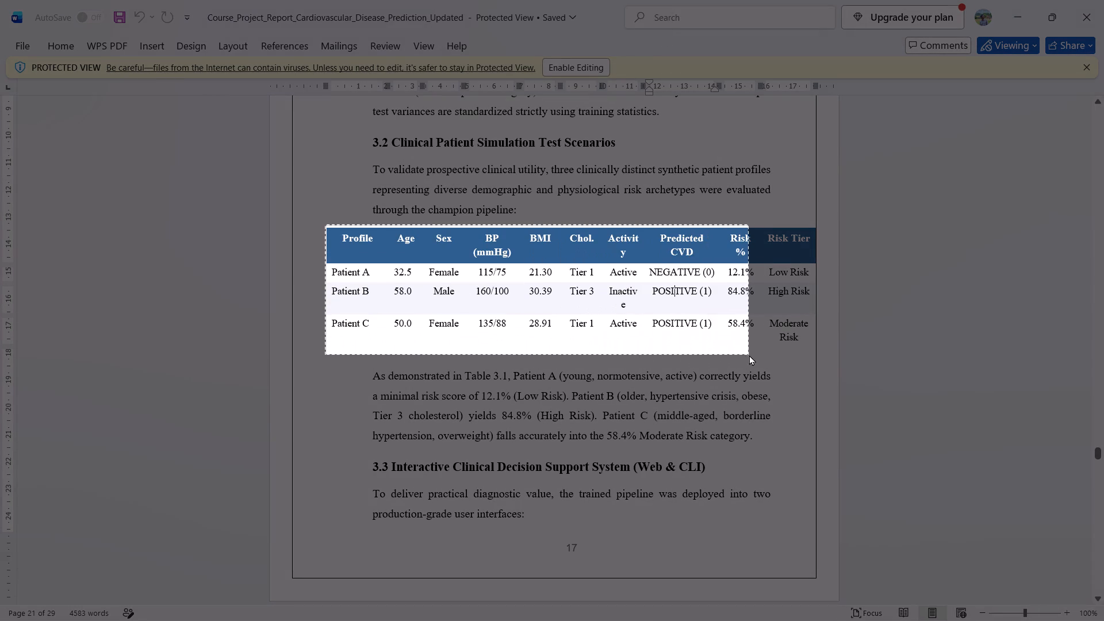
pyautogui.moveTo(749, 355); pyautogui.dragTo(815, 344)
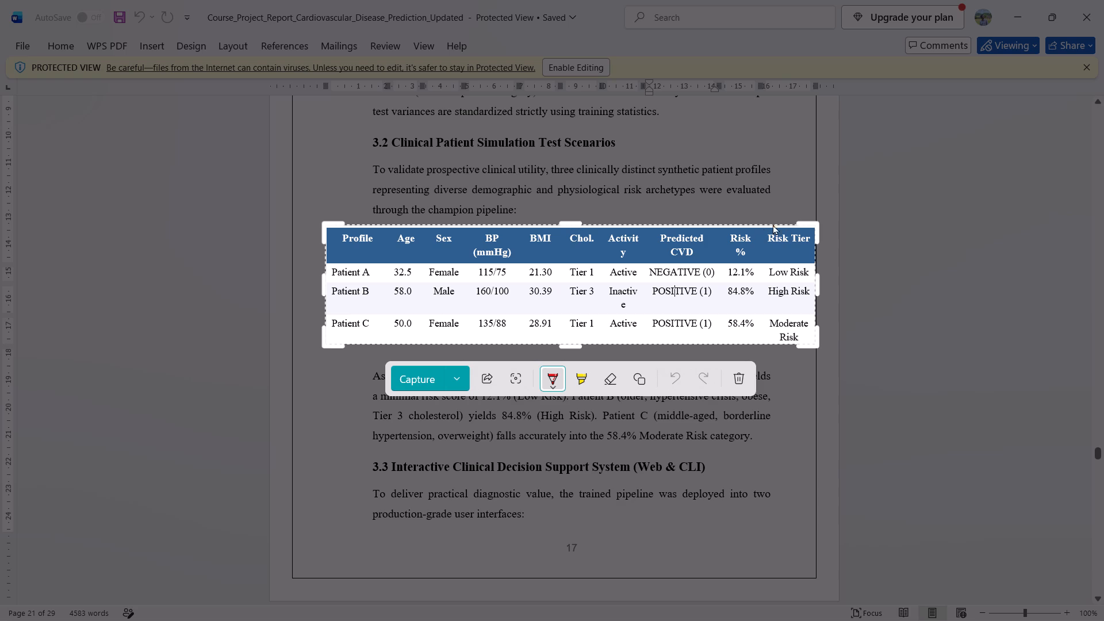
pyautogui.click(816, 223)
pyautogui.click(428, 370)
pyautogui.hotkey('alt', 'Tab')
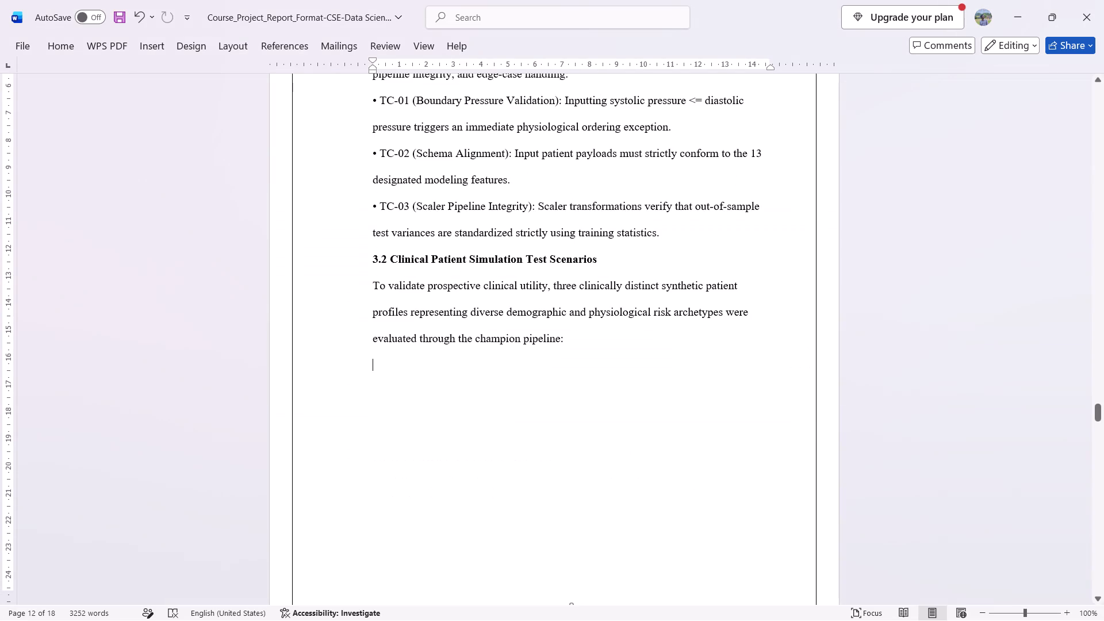
pyautogui.hotkey('ctrl', 'v')
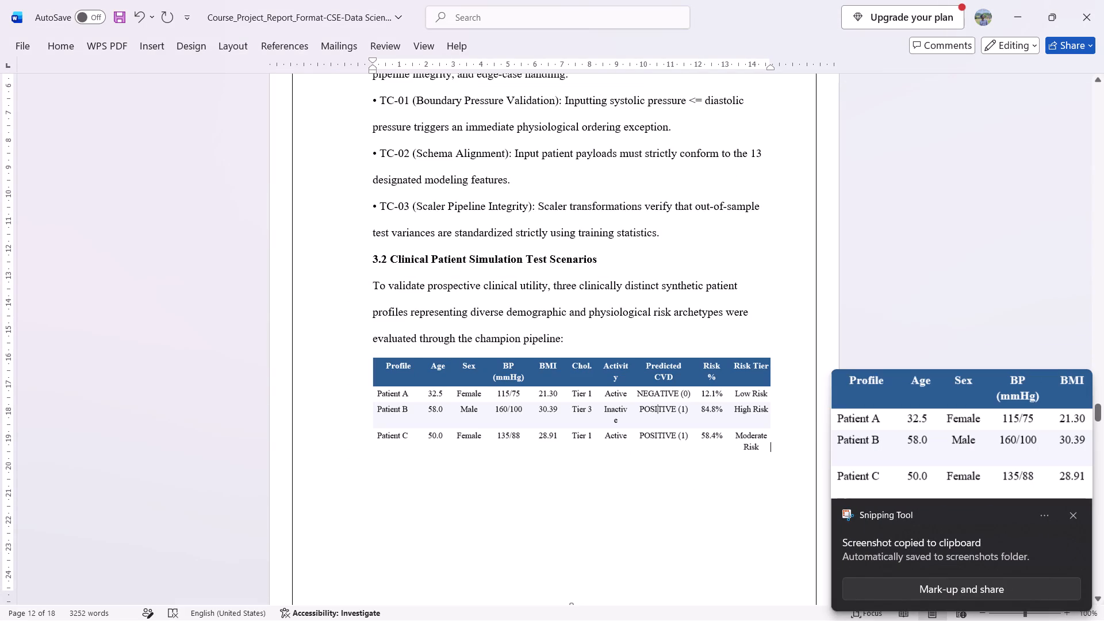
# Copy the paragraph starting "As demonstrated in Table 3.1" from the updated report onto a new line below the pasted table image.
pyautogui.press('Return')
pyautogui.hotkey('alt', 'Tab')
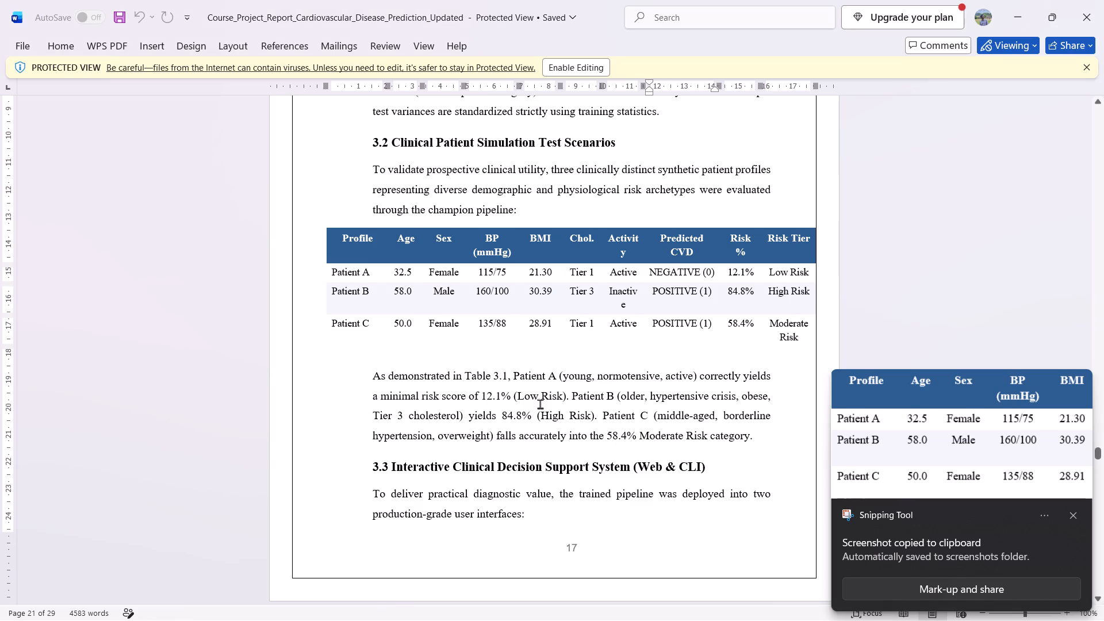
pyautogui.moveTo(373, 293); pyautogui.dragTo(699, 359)
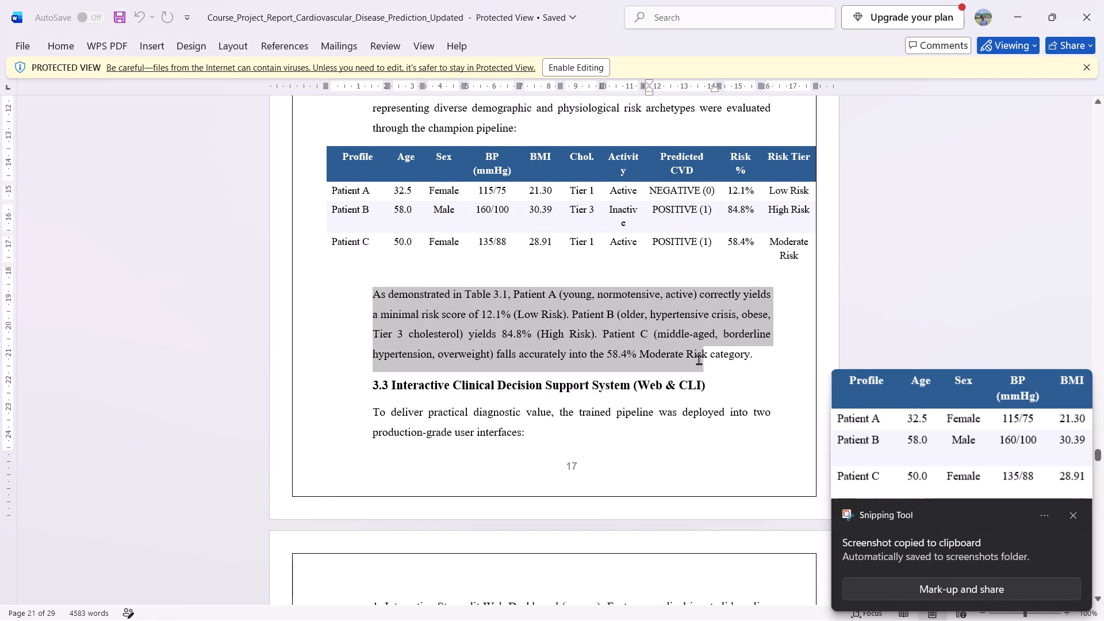
pyautogui.moveTo(699, 359); pyautogui.dragTo(757, 355)
pyautogui.hotkey('ctrl', 'c')
pyautogui.hotkey('alt', 'Tab')
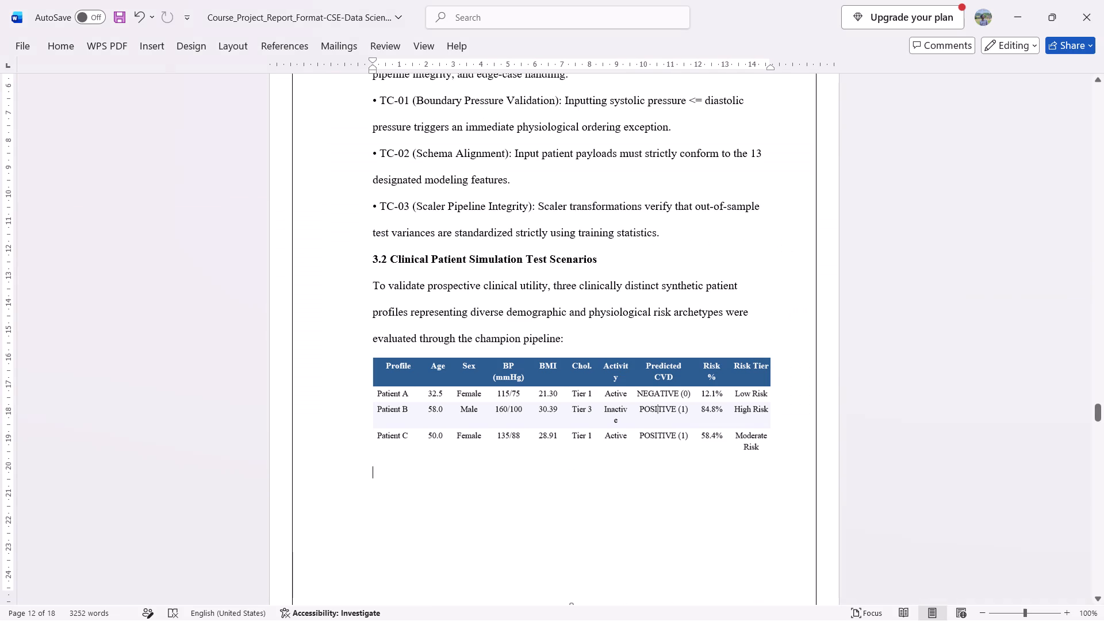
pyautogui.hotkey('ctrl', 'v')
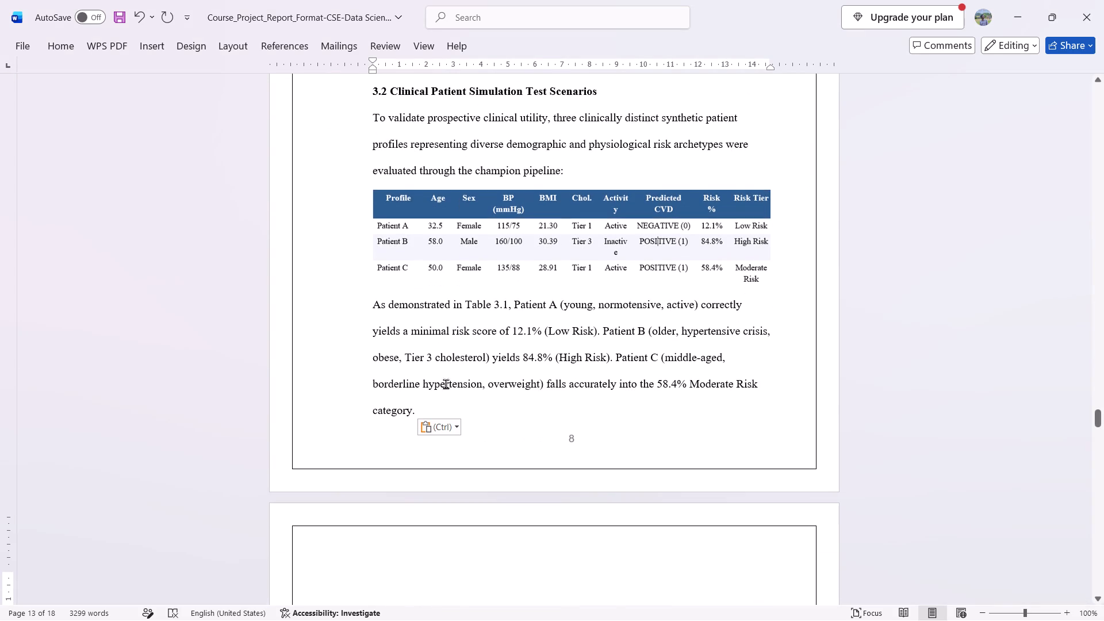
# Set the line spacing of the section 3.1 body text, from the introduction through TC-03, to 1.5.
pyautogui.scroll(1, 446, 381)
pyautogui.scroll(-1, 446, 381)
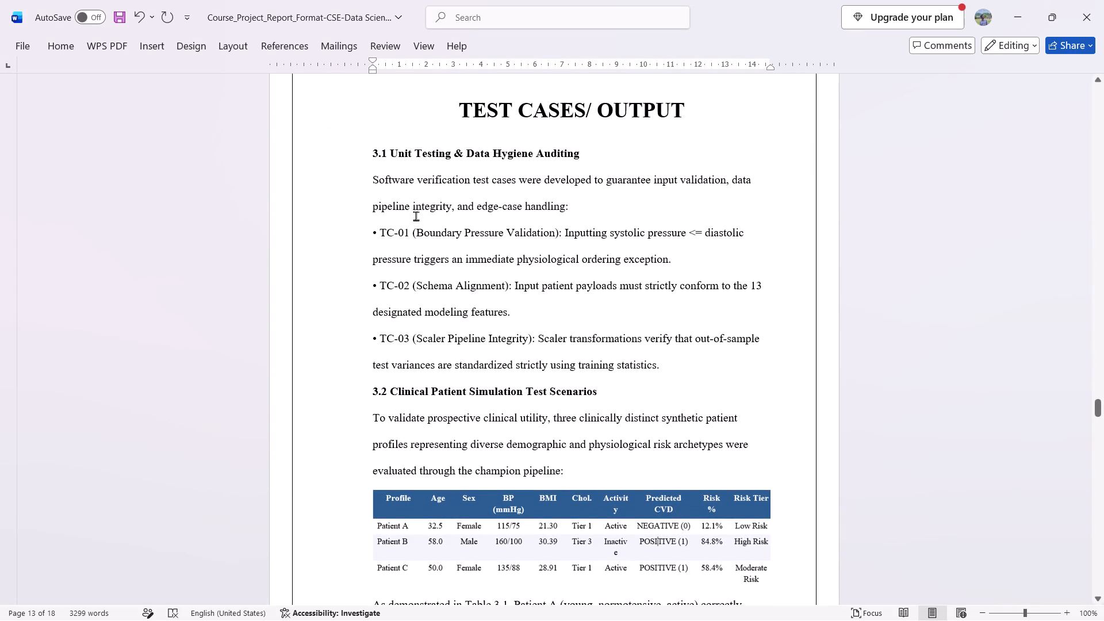
pyautogui.moveTo(373, 178); pyautogui.dragTo(664, 366)
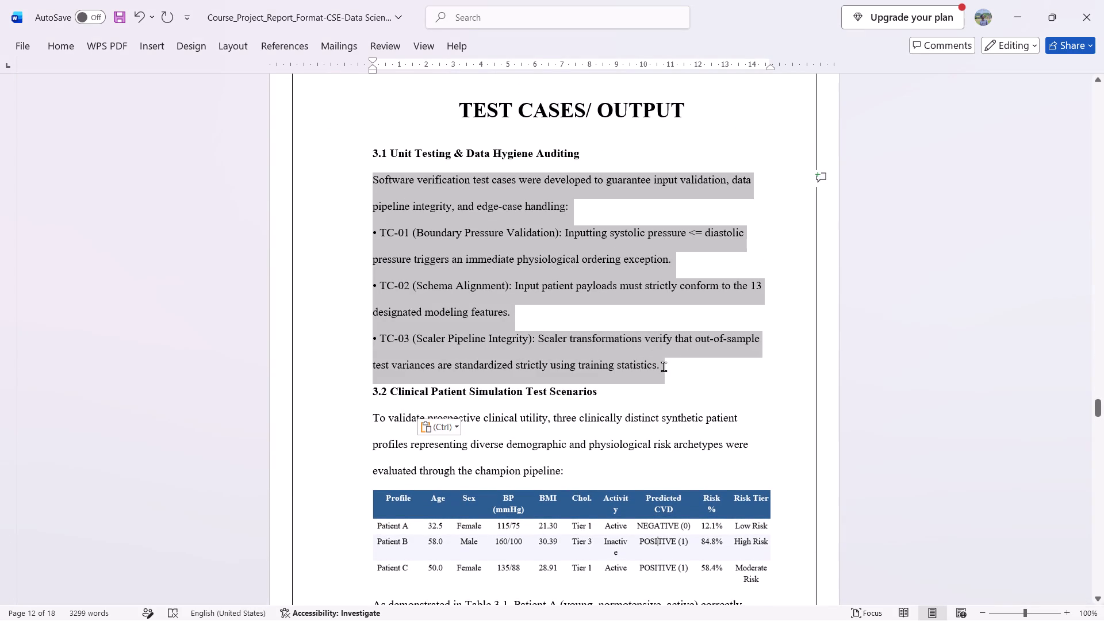
pyautogui.click(64, 43)
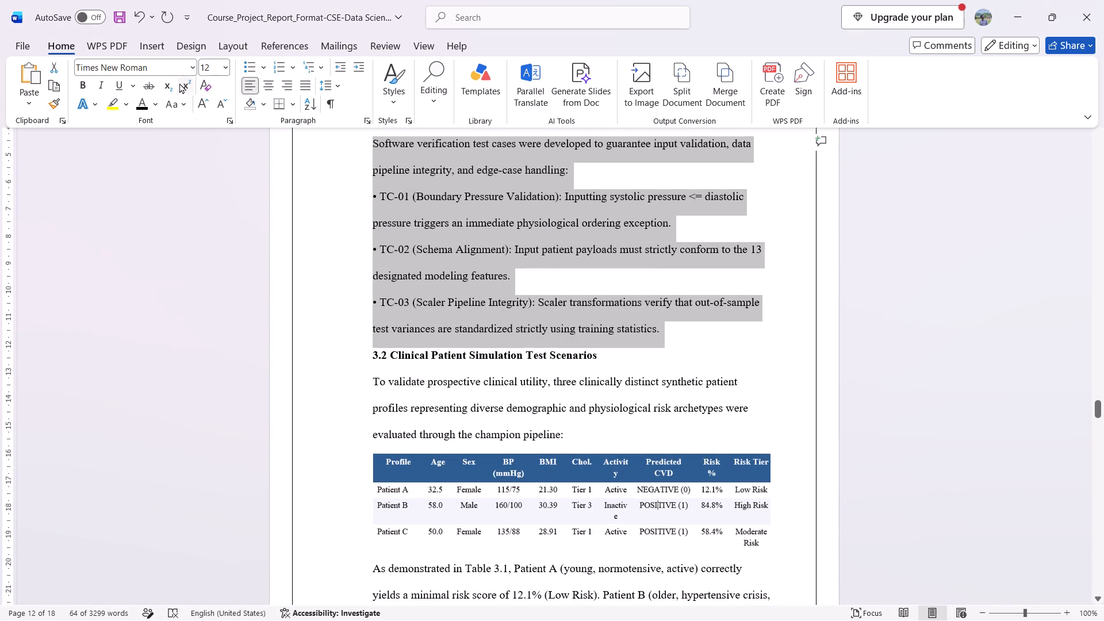
pyautogui.click(340, 81)
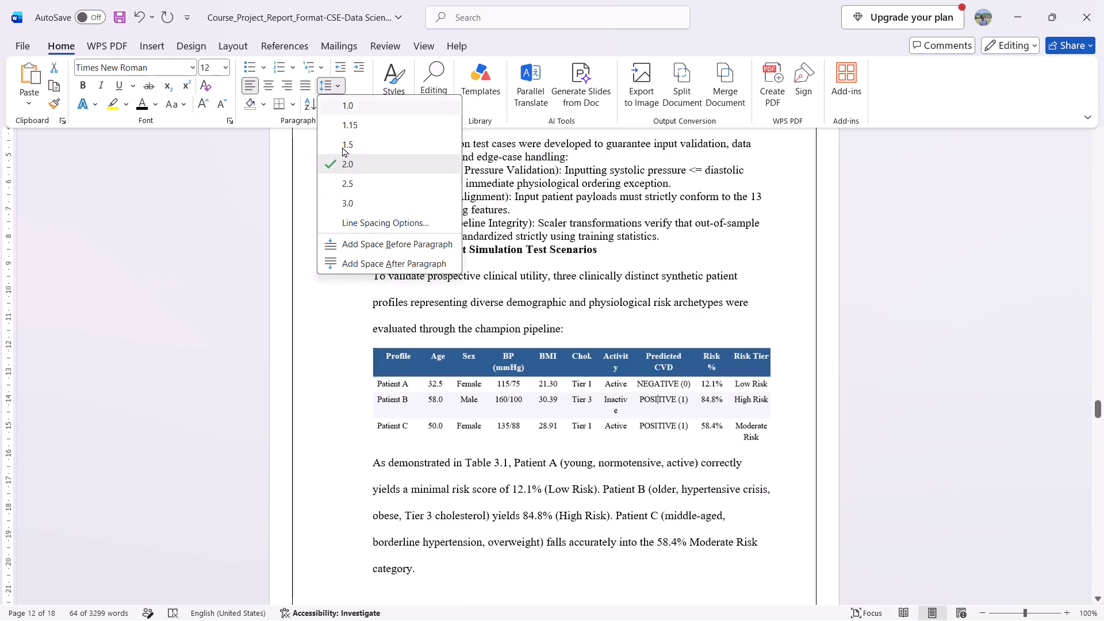
pyautogui.click(362, 140)
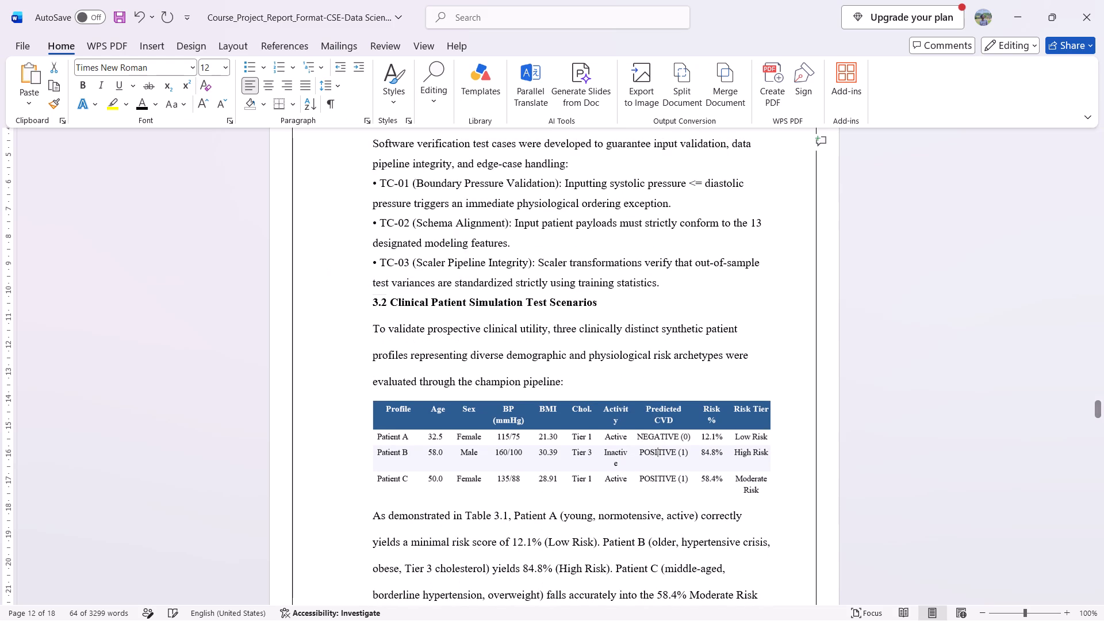
# Set the line spacing of the introductory paragraph under the 3.2 title to 1.5.
pyautogui.moveTo(373, 324); pyautogui.dragTo(420, 336)
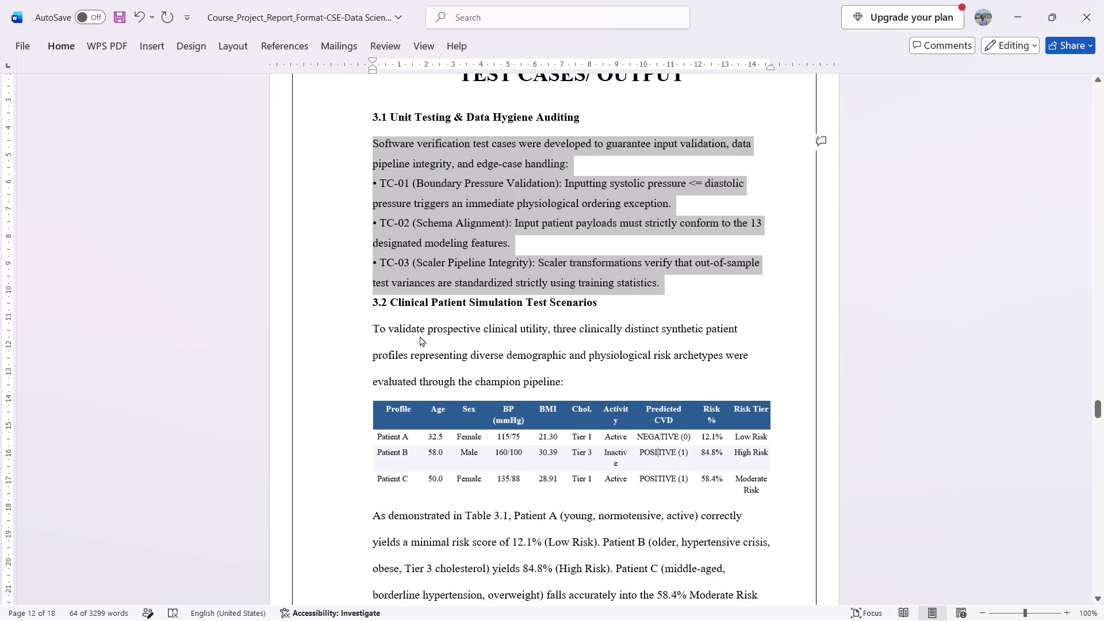
pyautogui.moveTo(420, 336); pyautogui.dragTo(398, 341)
pyautogui.click(398, 341)
pyautogui.moveTo(374, 327); pyautogui.dragTo(568, 377)
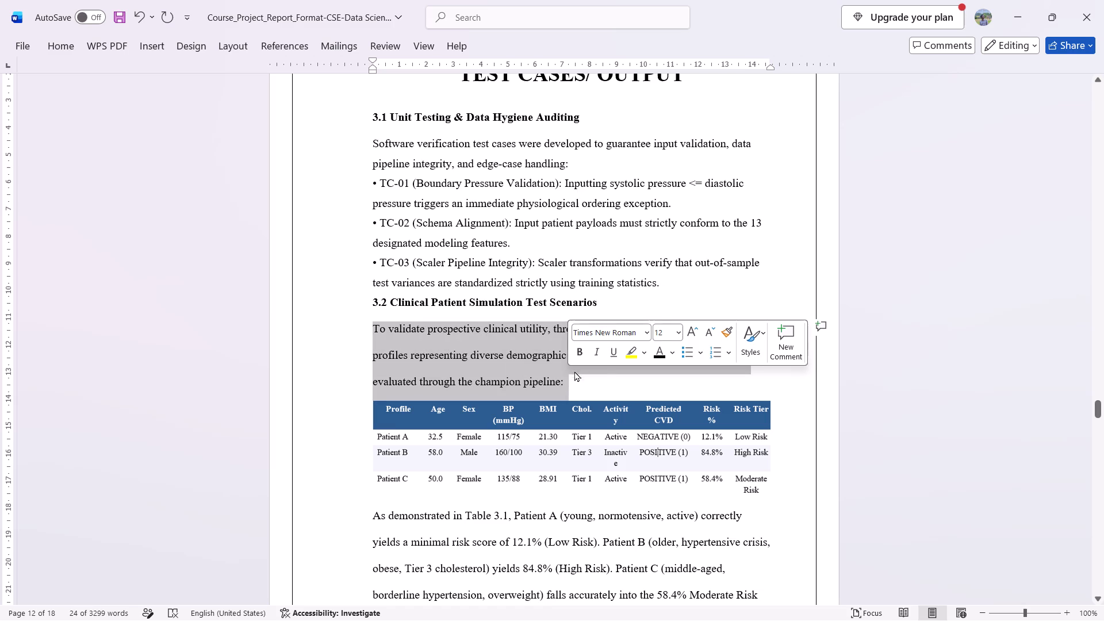
pyautogui.click(63, 40)
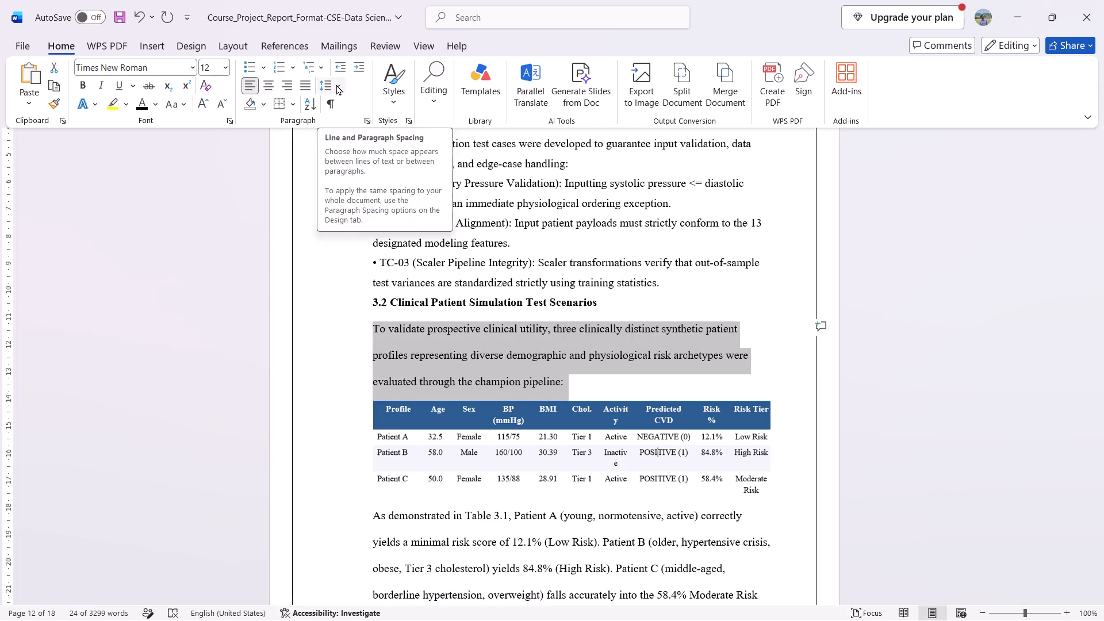
pyautogui.click(336, 85)
pyautogui.click(366, 143)
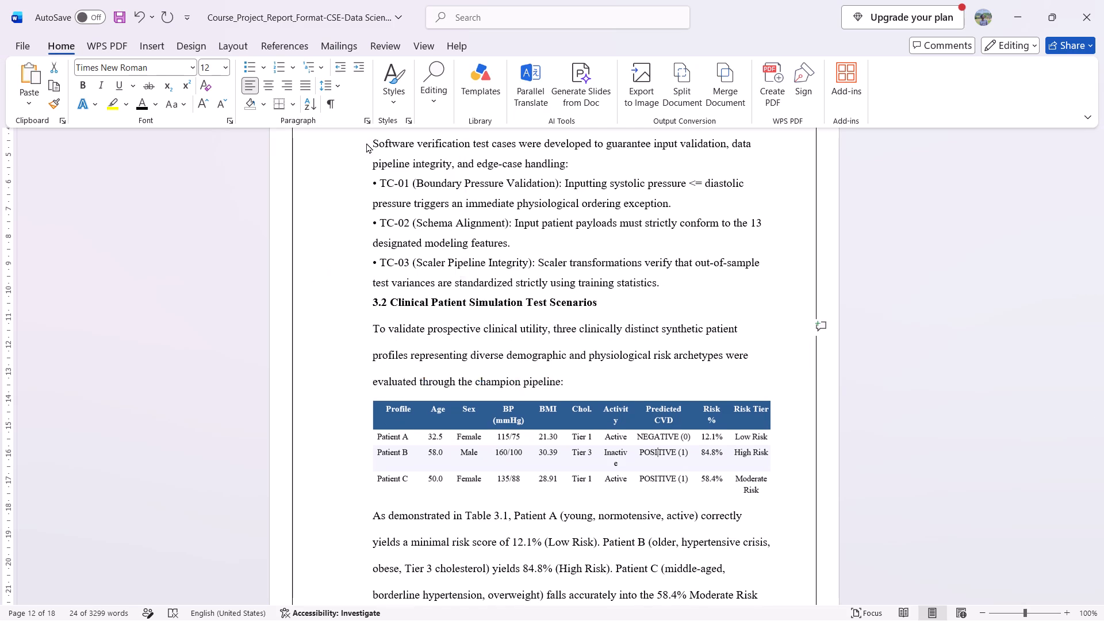
# Set the line spacing of the paragraph starting "As demonstrated in Table 3.1" to 1.5.
pyautogui.scroll(-1, 461, 340)
pyautogui.rightClick(461, 340)
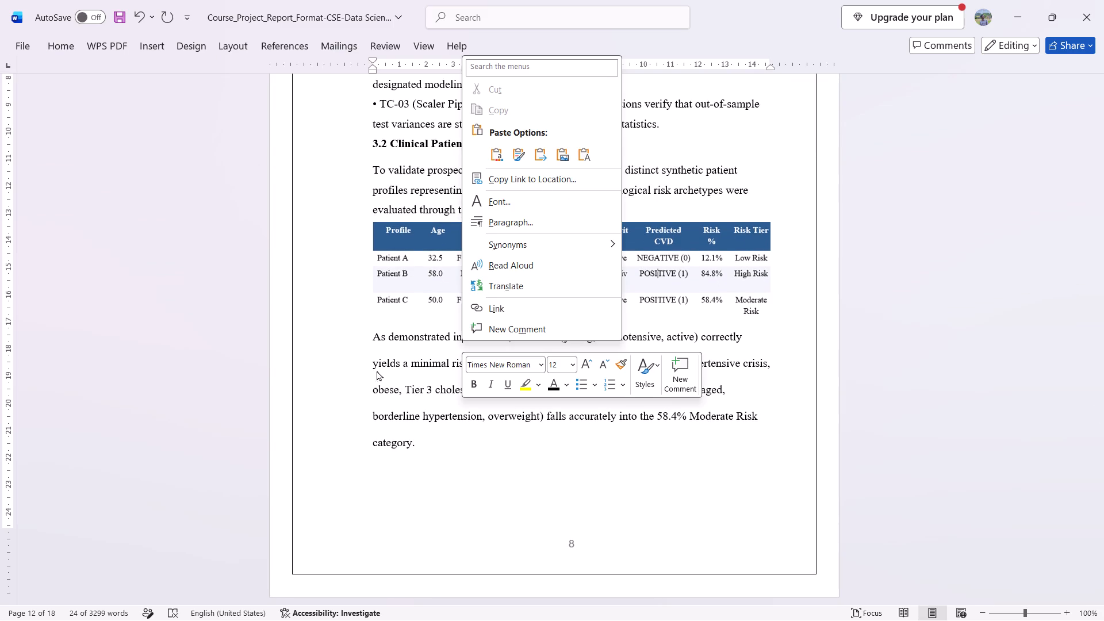
pyautogui.moveTo(371, 337); pyautogui.dragTo(416, 440)
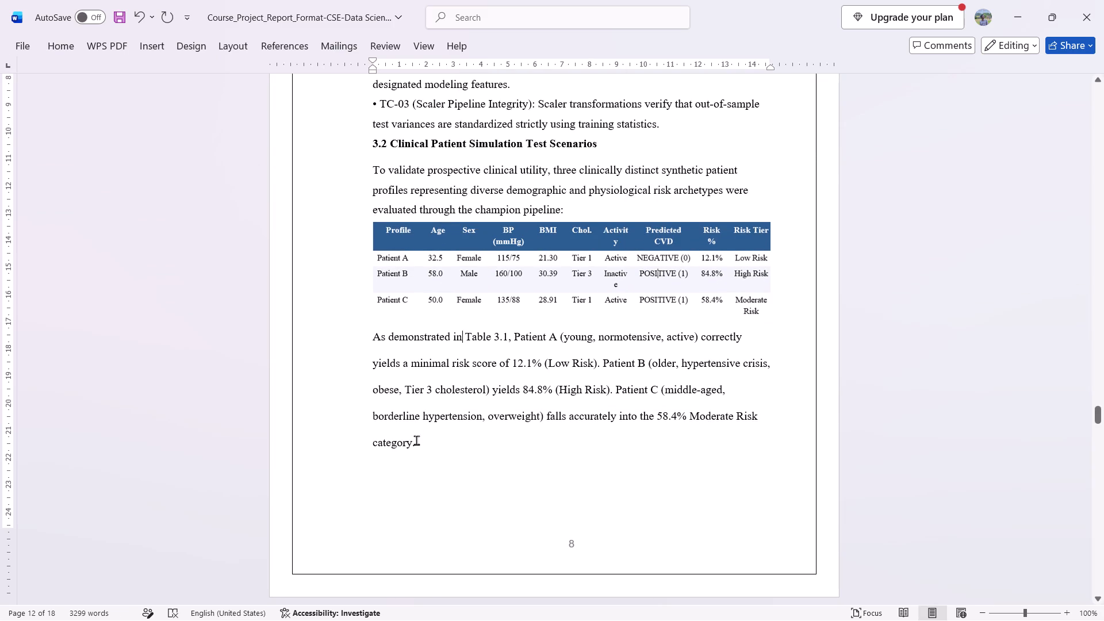
pyautogui.moveTo(416, 440); pyautogui.dragTo(416, 441)
pyautogui.moveTo(416, 441); pyautogui.dragTo(371, 332)
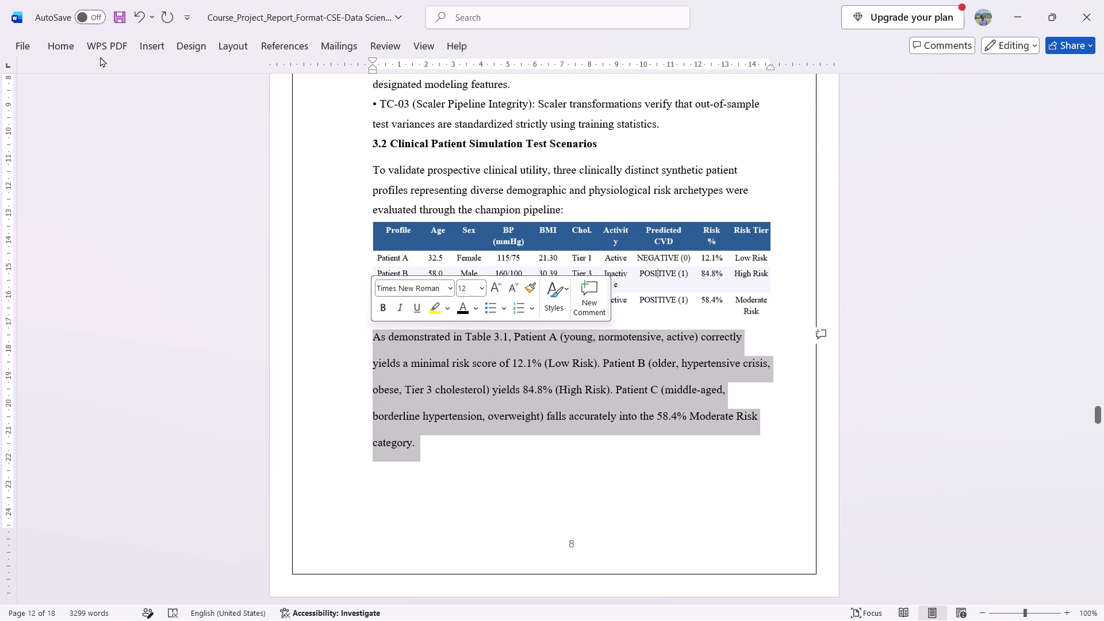
pyautogui.click(66, 42)
pyautogui.click(338, 83)
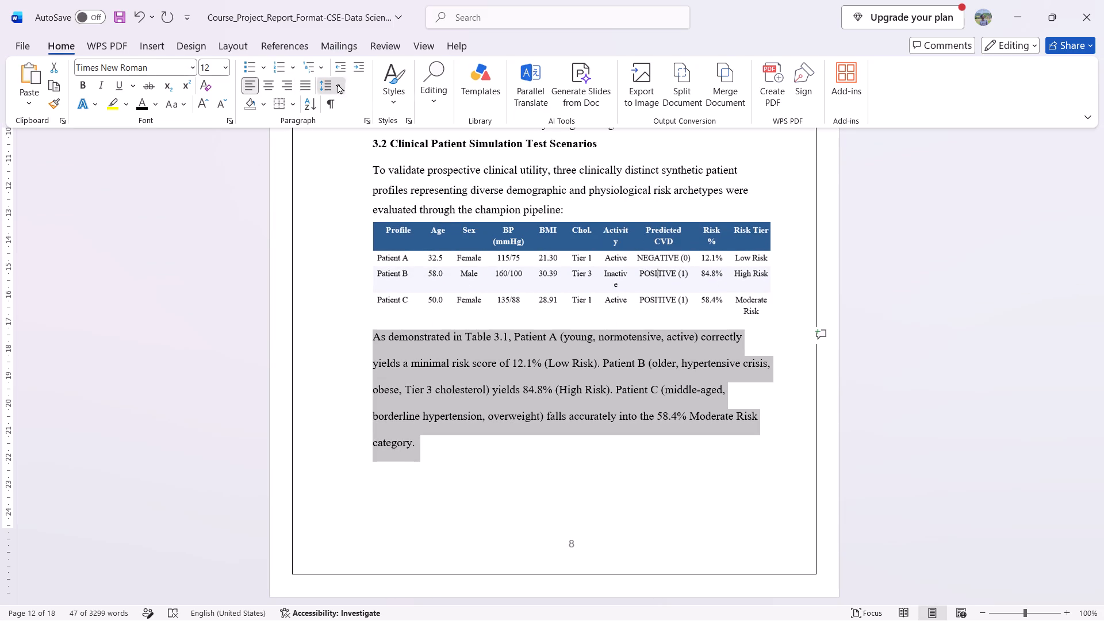
pyautogui.click(361, 144)
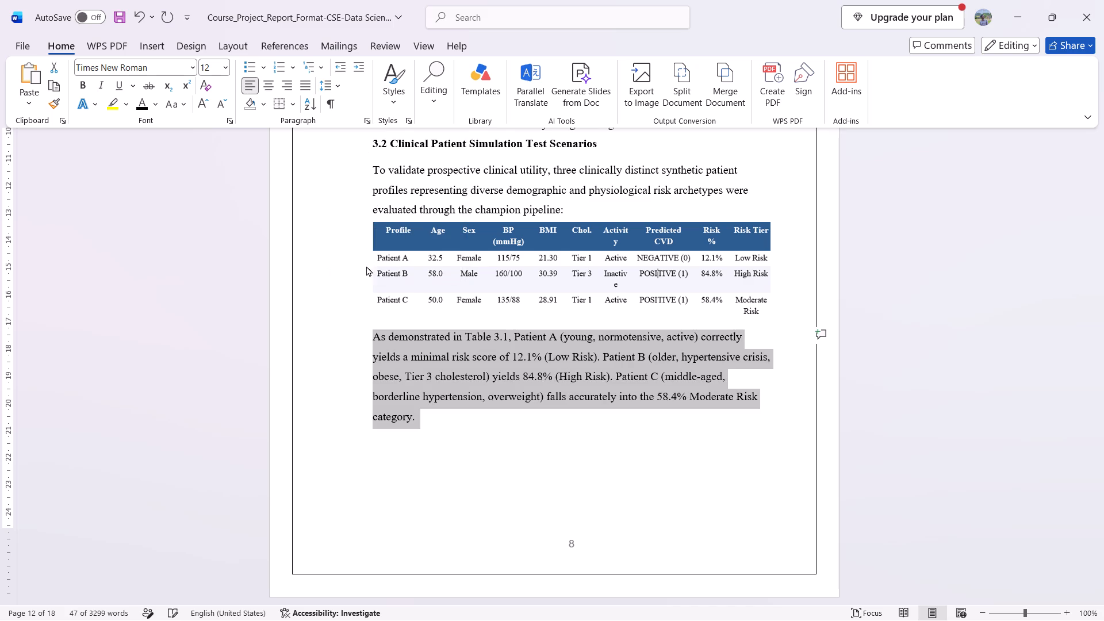
pyautogui.click(451, 421)
pyautogui.scroll(1, 451, 421)
pyautogui.scroll(-1, 451, 421)
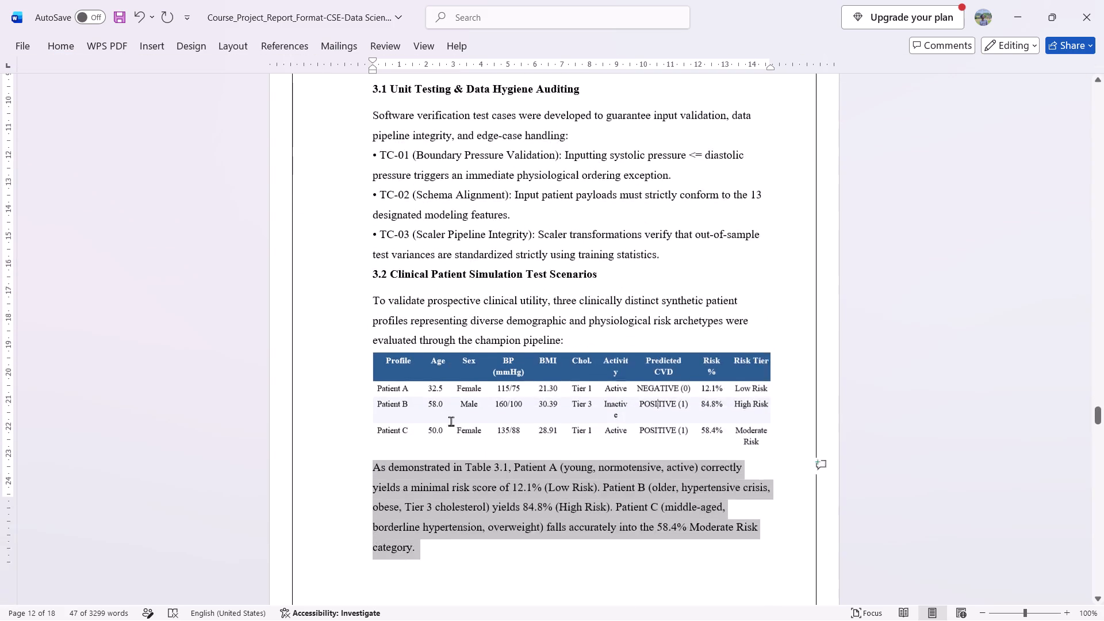
pyautogui.scroll(-1, 451, 421)
# Copy section 3.3, from its heading through the Command-Line Clinical Tester item, from the updated report onto a new line after the Table 3.1 paragraph.
pyautogui.click(444, 332)
pyautogui.hotkey('alt', 'Tab')
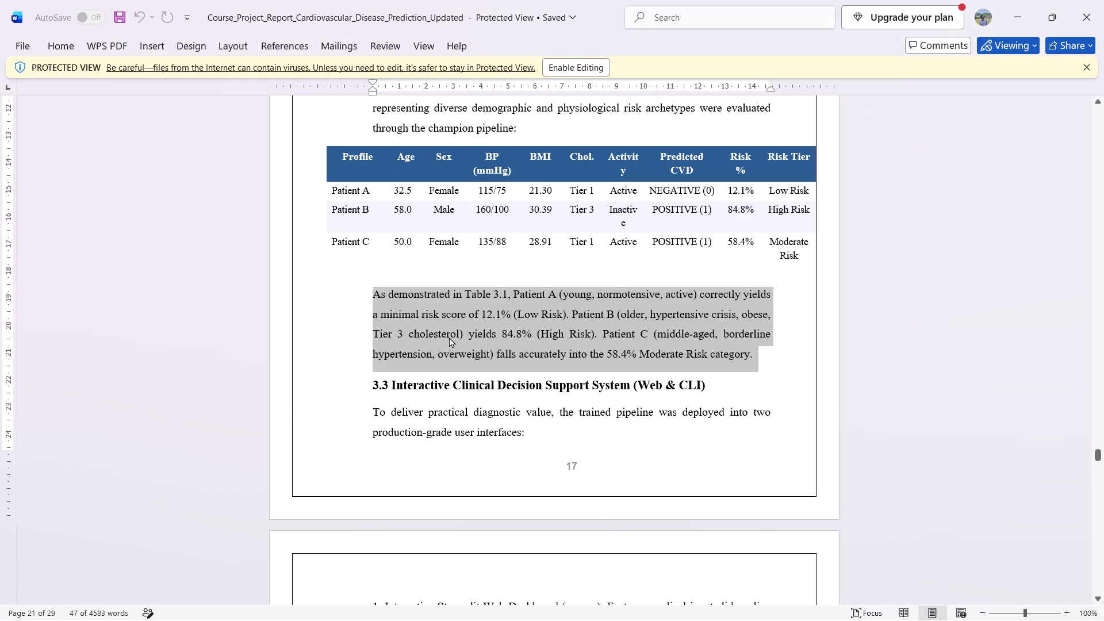
pyautogui.click(495, 388)
pyautogui.scroll(-1, 495, 388)
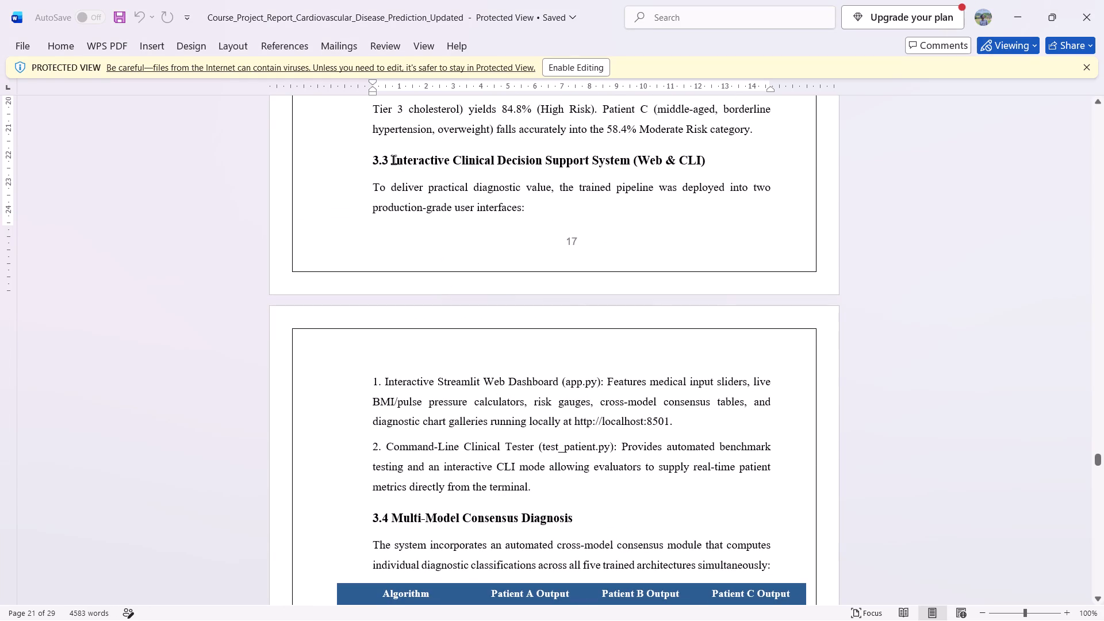
pyautogui.moveTo(374, 159); pyautogui.dragTo(530, 423)
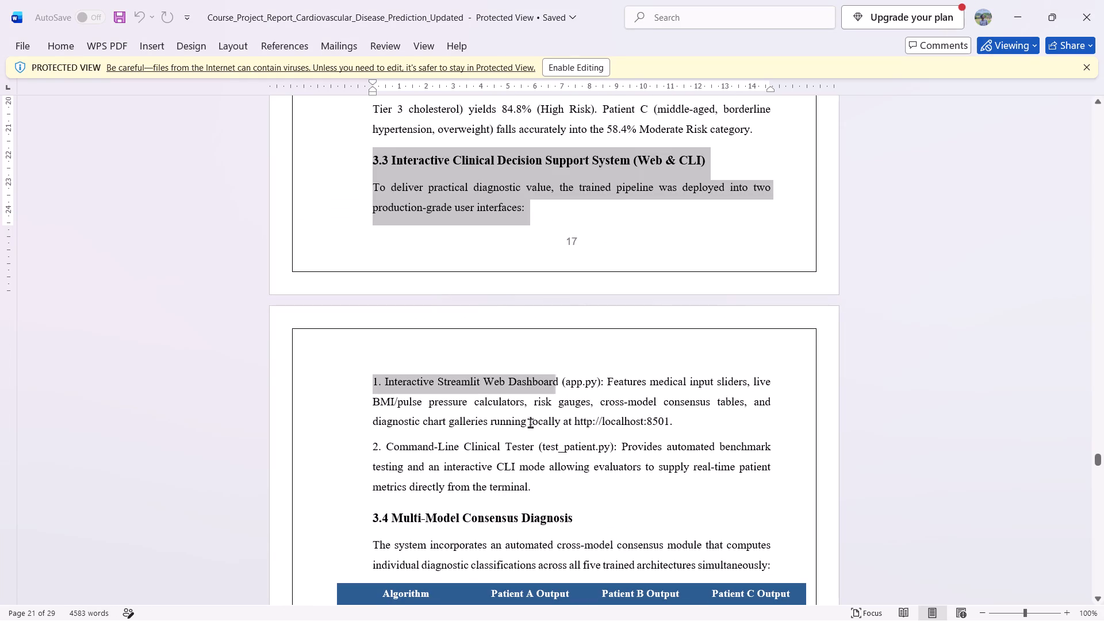
pyautogui.moveTo(530, 423); pyautogui.dragTo(532, 484)
pyautogui.hotkey('ctrl', 'c')
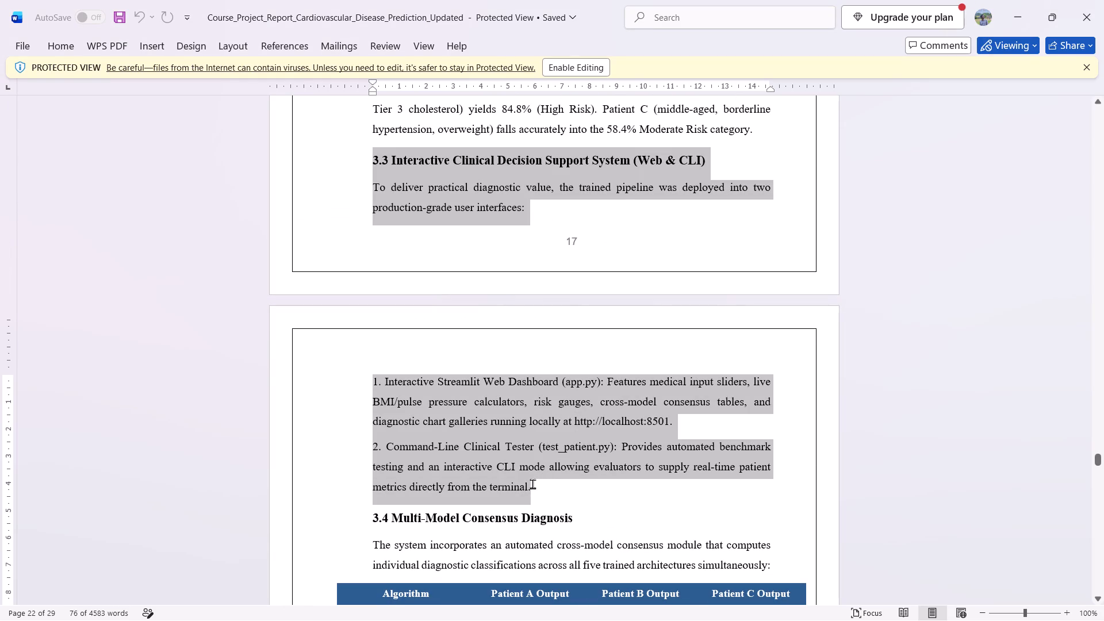
pyautogui.hotkey('alt', 'Tab')
pyautogui.press('Return')
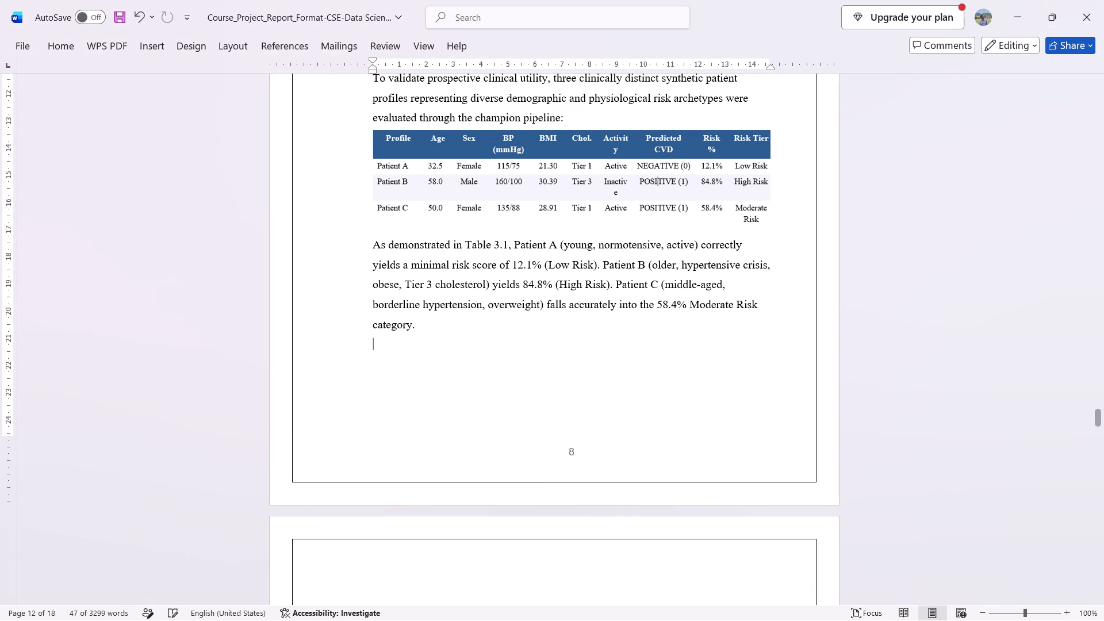
pyautogui.hotkey('ctrl', 'v')
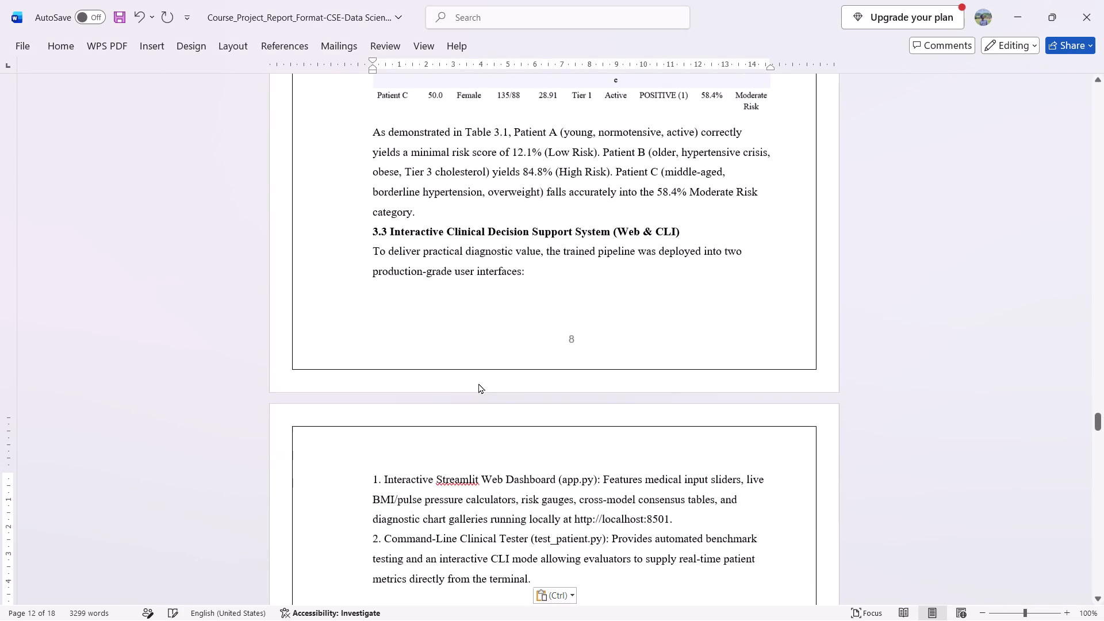
# Copy the heading "3.4 Multi-Model Consensus Diagnosis" and its introductory paragraph from the updated report onto a new line below section 3.3.
pyautogui.scroll(-1, 448, 329)
pyautogui.press('Return')
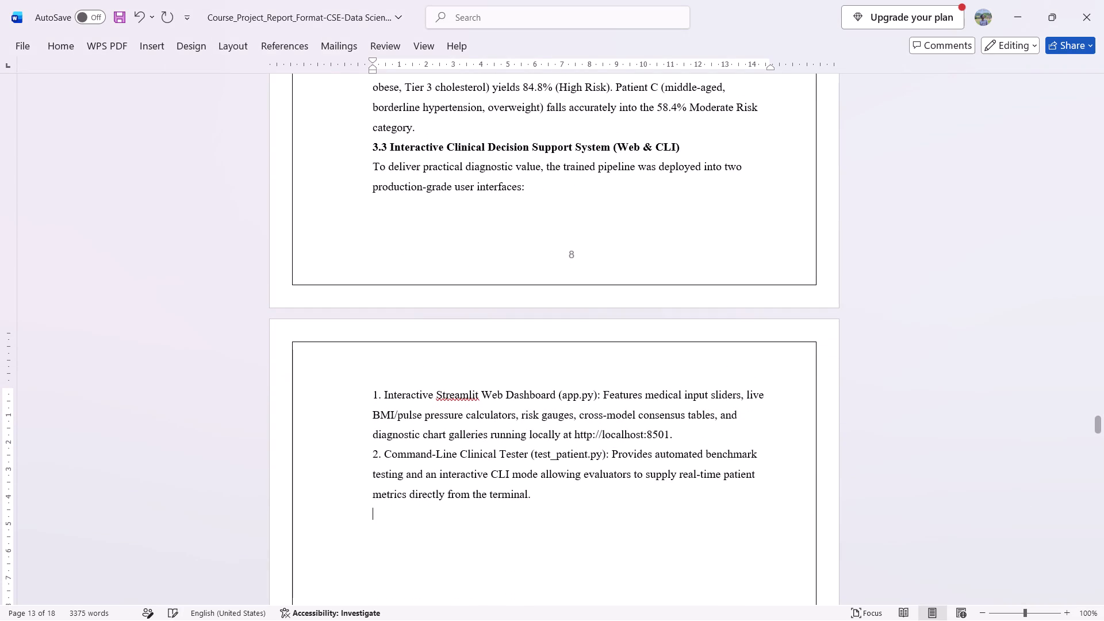
pyautogui.scroll(1, 448, 366)
pyautogui.scroll(-2, 448, 366)
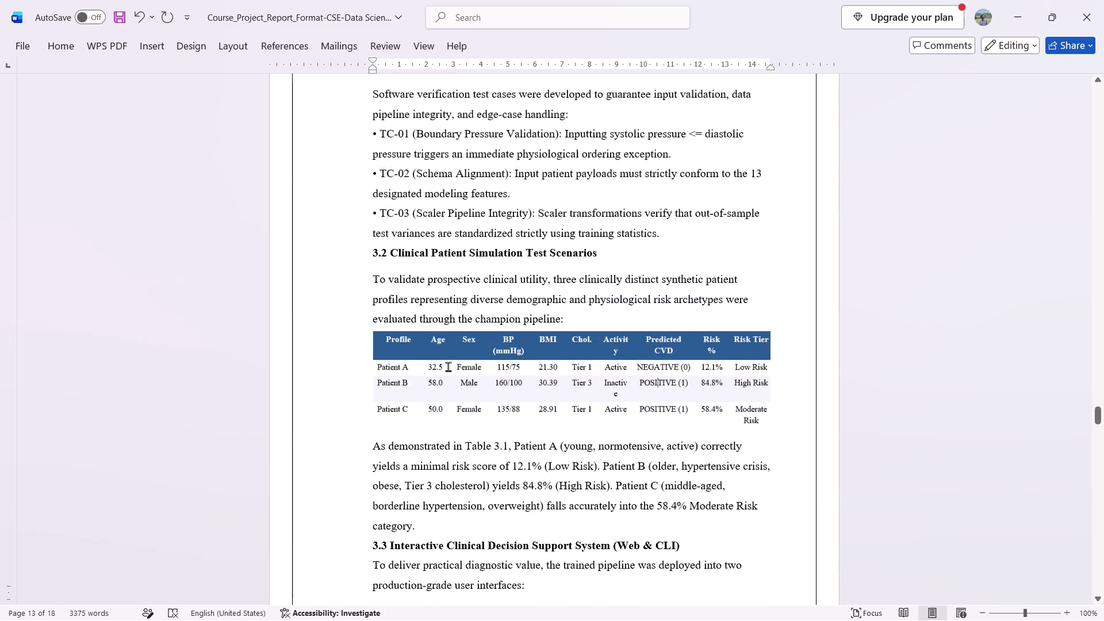
pyautogui.scroll(-1, 448, 366)
pyautogui.hotkey('alt', 'Tab')
pyautogui.scroll(-1, 404, 389)
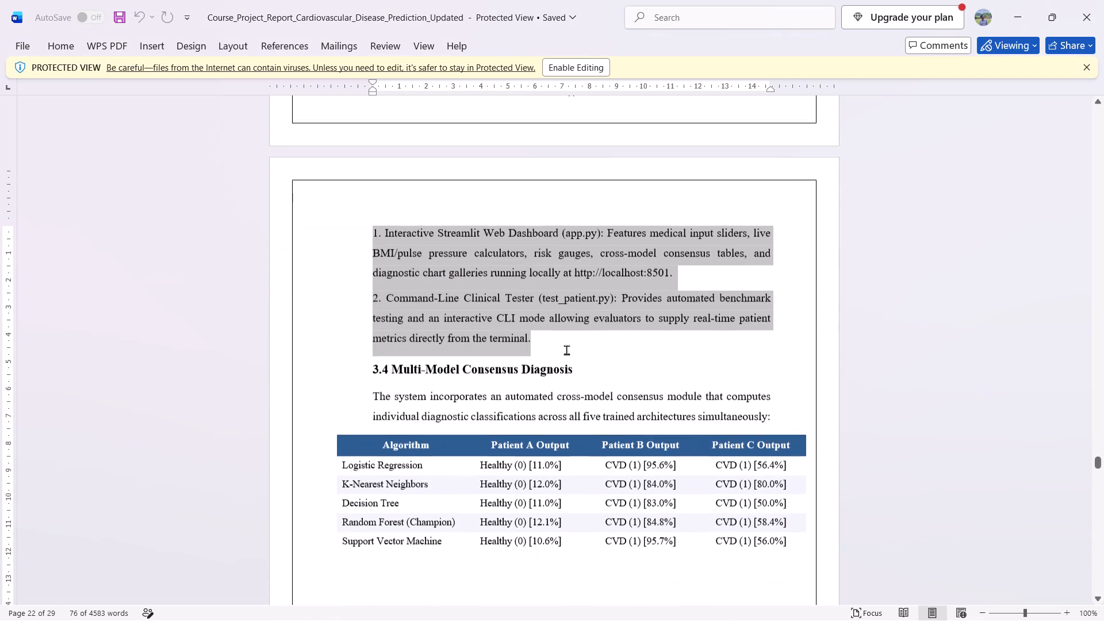
pyautogui.click(579, 340)
pyautogui.moveTo(378, 370); pyautogui.dragTo(373, 367)
pyautogui.click(373, 367)
pyautogui.moveTo(373, 367); pyautogui.dragTo(716, 391)
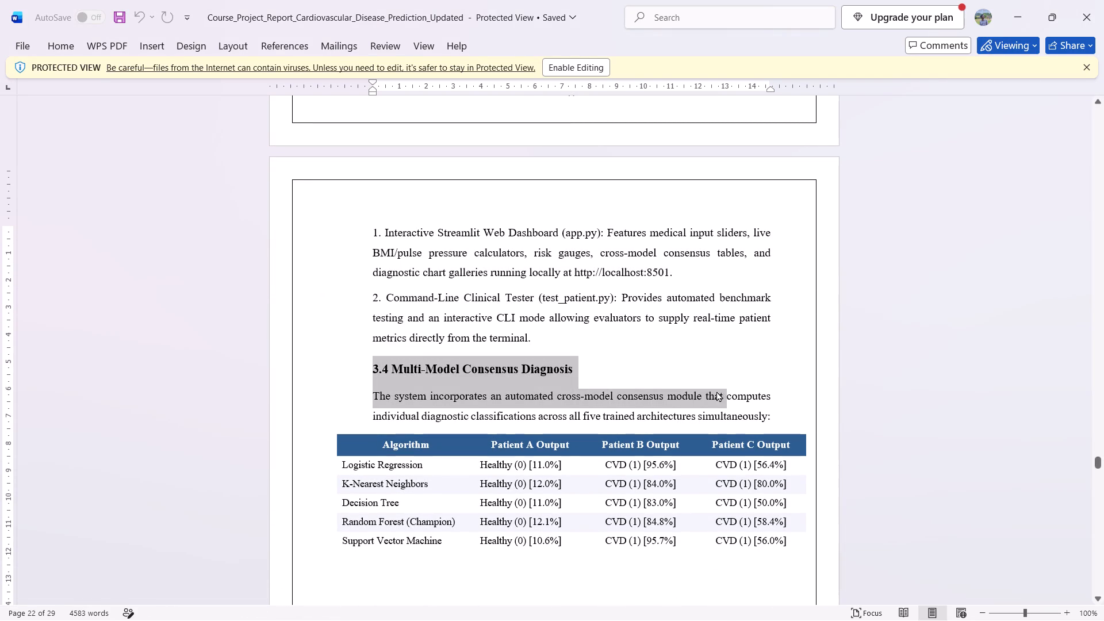
pyautogui.moveTo(716, 391); pyautogui.dragTo(789, 415)
pyautogui.hotkey('ctrl', 'c')
pyautogui.hotkey('alt', 'Tab')
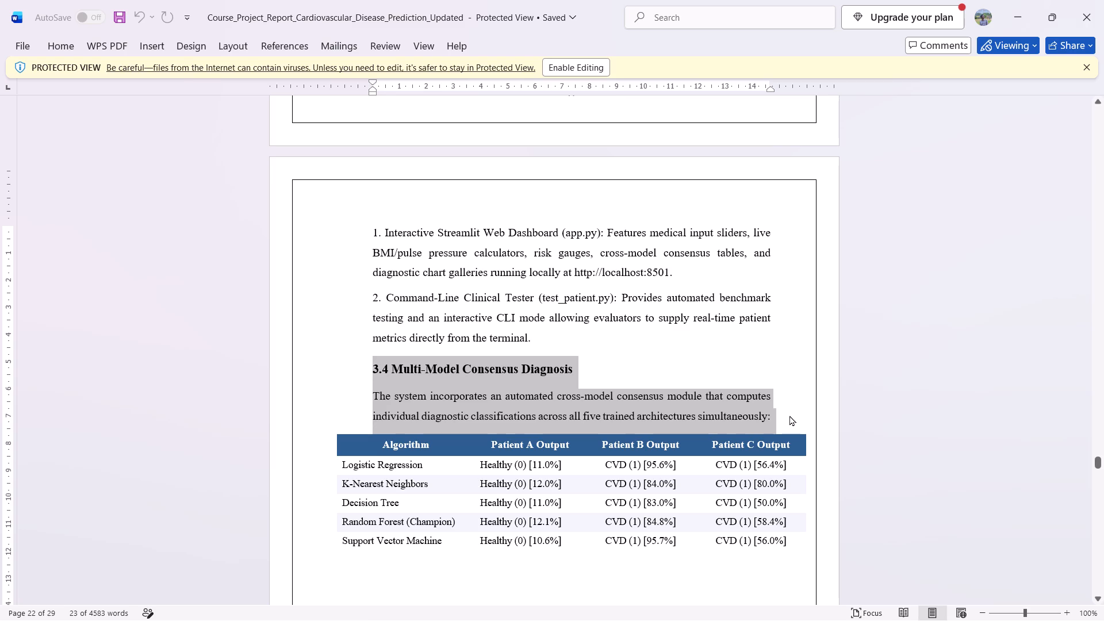
pyautogui.scroll(-1, 485, 527)
pyautogui.scroll(1, 485, 527)
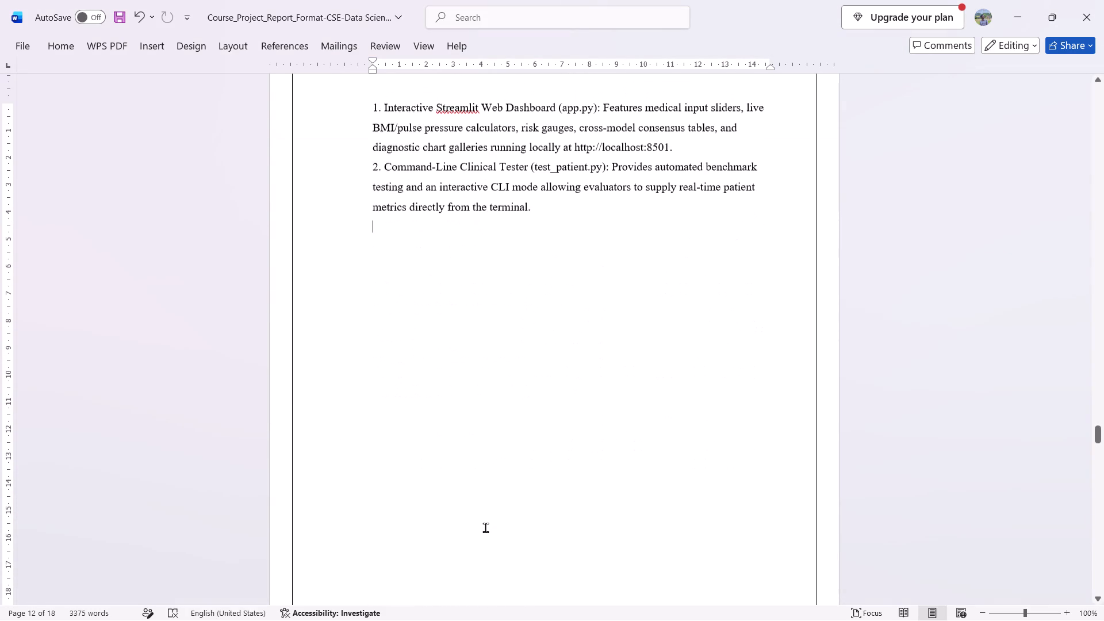
pyautogui.hotkey('ctrl', 'v')
# Capture the whole algorithm output table in the updated report as a screenshot and paste it below the section 3.4 introduction, adding a line after it.
pyautogui.hotkey('alt', 'Tab')
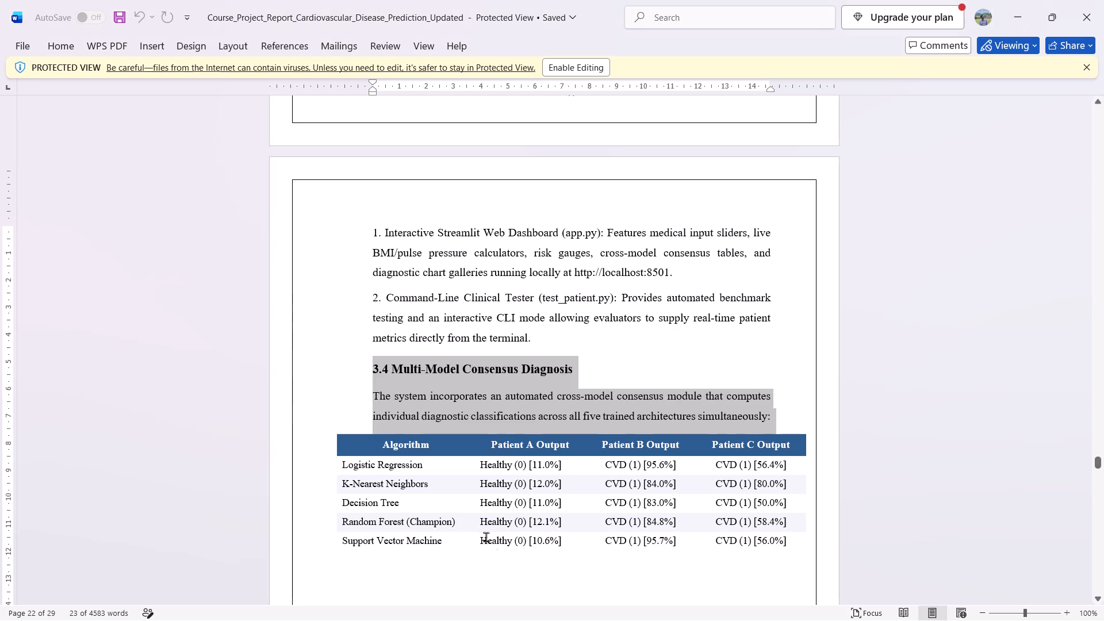
pyautogui.click(512, 553)
pyautogui.scroll(-1, 512, 553)
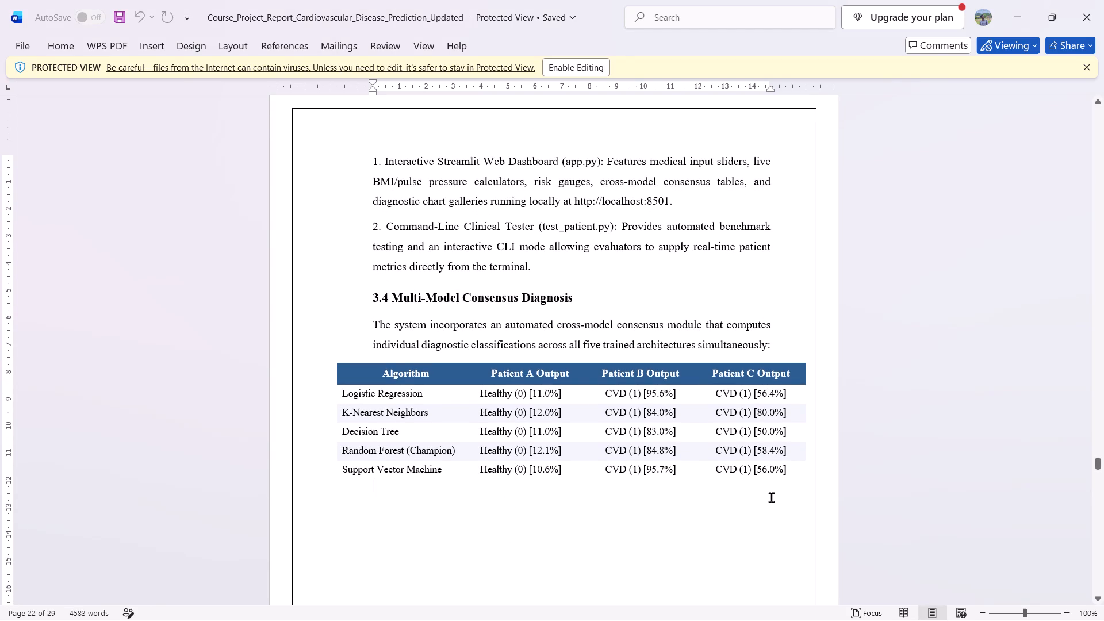
pyautogui.press('Print')
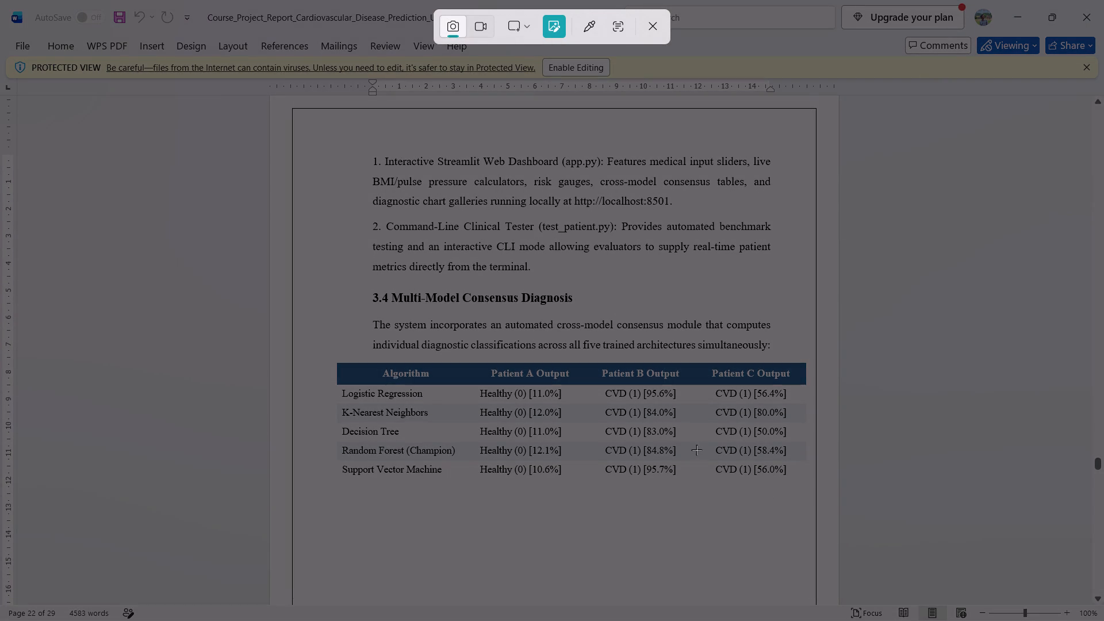
pyautogui.moveTo(333, 362); pyautogui.dragTo(387, 385)
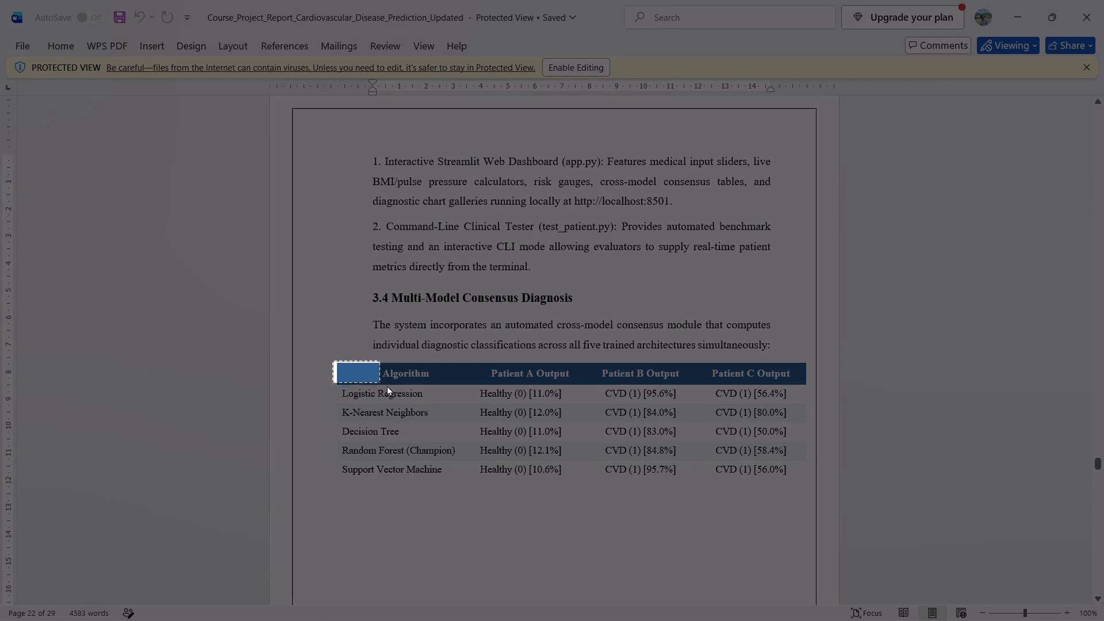
pyautogui.moveTo(387, 385); pyautogui.dragTo(810, 484)
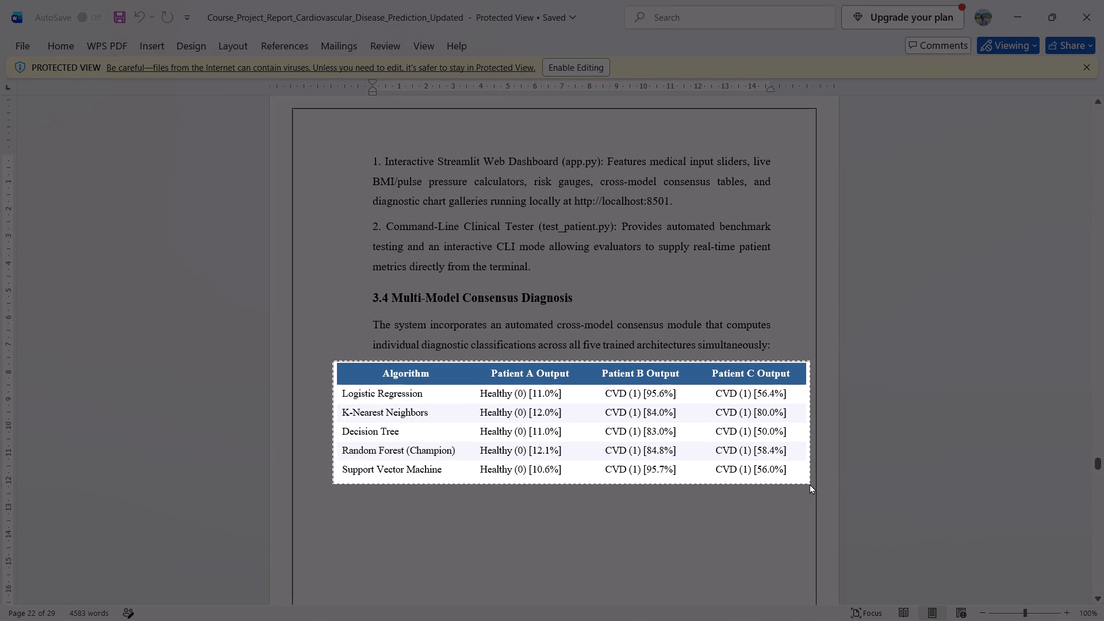
pyautogui.moveTo(810, 484); pyautogui.dragTo(808, 485)
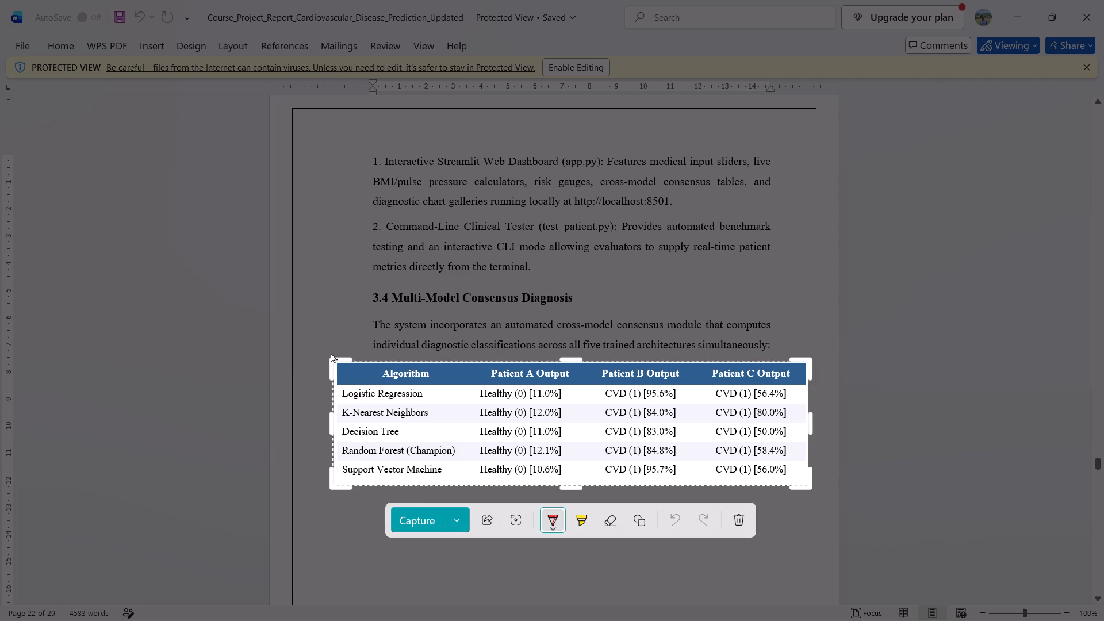
pyautogui.click(332, 361)
pyautogui.click(427, 511)
pyautogui.hotkey('alt', 'Tab')
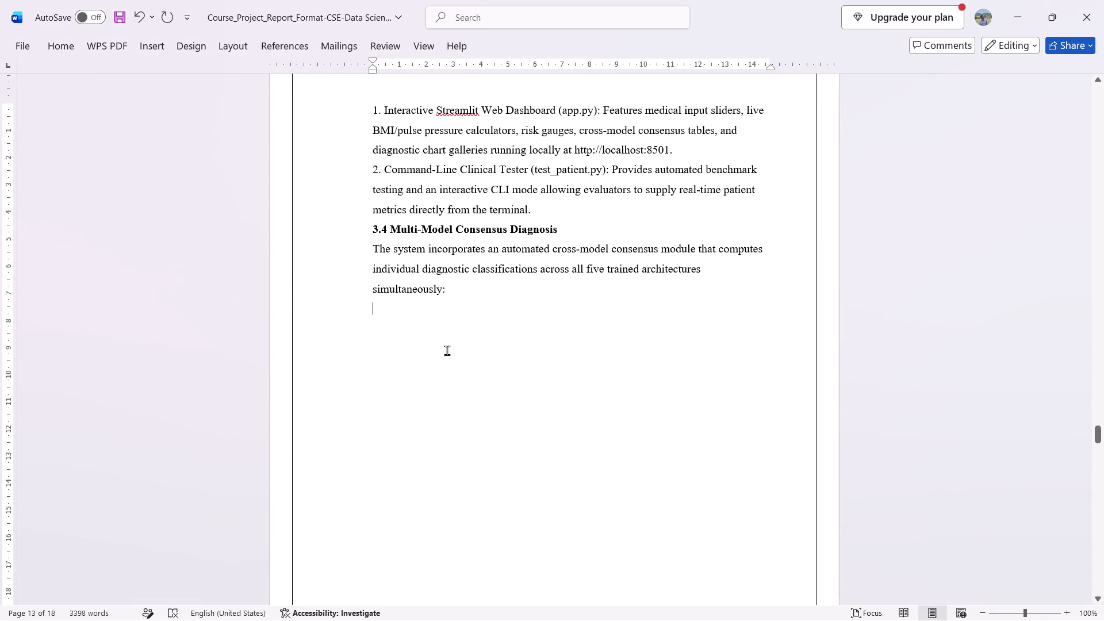
pyautogui.hotkey('ctrl', 'v')
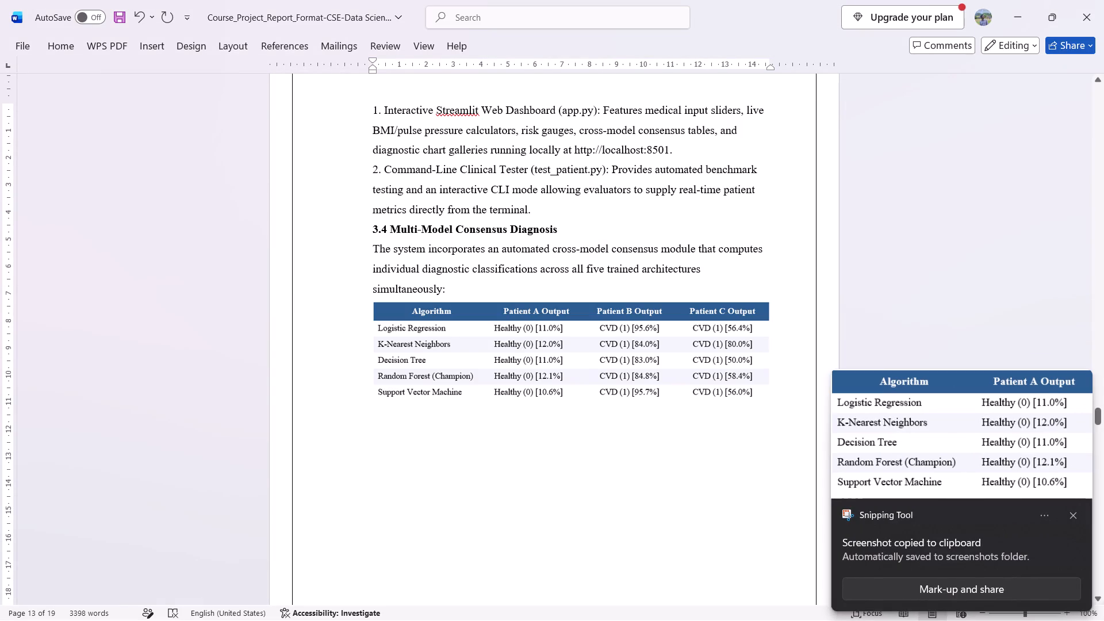
pyautogui.press('Return')
# Look through the Chapter 4 results sections, tables and figures of the updated report, and return to Chapter 3 of the course project report.
pyautogui.hotkey('alt', 'Tab')
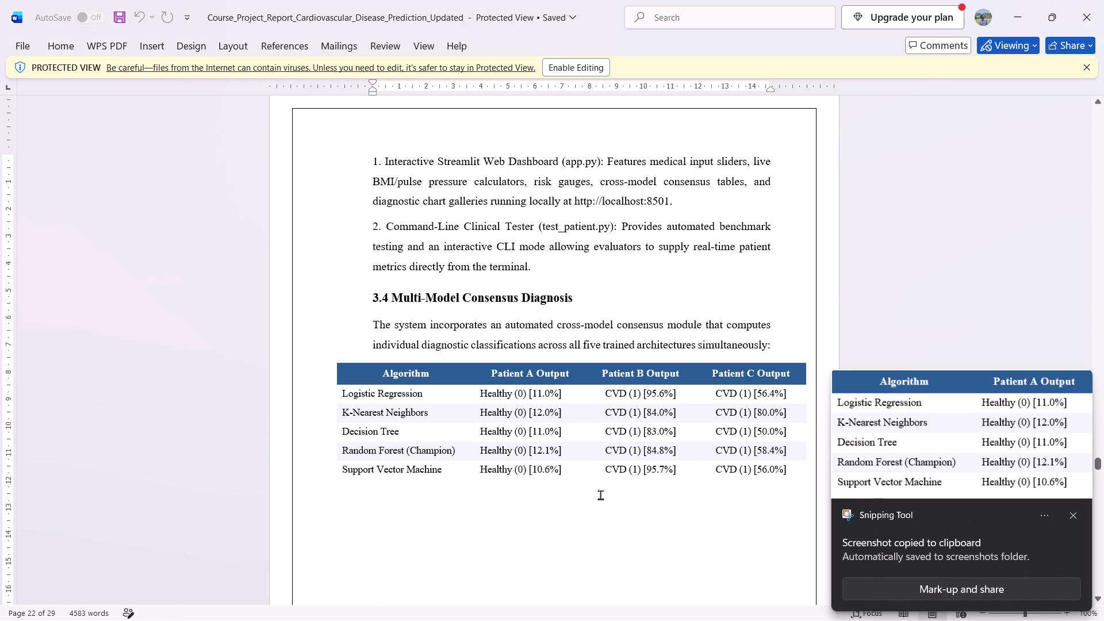
pyautogui.scroll(-1, 602, 486)
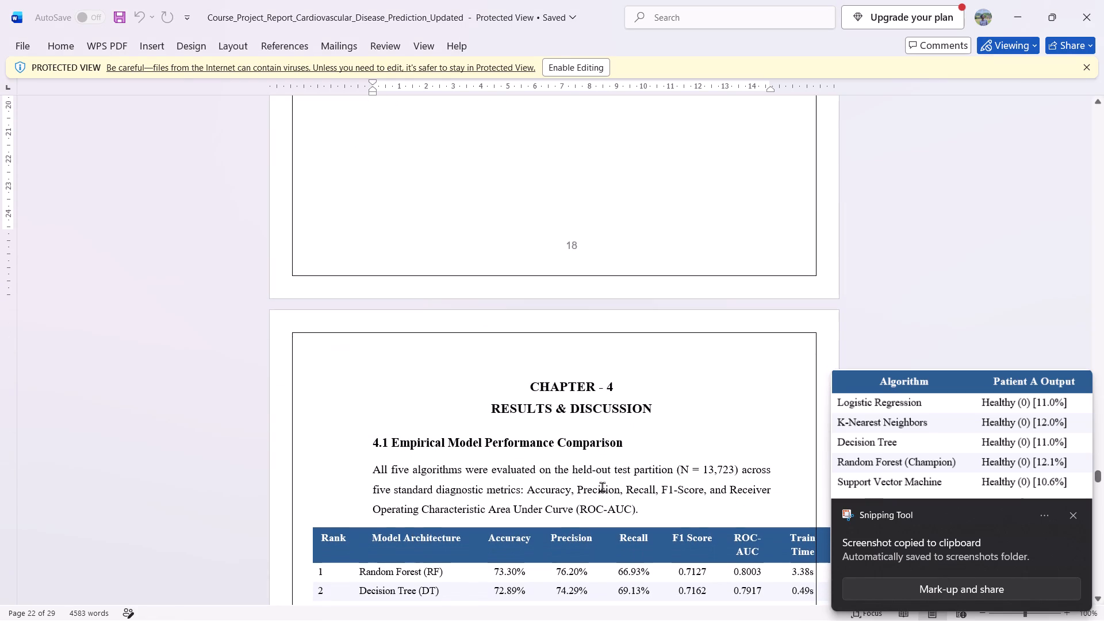
pyautogui.scroll(1, 602, 486)
pyautogui.scroll(-1, 602, 486)
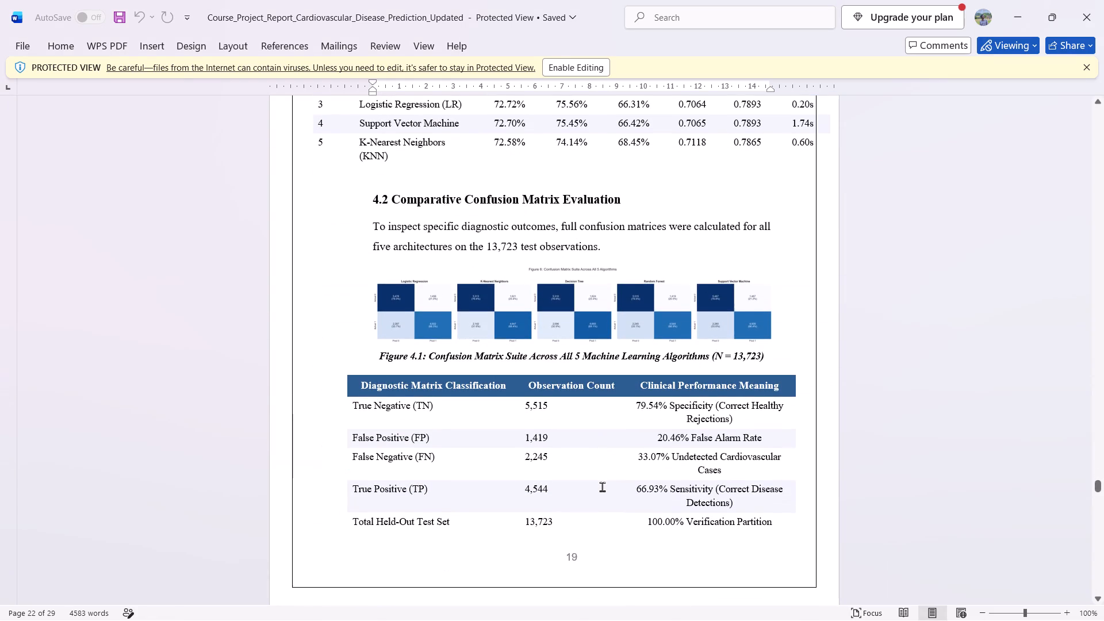
pyautogui.scroll(1, 602, 486)
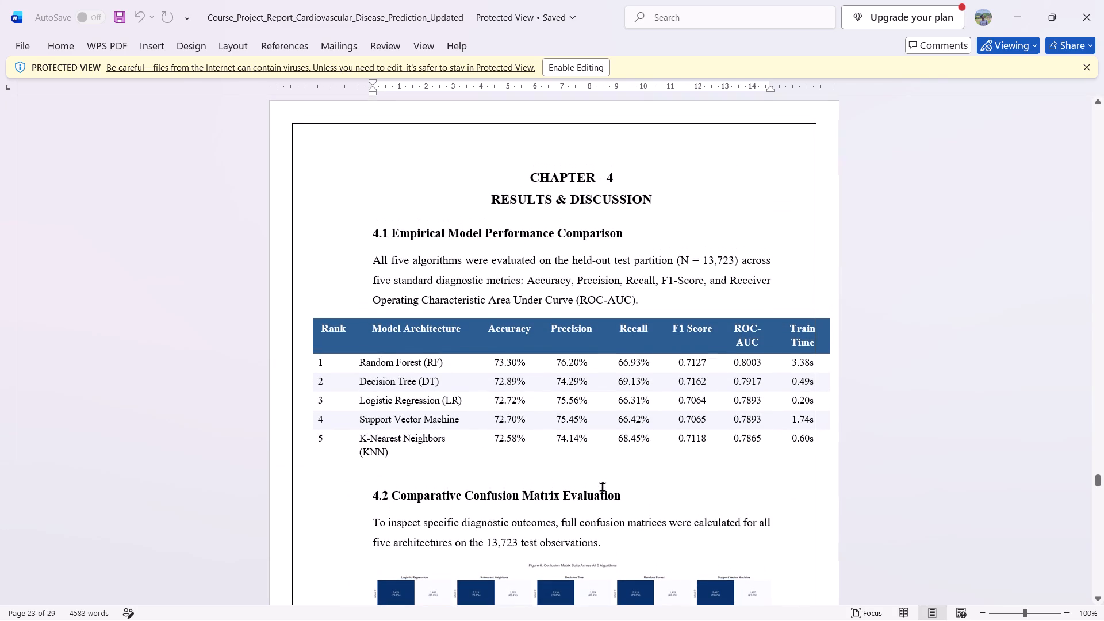
pyautogui.scroll(-2, 602, 486)
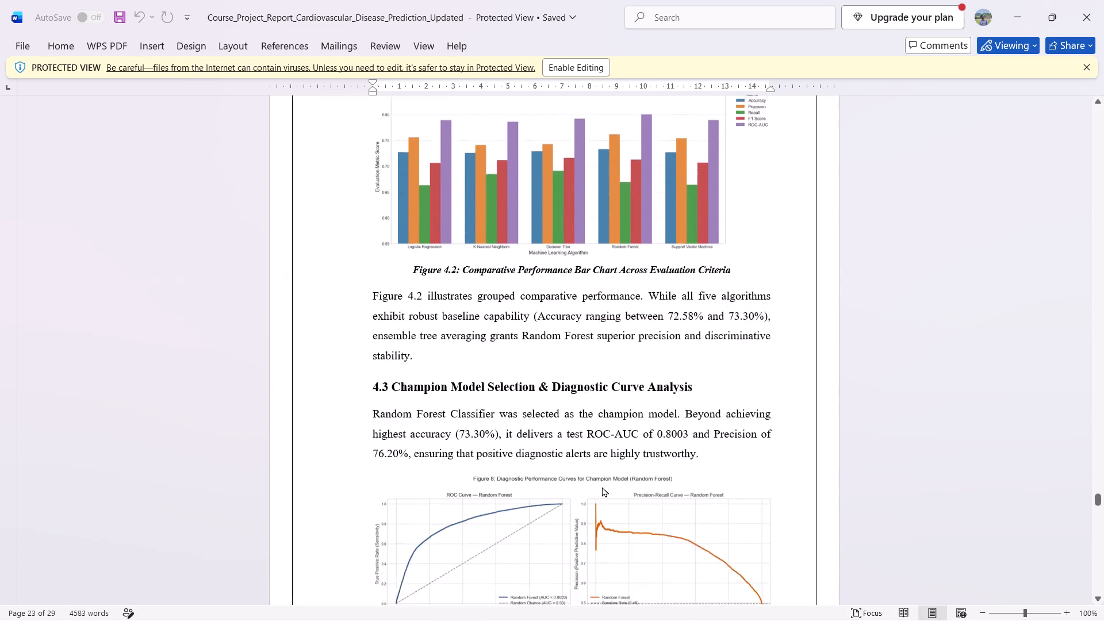
pyautogui.scroll(-3, 602, 486)
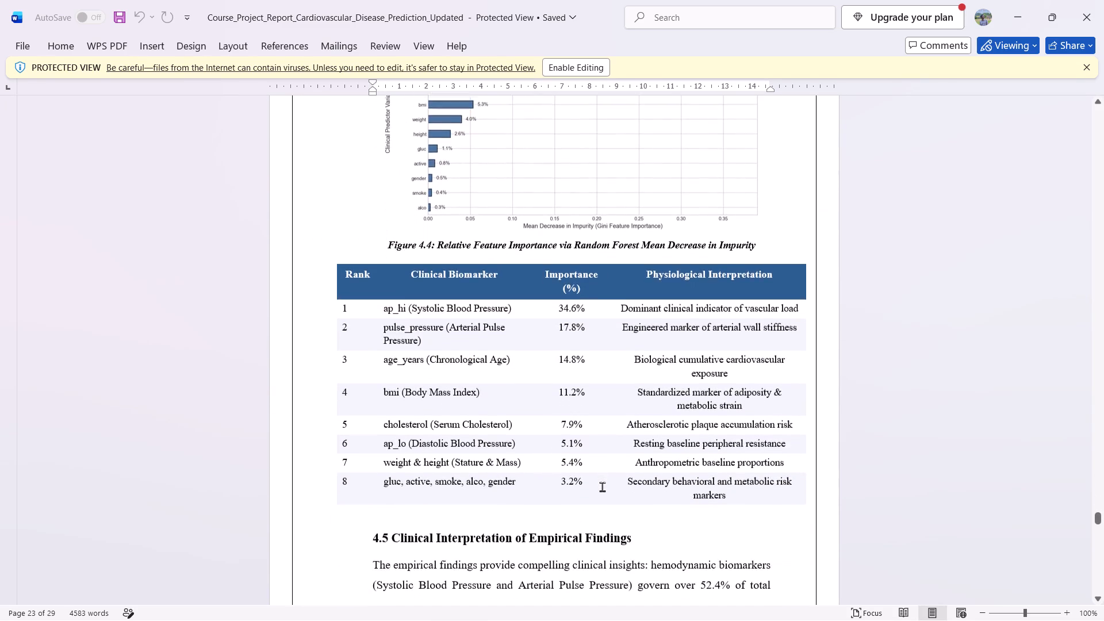
pyautogui.scroll(-3, 602, 486)
pyautogui.scroll(1, 602, 486)
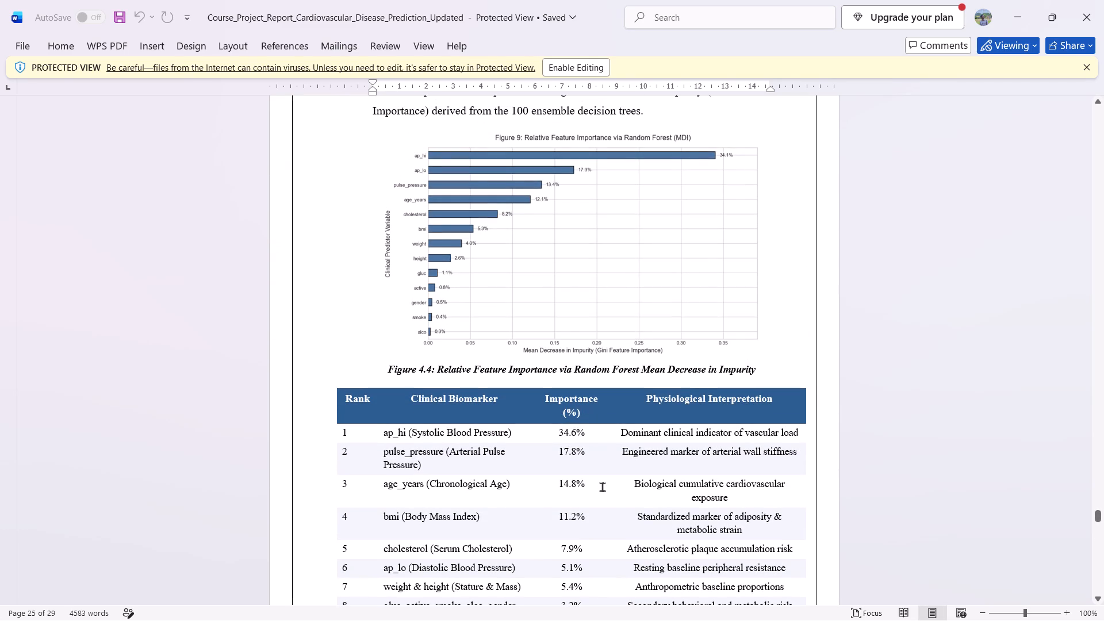
pyautogui.hotkey('alt', 'Tab')
pyautogui.scroll(2, 600, 451)
pyautogui.scroll(-1, 600, 451)
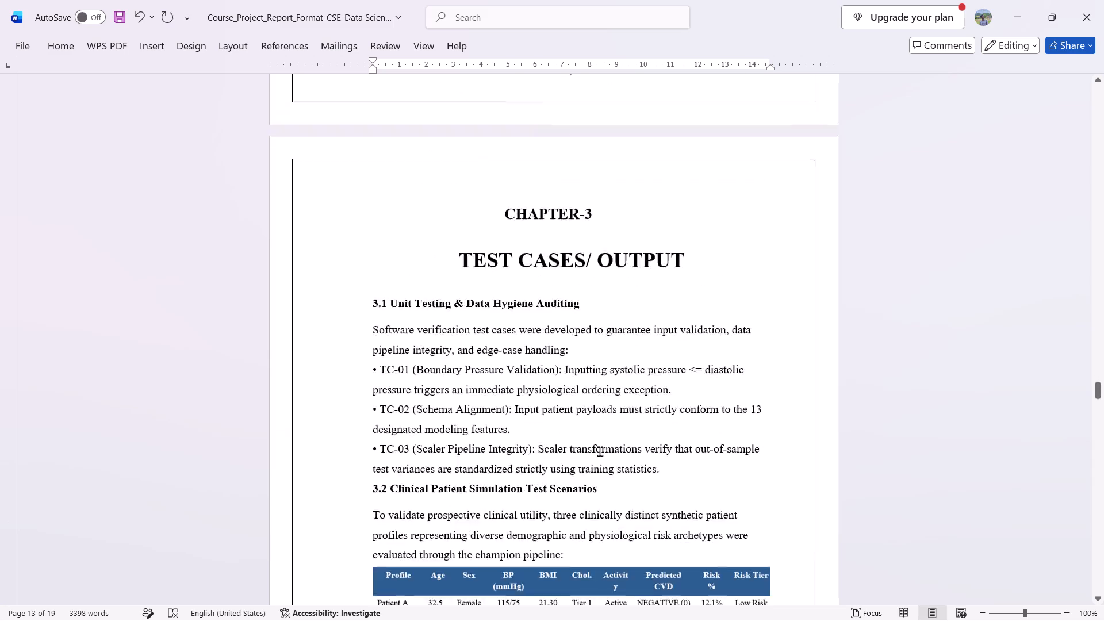
# Look through the existing Chapter 4 results, the conclusion and the references of the course project report.
pyautogui.scroll(-1, 600, 451)
pyautogui.scroll(1, 600, 451)
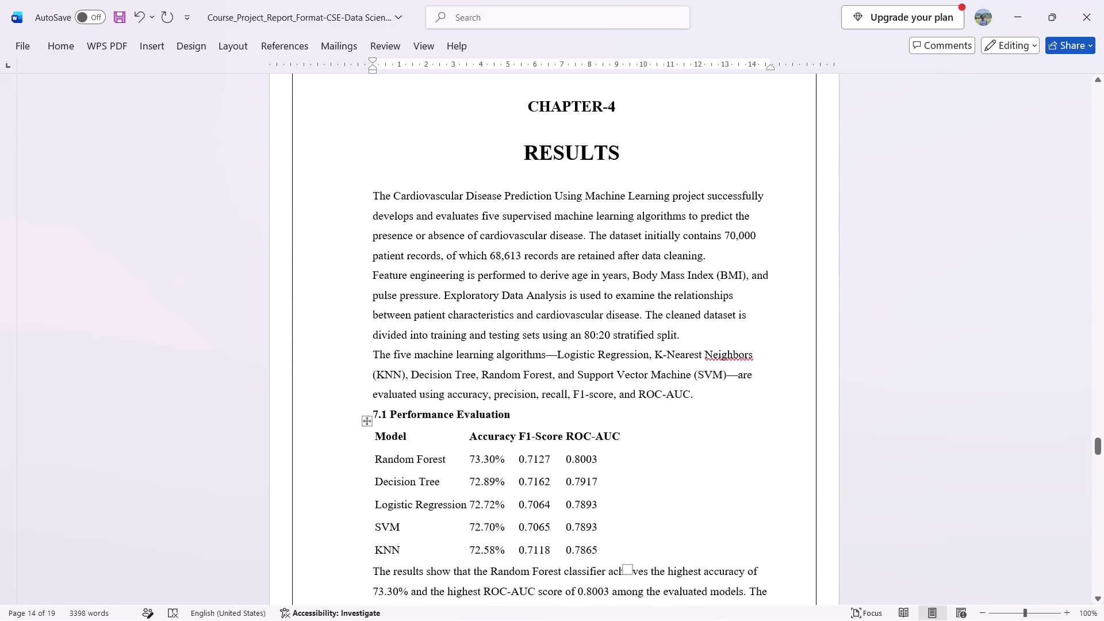
pyautogui.scroll(-3, 600, 451)
pyautogui.scroll(1, 600, 451)
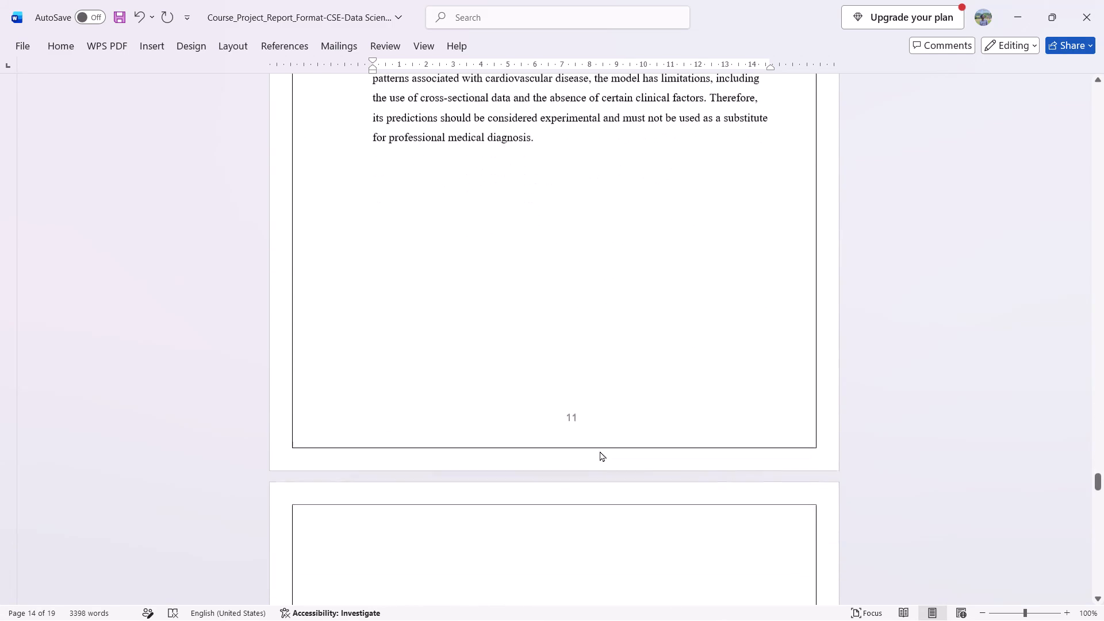
pyautogui.scroll(1, 600, 451)
pyautogui.scroll(-2, 600, 451)
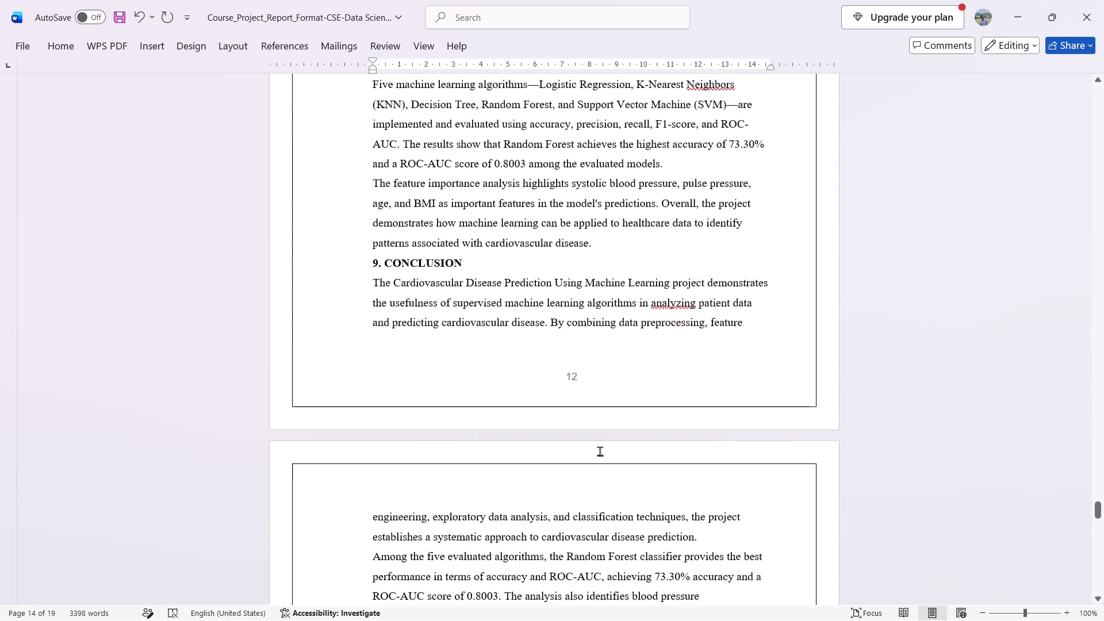
pyautogui.scroll(-9, 600, 451)
pyautogui.scroll(4, 600, 451)
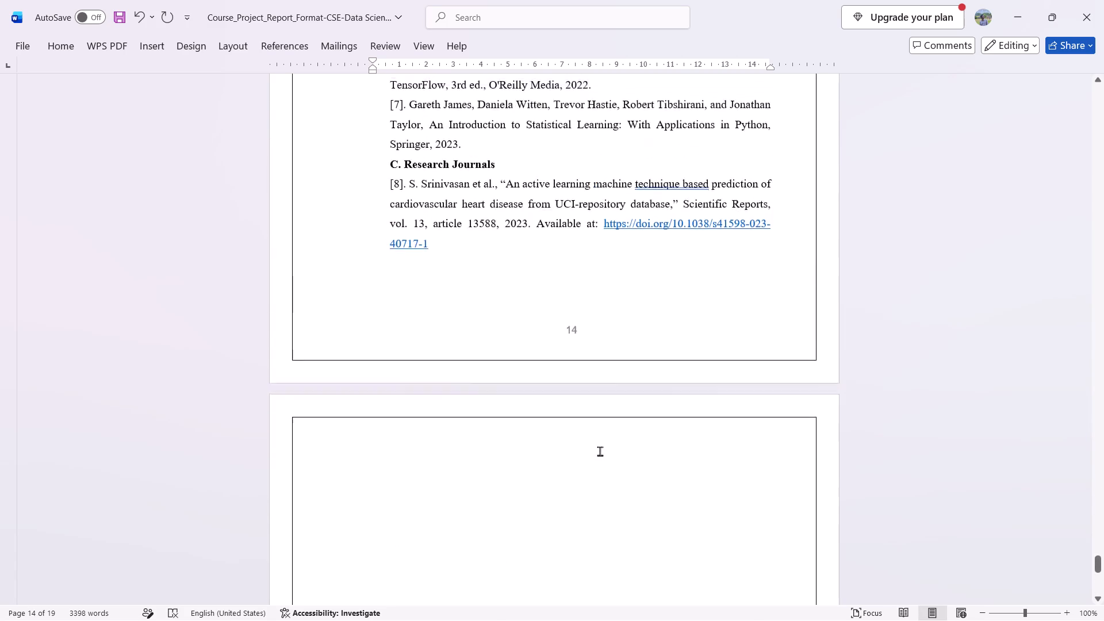
pyautogui.scroll(8, 600, 451)
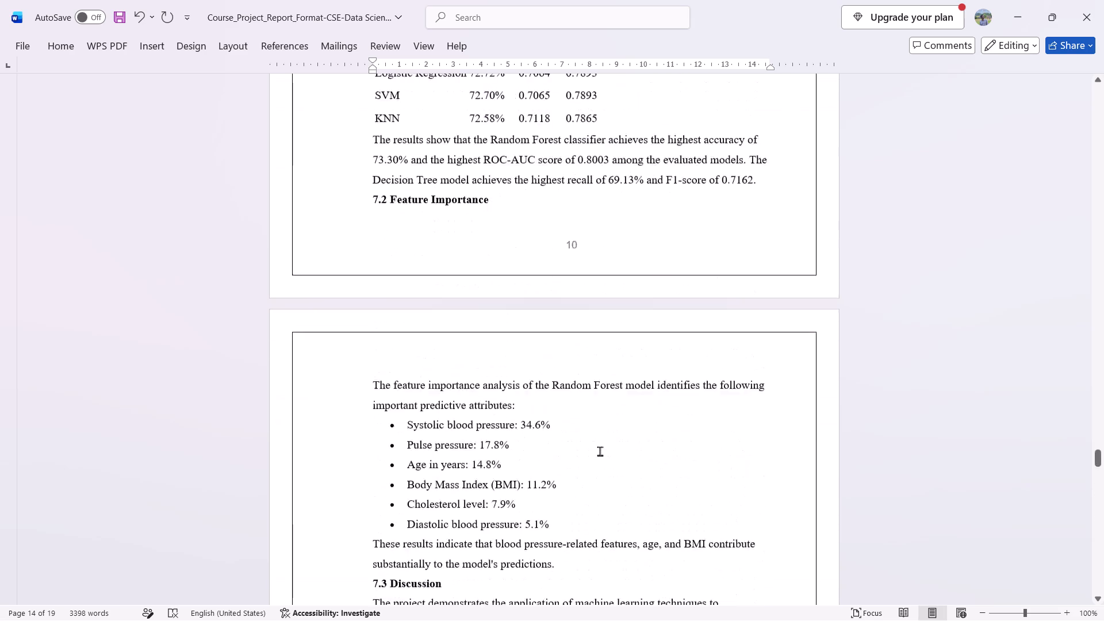
pyautogui.scroll(3, 600, 451)
pyautogui.scroll(-1, 600, 451)
# Copy the heading "4.1 Empirical Model Performance Comparison" and its introductory paragraph from Chapter 4 of the updated report.
pyautogui.hotkey('alt', 'Tab')
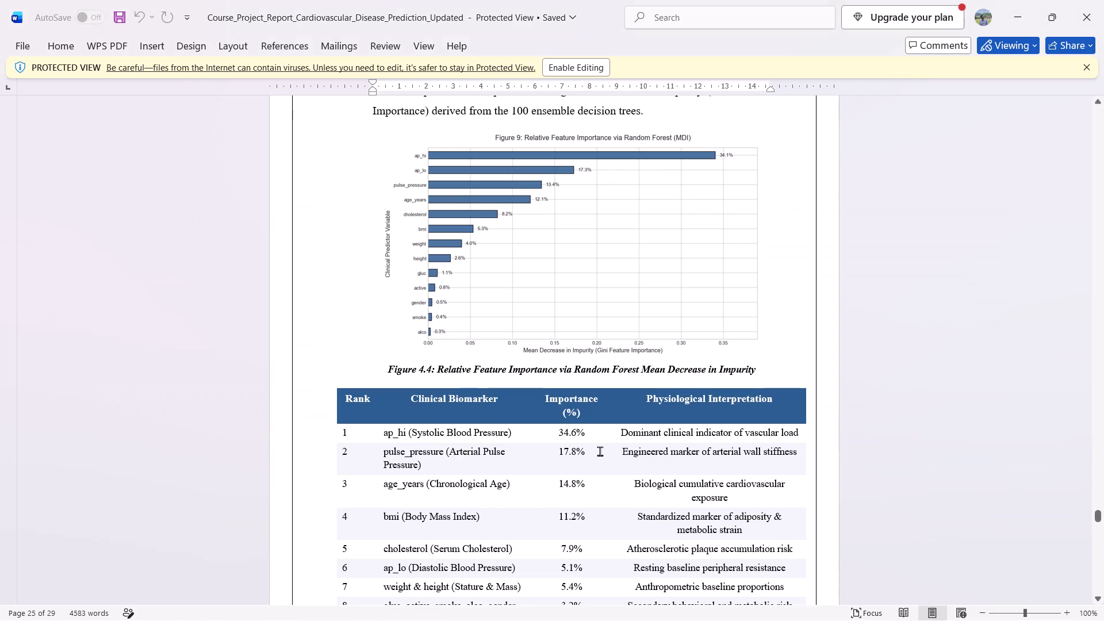
pyautogui.scroll(2, 597, 385)
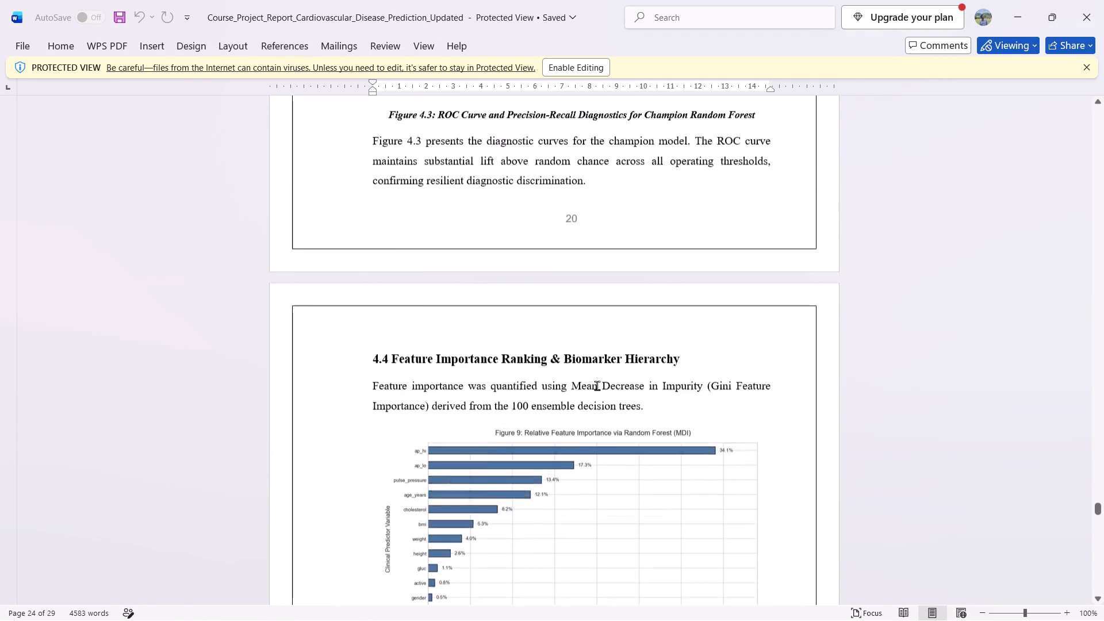
pyautogui.scroll(1, 597, 385)
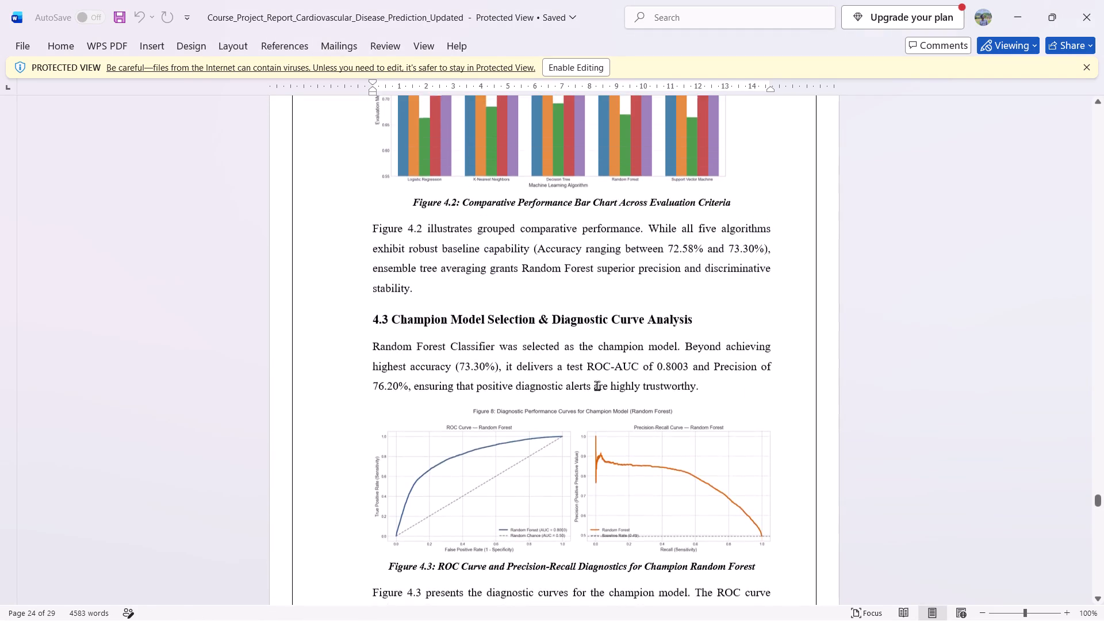
pyautogui.scroll(1, 597, 385)
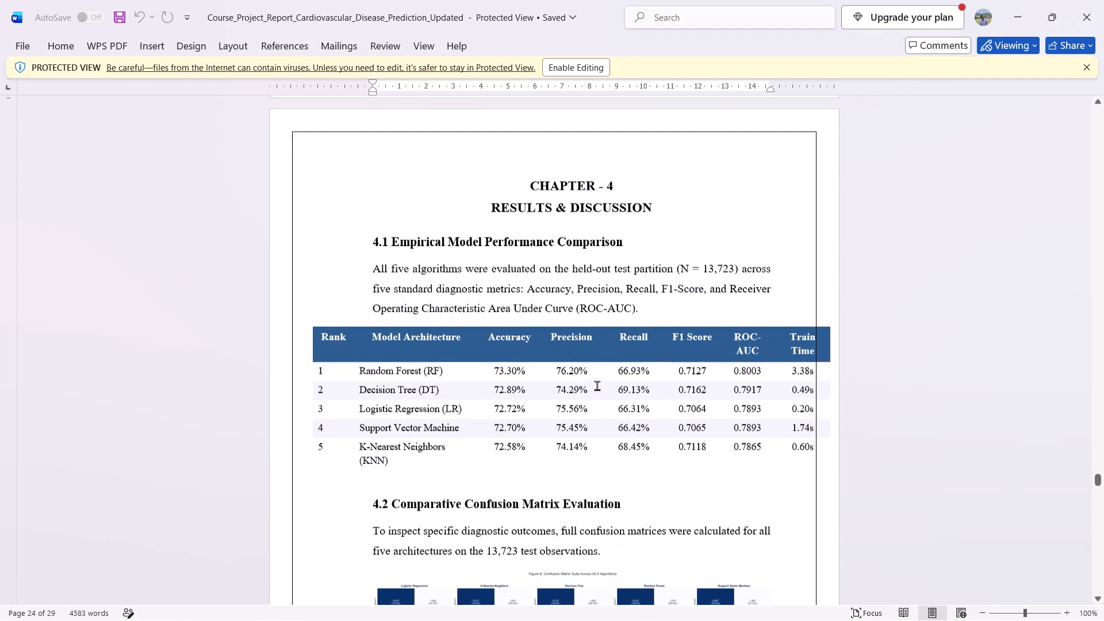
pyautogui.scroll(1, 597, 385)
pyautogui.scroll(-2, 597, 385)
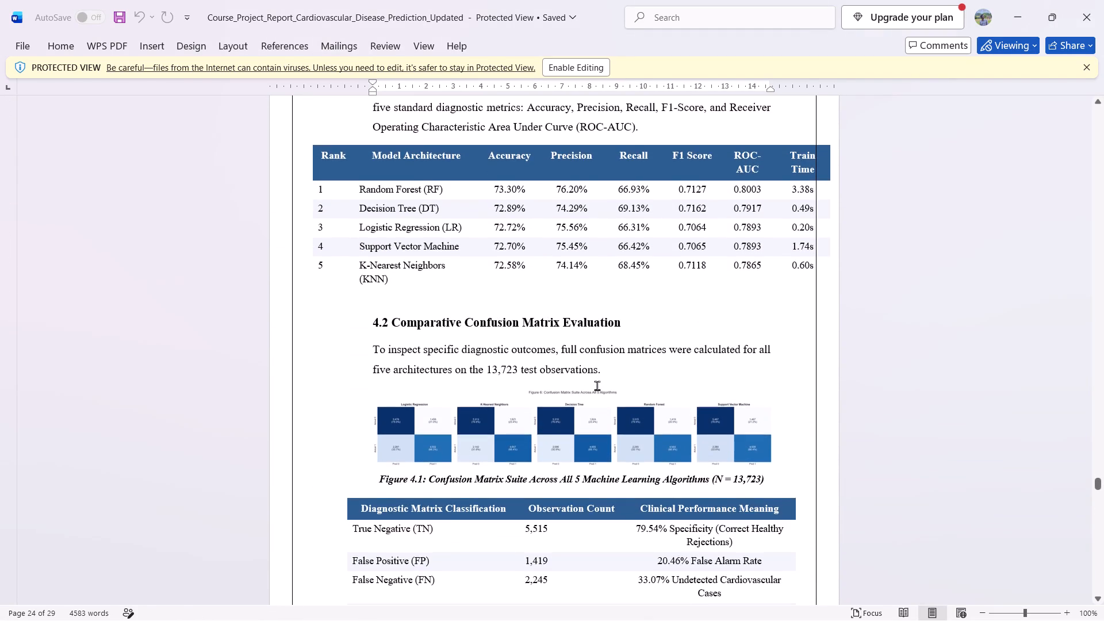
pyautogui.scroll(1, 597, 385)
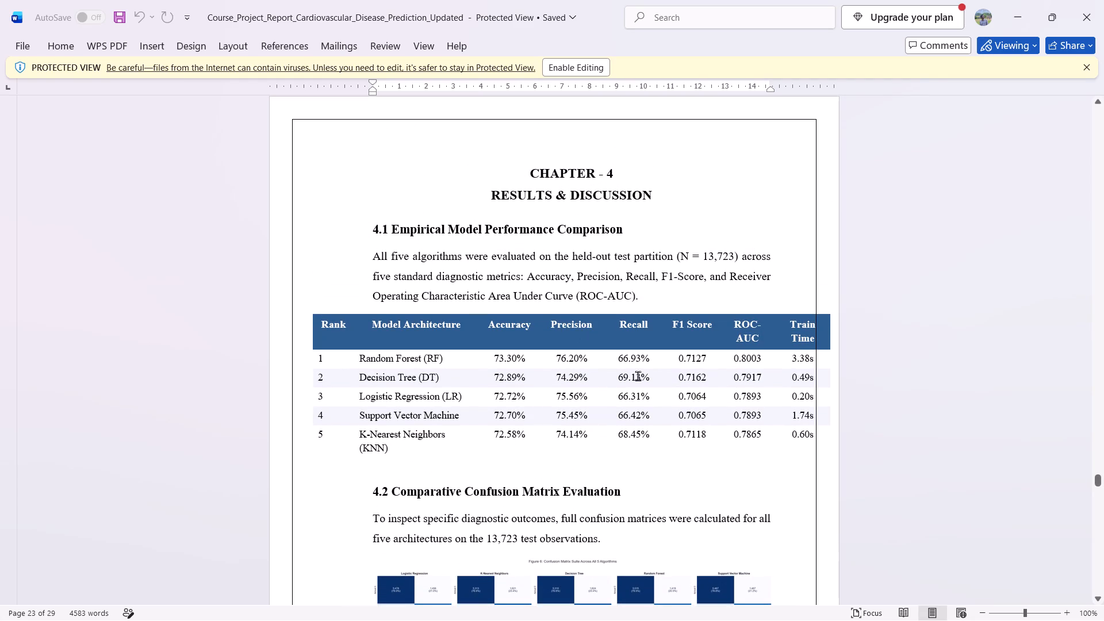
pyautogui.moveTo(574, 382); pyautogui.dragTo(534, 384)
pyautogui.click(534, 384)
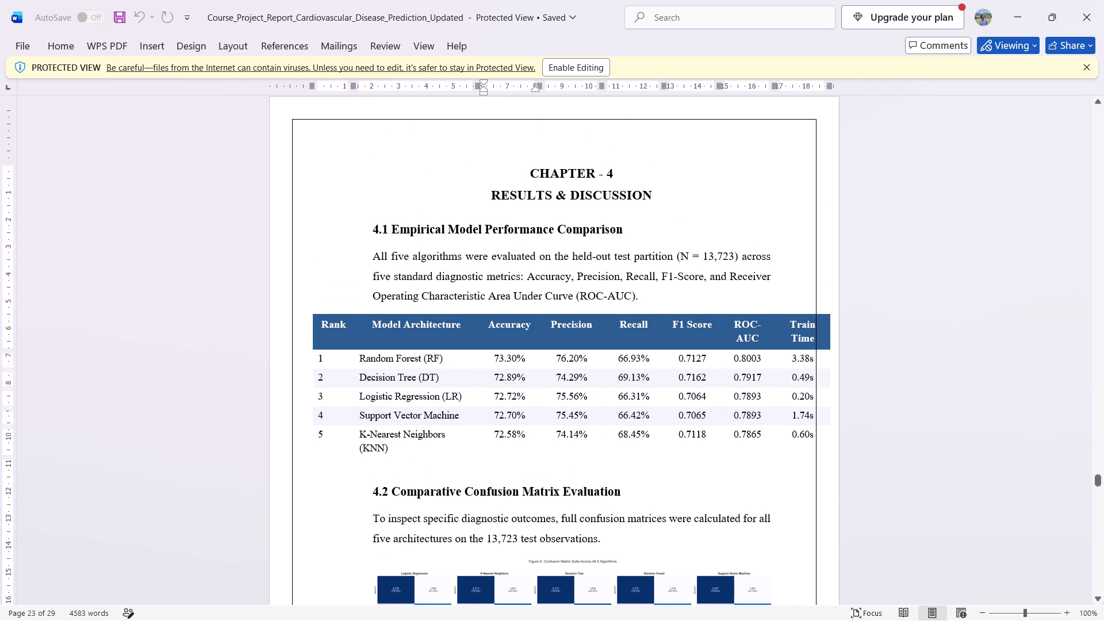
pyautogui.moveTo(377, 223); pyautogui.dragTo(559, 269)
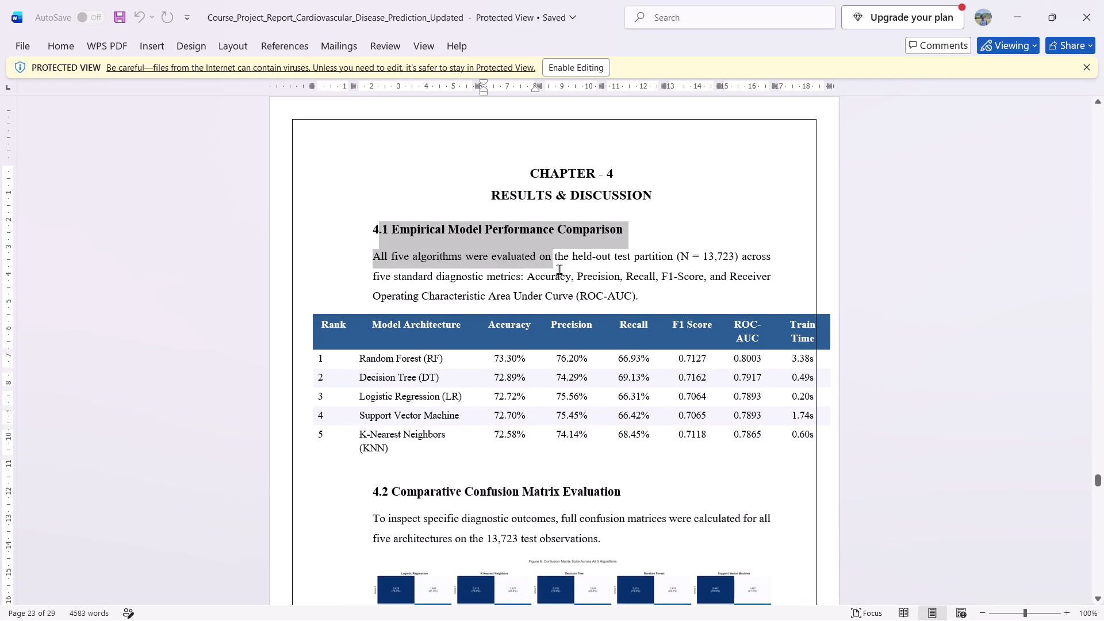
pyautogui.moveTo(559, 269); pyautogui.dragTo(657, 298)
pyautogui.click(657, 298)
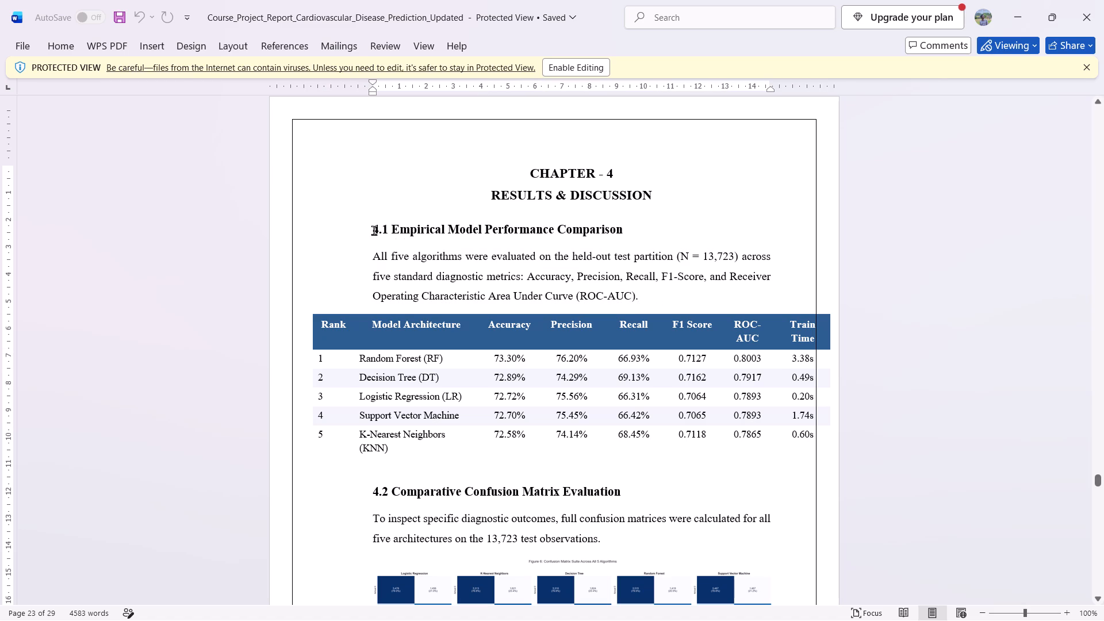
pyautogui.moveTo(373, 229); pyautogui.dragTo(642, 298)
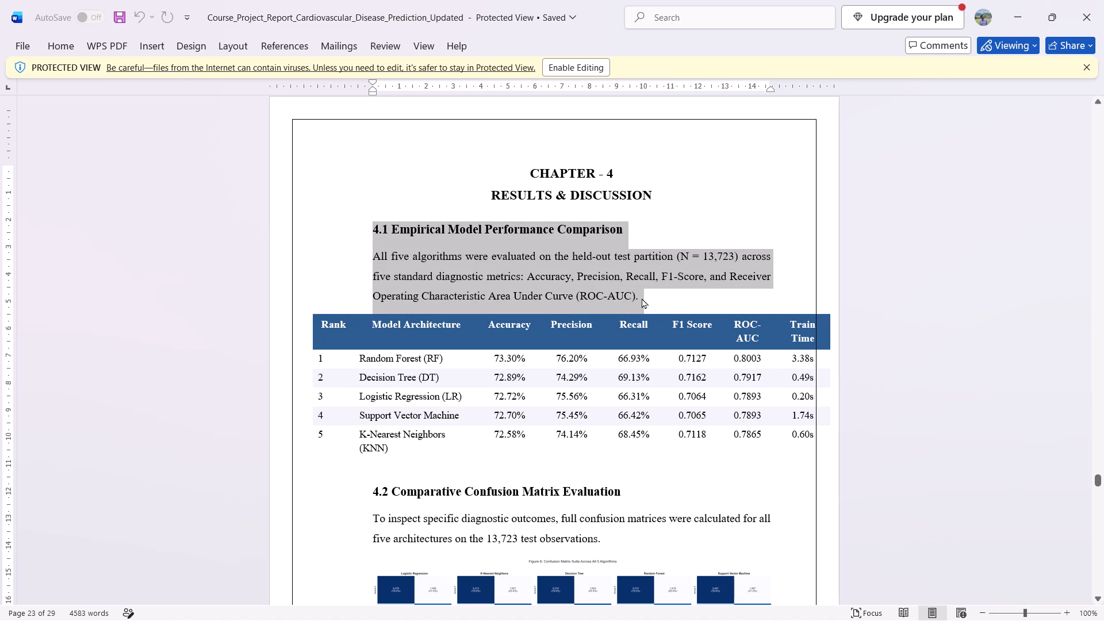
pyautogui.hotkey('ctrl', 'c')
# In the course project report, remove the blank space above CHAPTER-4 and start the heading at the top of the RESULTS page.
pyautogui.hotkey('alt', 'Tab')
pyautogui.scroll(-2, 575, 306)
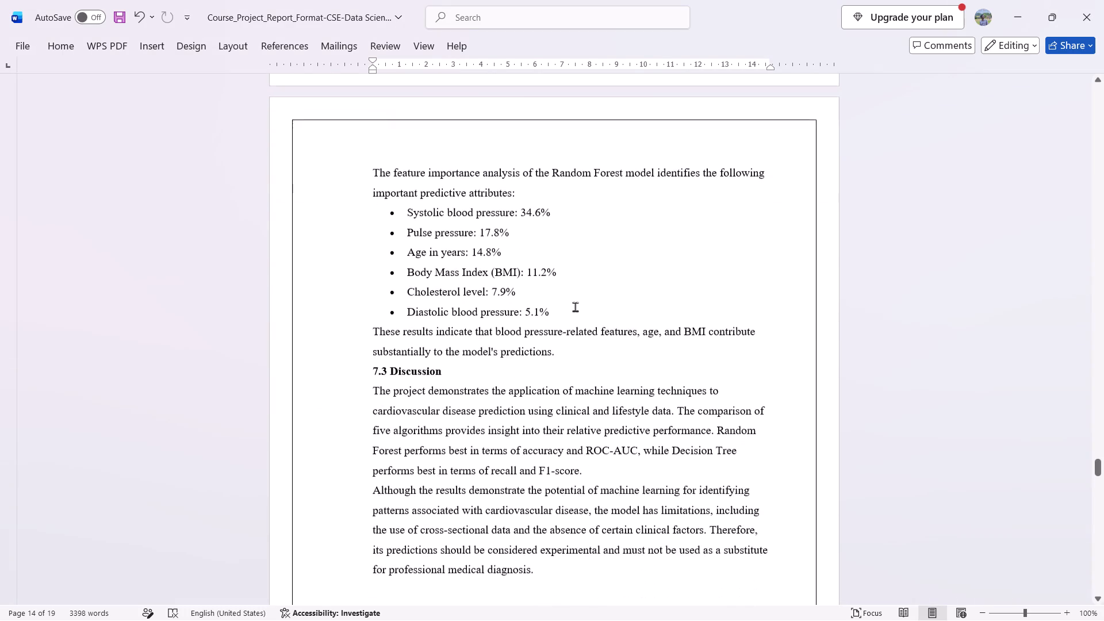
pyautogui.scroll(-1, 575, 306)
pyautogui.scroll(2, 575, 306)
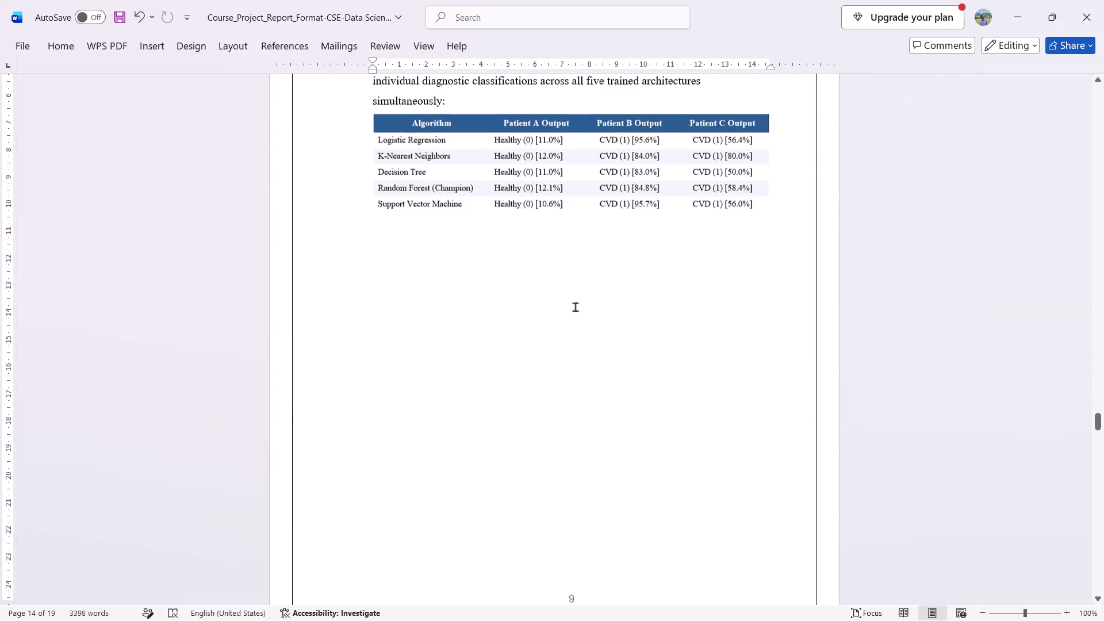
pyautogui.scroll(1, 575, 306)
pyautogui.scroll(-1, 575, 306)
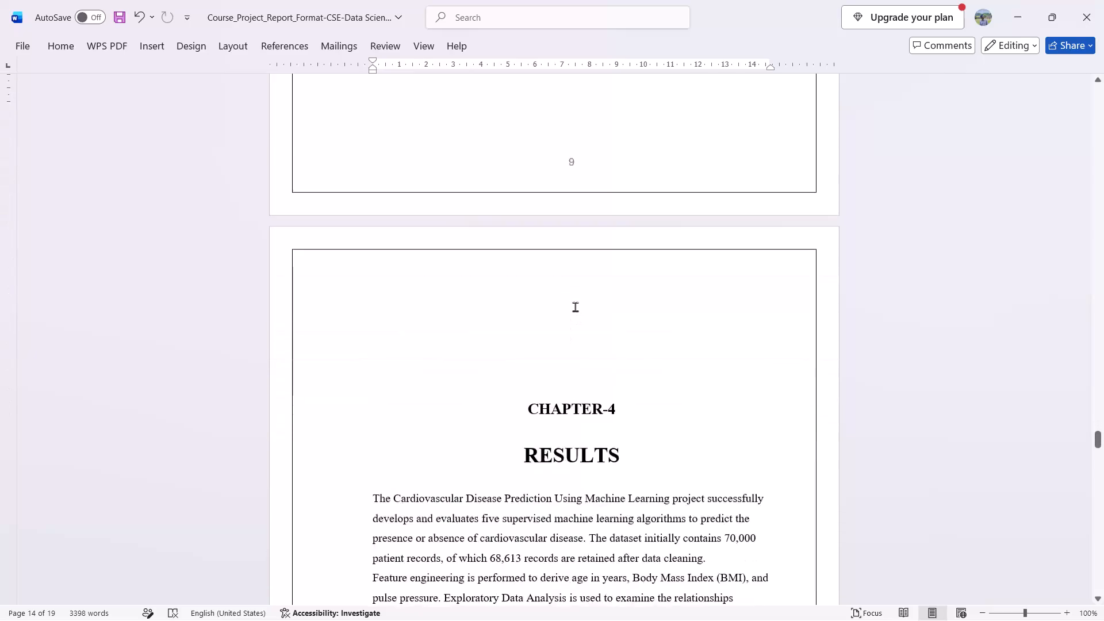
pyautogui.scroll(-1, 575, 306)
pyautogui.click(526, 259)
pyautogui.press('BackSpace')
pyautogui.press('BackSpace')
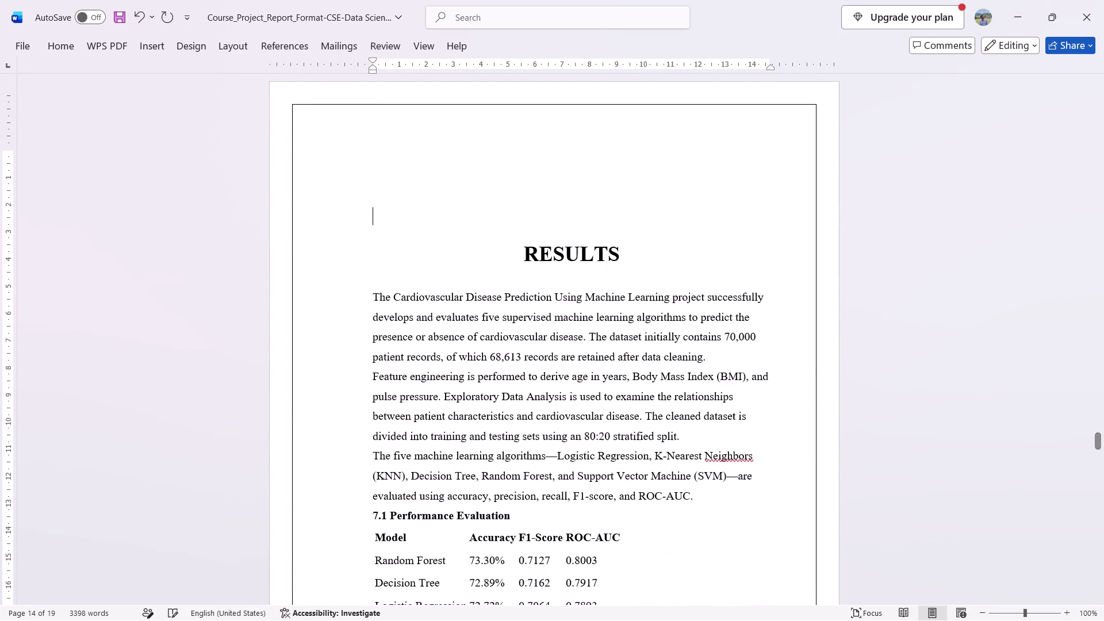
pyautogui.press('BackSpace')
pyautogui.click(526, 259)
pyautogui.press('Return')
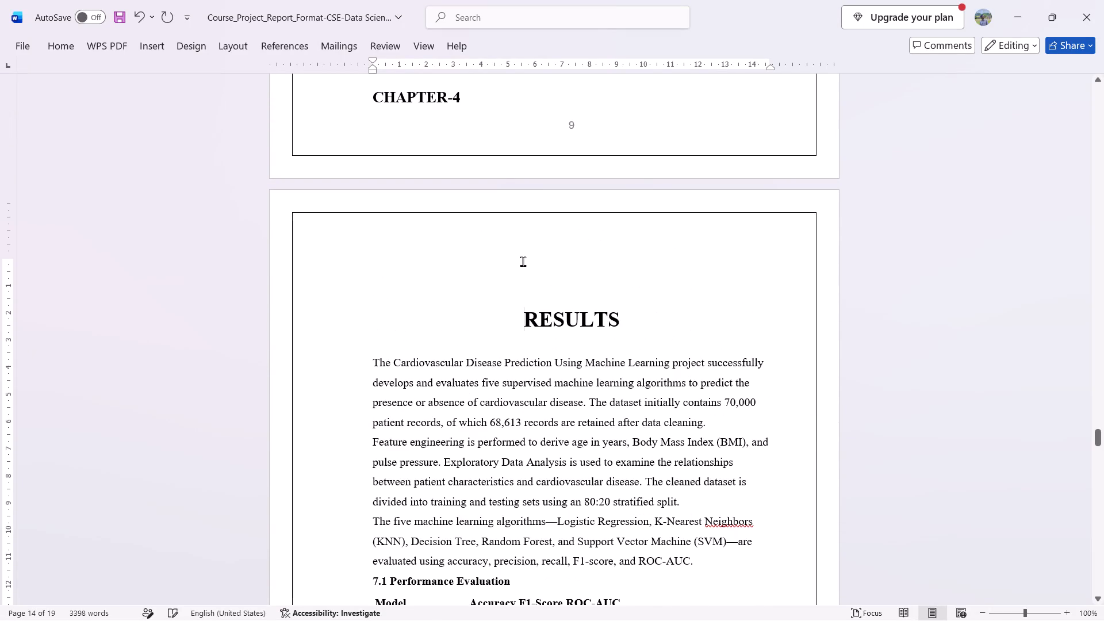
pyautogui.press('BackSpace')
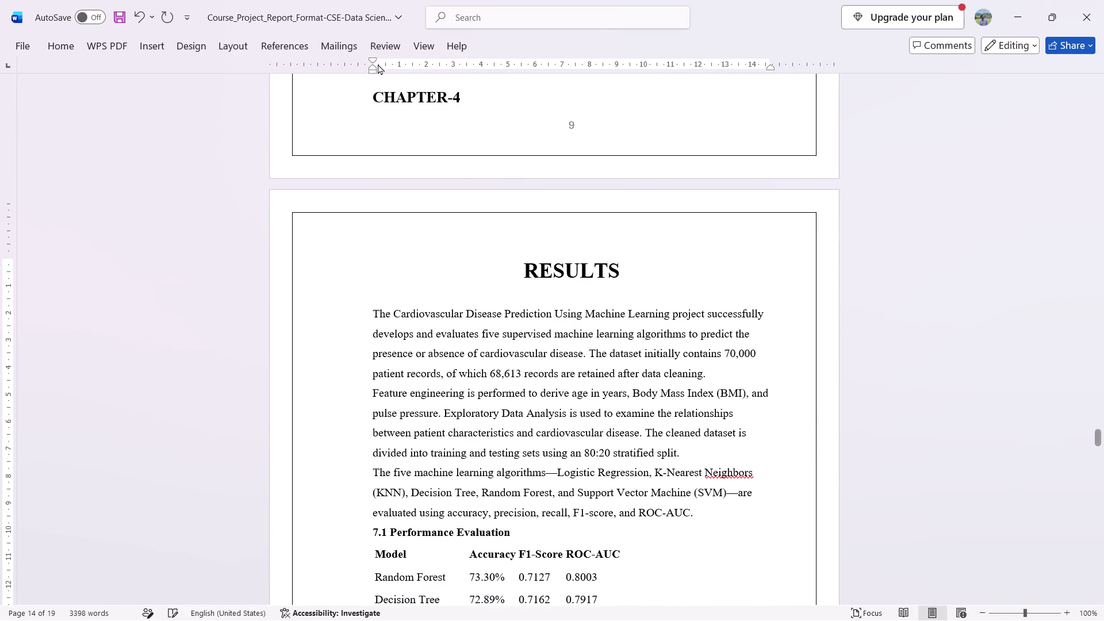
pyautogui.click(369, 105)
pyautogui.press('Return')
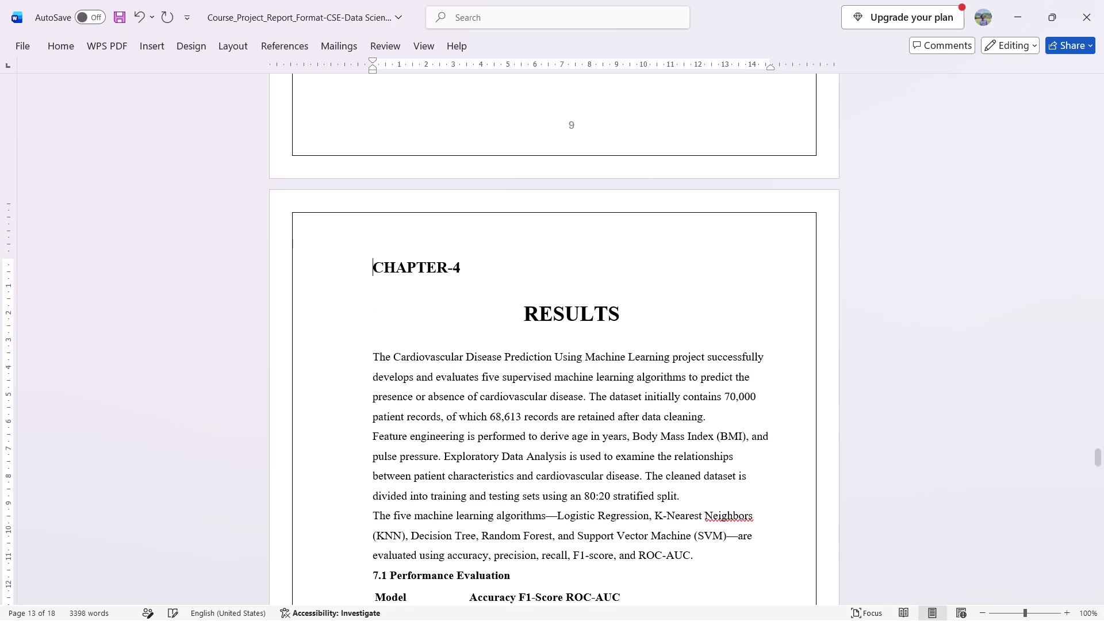
# Center the CHAPTER-4 heading above RESULTS.
pyautogui.moveTo(375, 266); pyautogui.dragTo(490, 267)
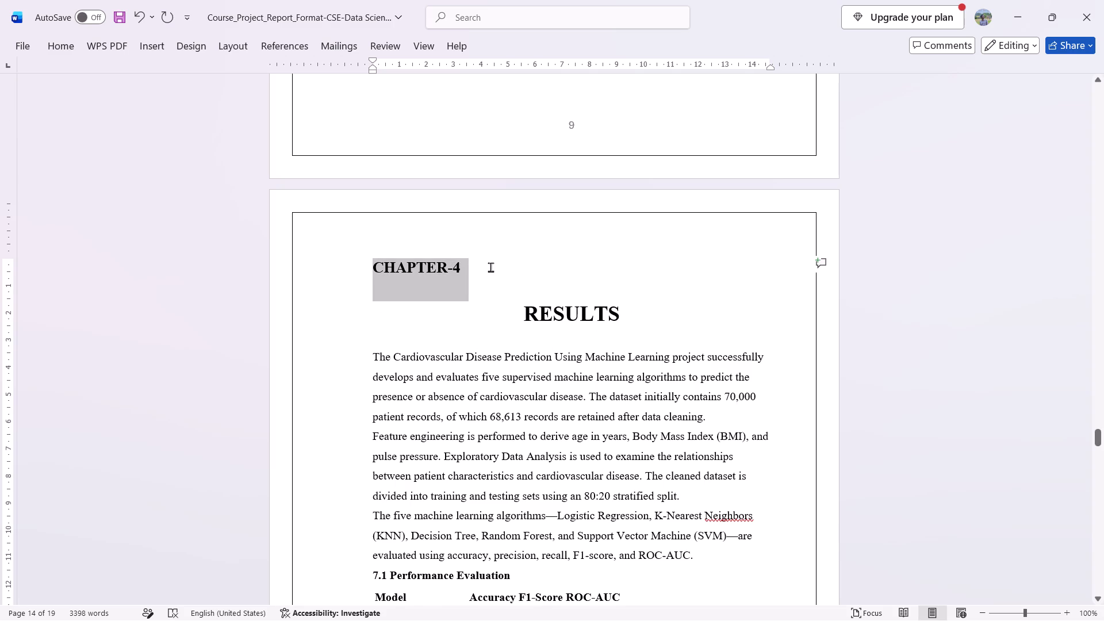
pyautogui.moveTo(490, 267); pyautogui.dragTo(491, 269)
pyautogui.click(57, 45)
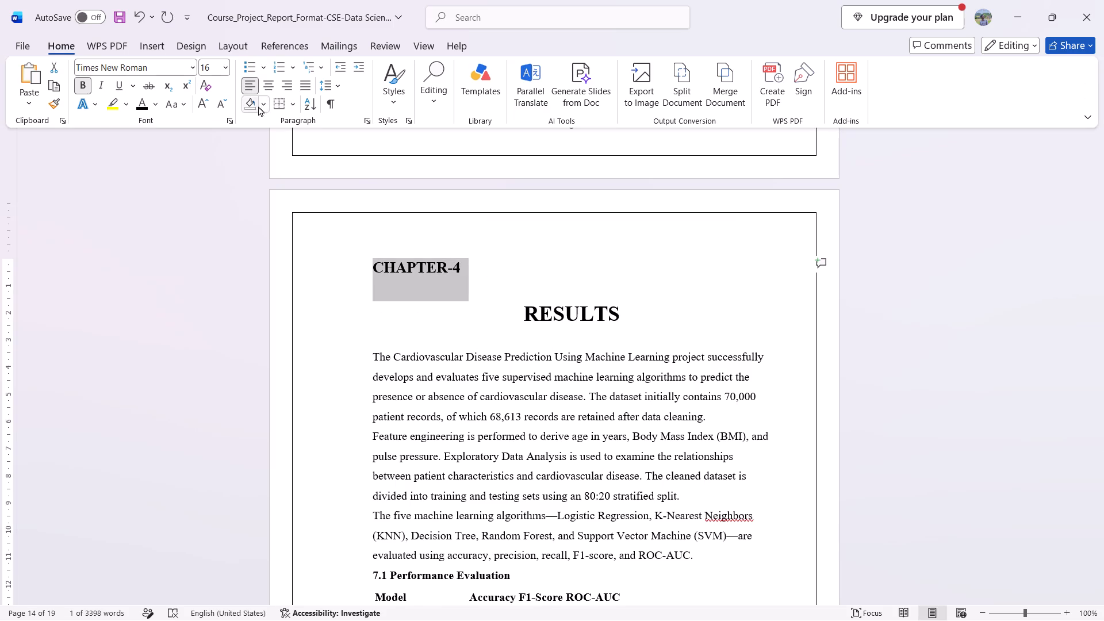
pyautogui.click(264, 89)
# Add a new line below the RESULTS title and paste the copied section 4.1 heading and paragraph there.
pyautogui.scroll(-1, 555, 370)
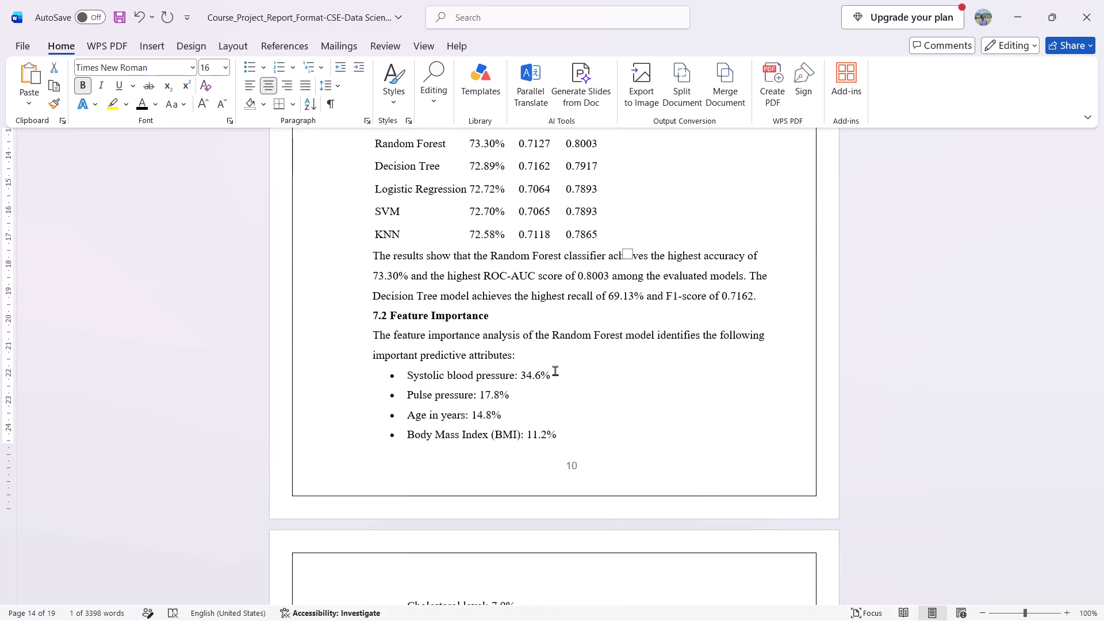
pyautogui.scroll(1, 555, 370)
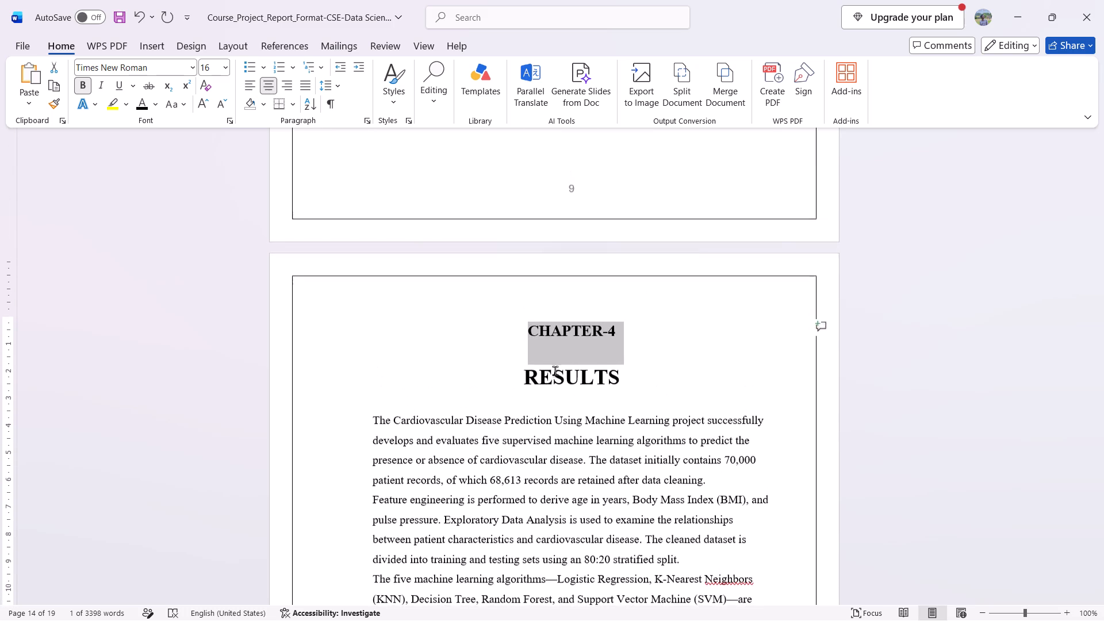
pyautogui.scroll(-1, 555, 370)
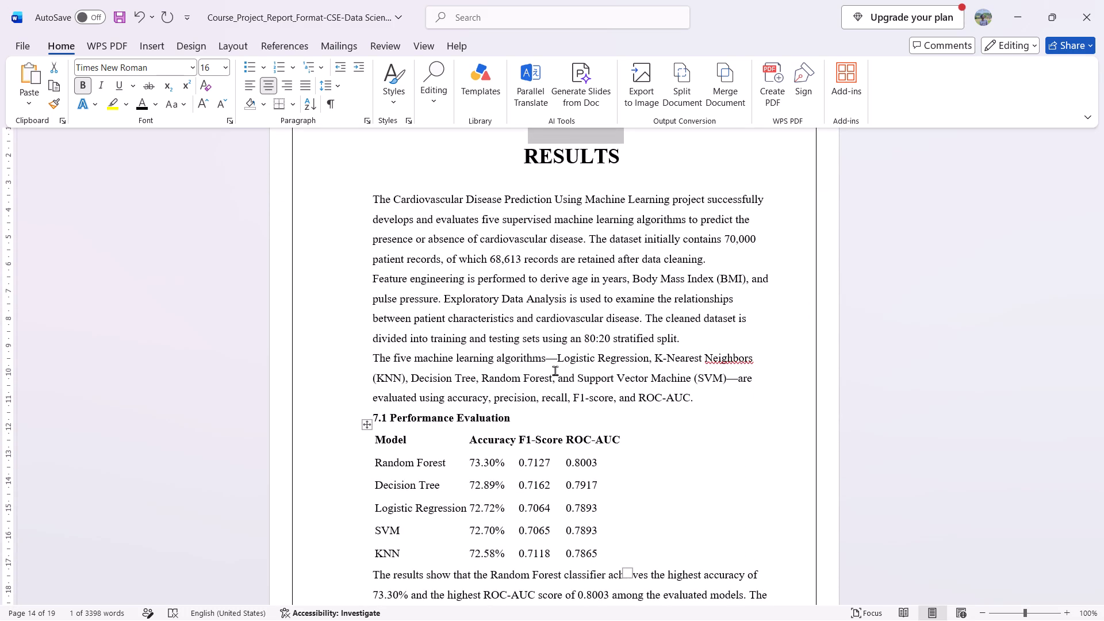
pyautogui.scroll(1, 555, 370)
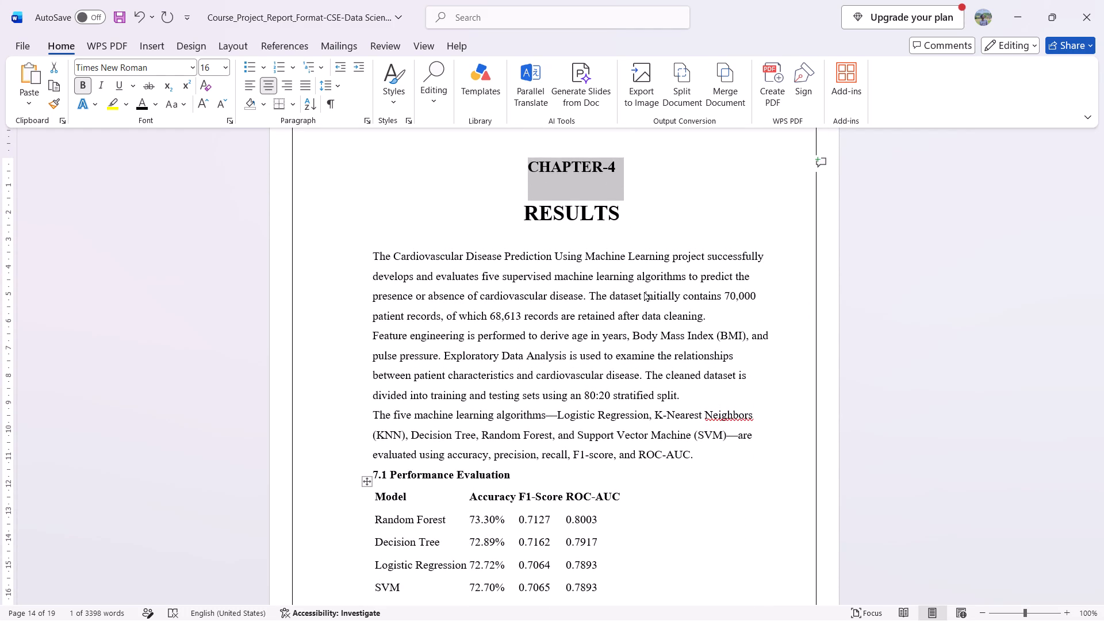
pyautogui.click(646, 207)
pyautogui.click(638, 211)
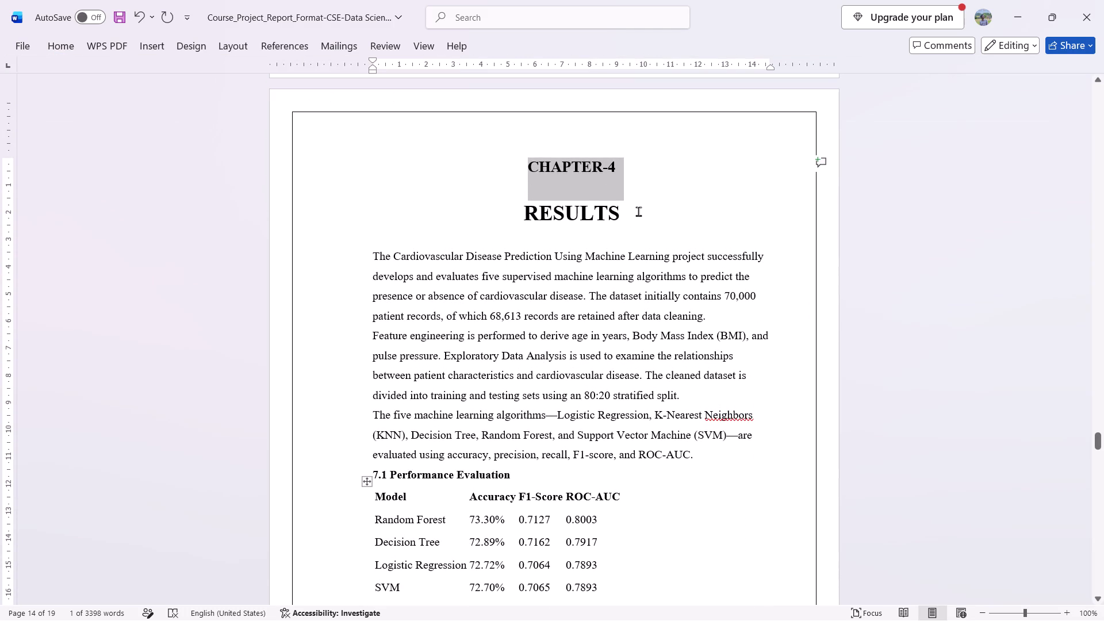
pyautogui.press('Return')
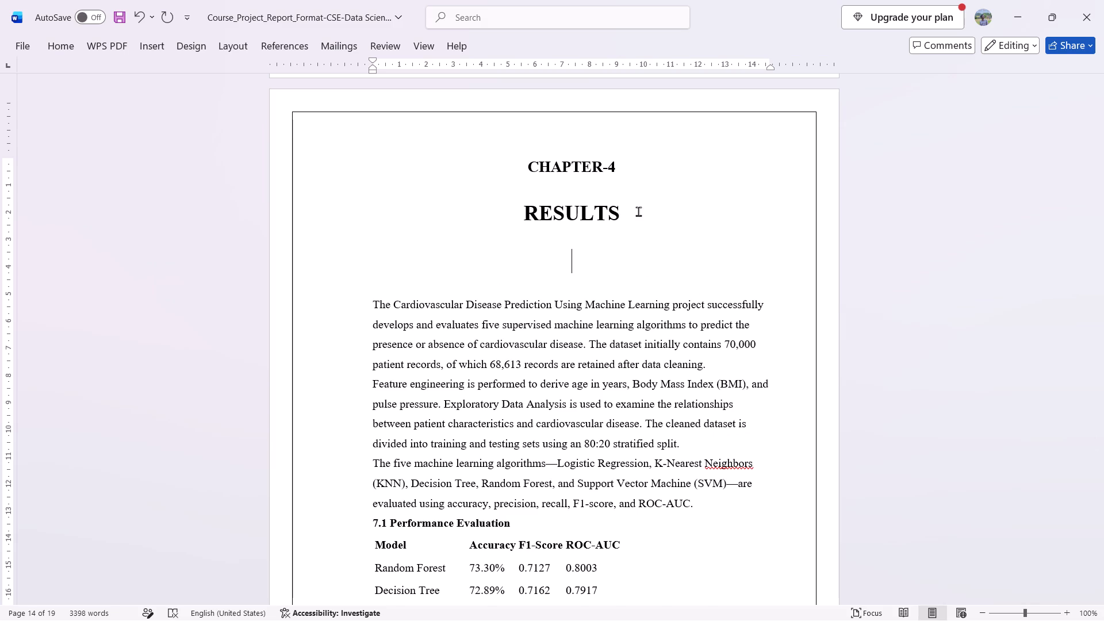
pyautogui.keyDown('ctrl'); pyautogui.click(638, 211); pyautogui.keyUp('ctrl')
pyautogui.hotkey('ctrl', 'v')
# Set the font size of the whole pasted section 4.1 text, heading and paragraph, to 12.
pyautogui.moveTo(415, 259); pyautogui.dragTo(490, 388)
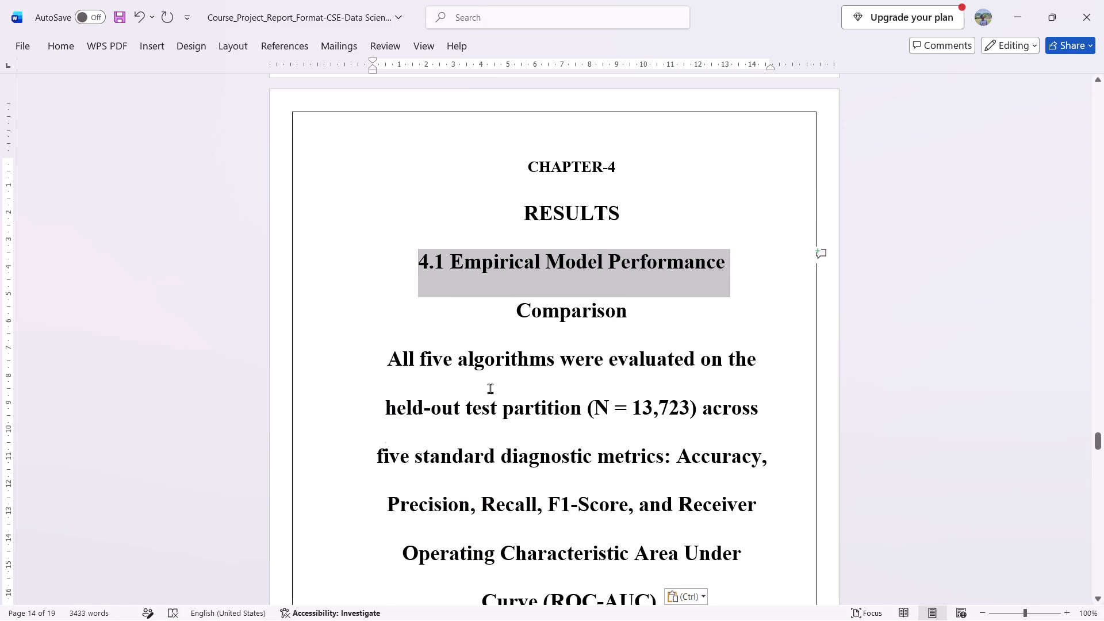
pyautogui.moveTo(490, 388); pyautogui.dragTo(644, 346)
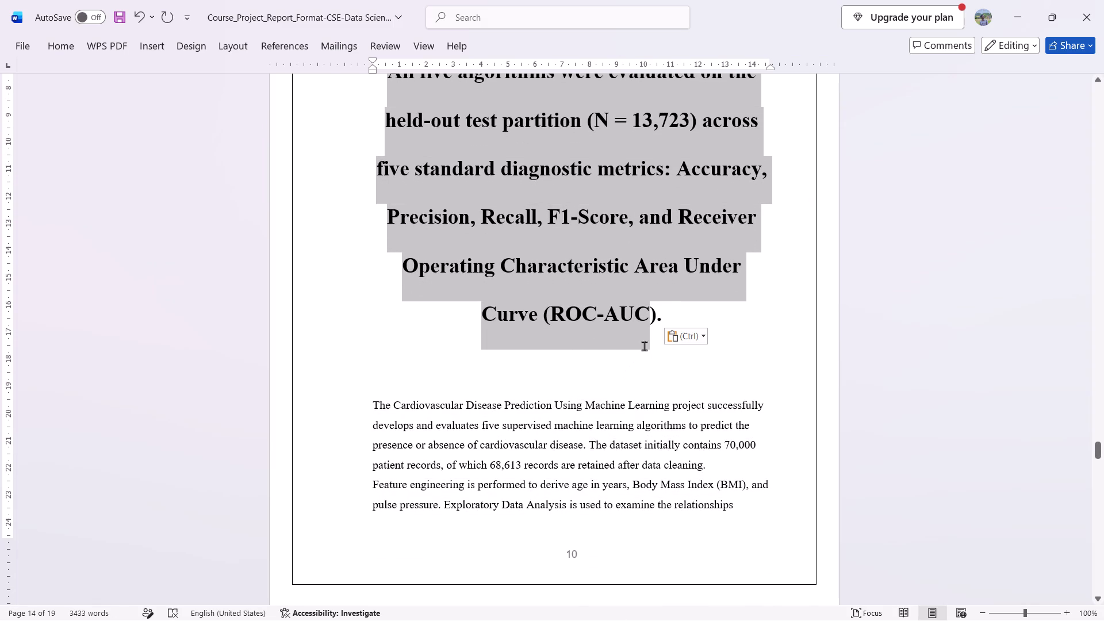
pyautogui.moveTo(644, 346); pyautogui.dragTo(668, 327)
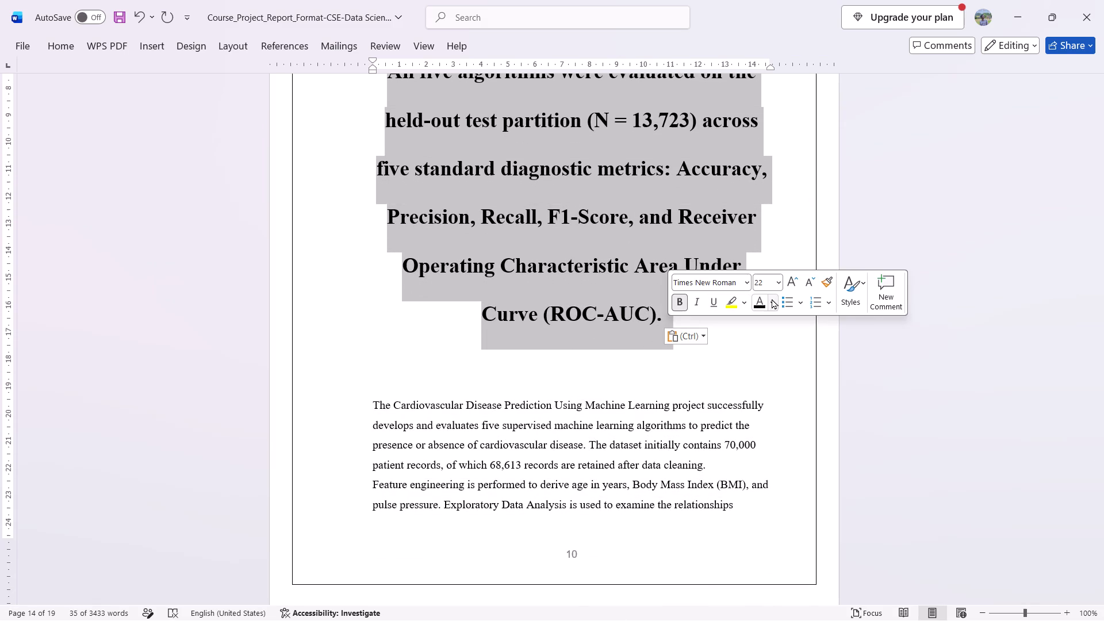
pyautogui.click(778, 283)
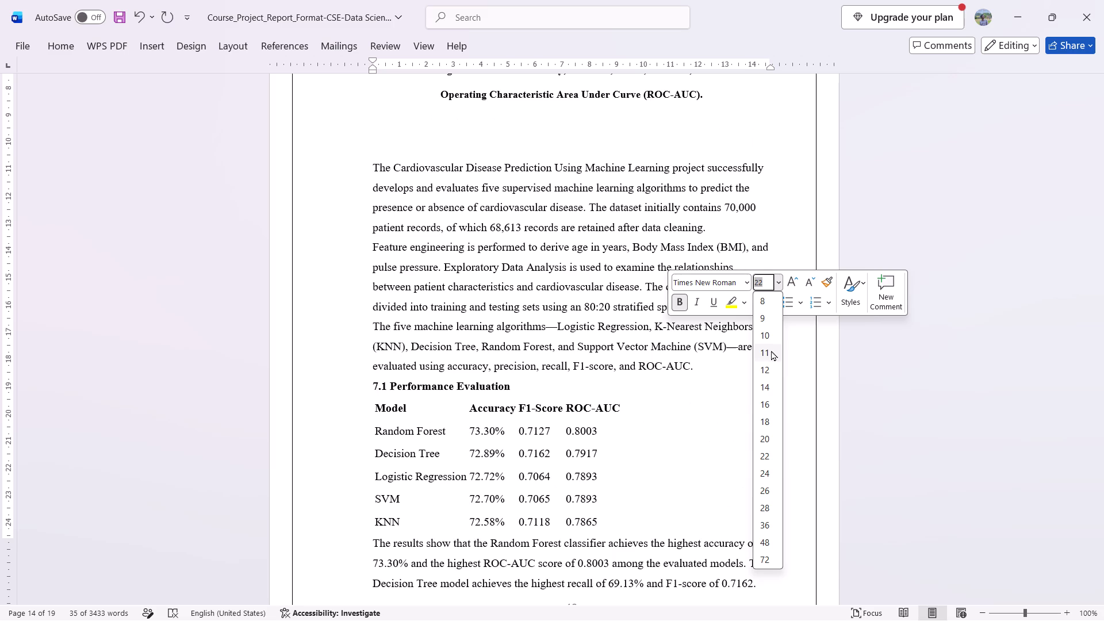
pyautogui.click(770, 366)
pyautogui.scroll(1, 595, 264)
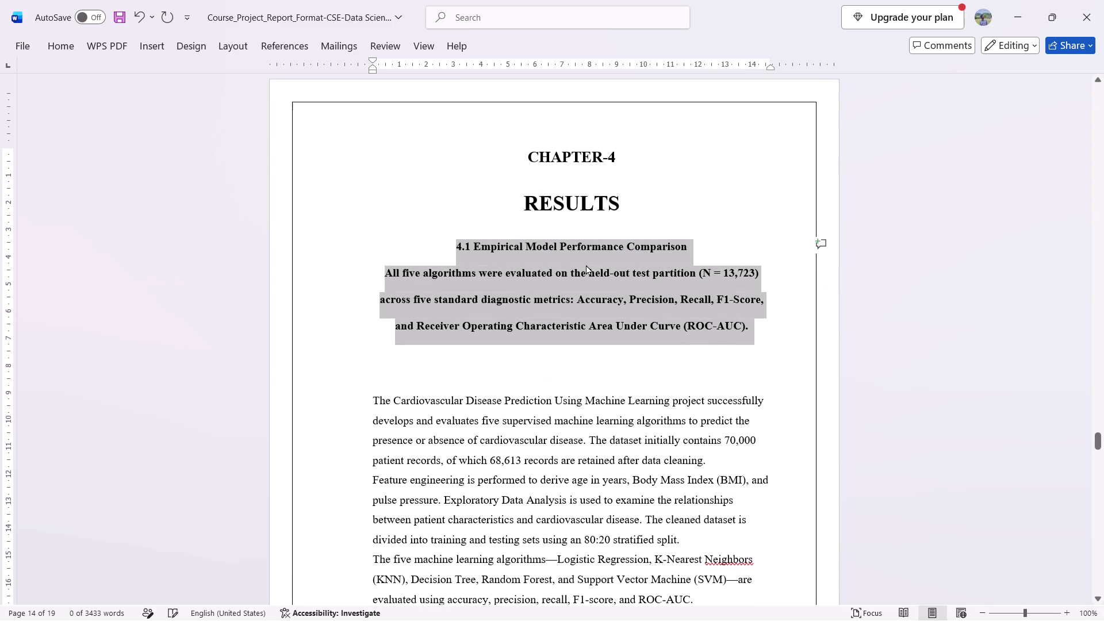
# Left-align the pasted section 4.1 heading and paragraph, set their line spacing to 1.5, and remove the bold.
pyautogui.moveTo(52, 28); pyautogui.dragTo(55, 37)
pyautogui.click(55, 37)
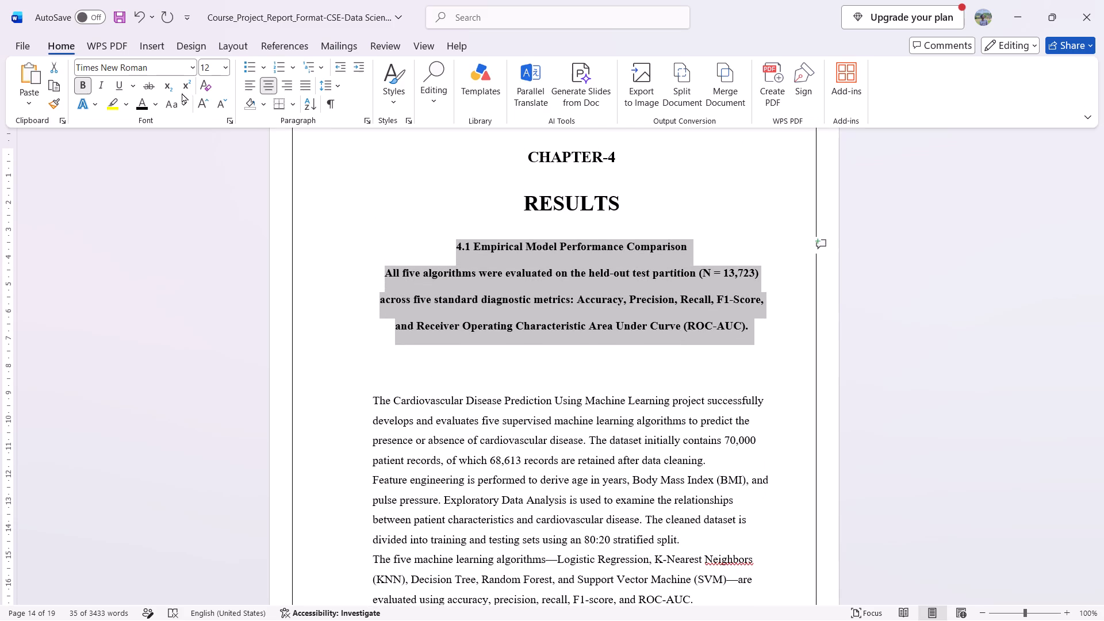
pyautogui.click(252, 87)
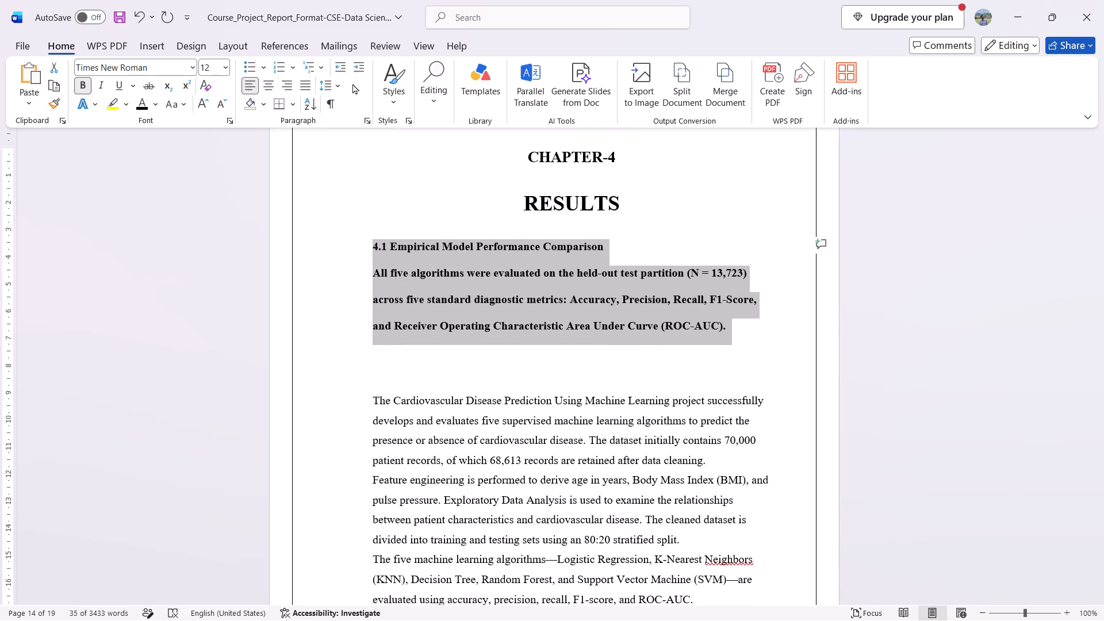
pyautogui.click(340, 85)
pyautogui.click(365, 139)
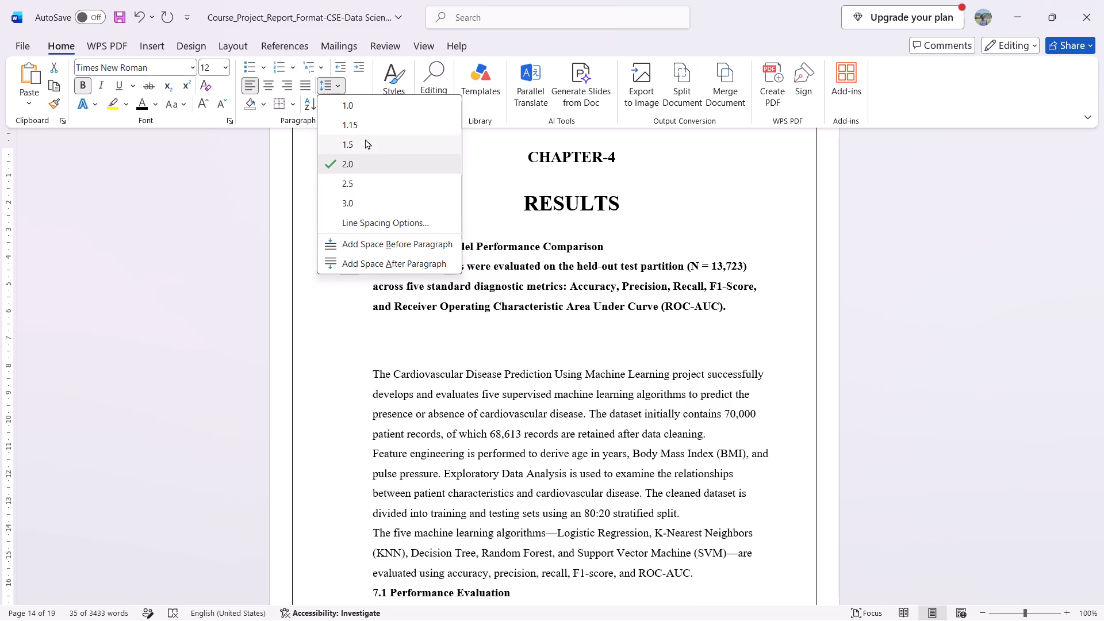
pyautogui.click(79, 86)
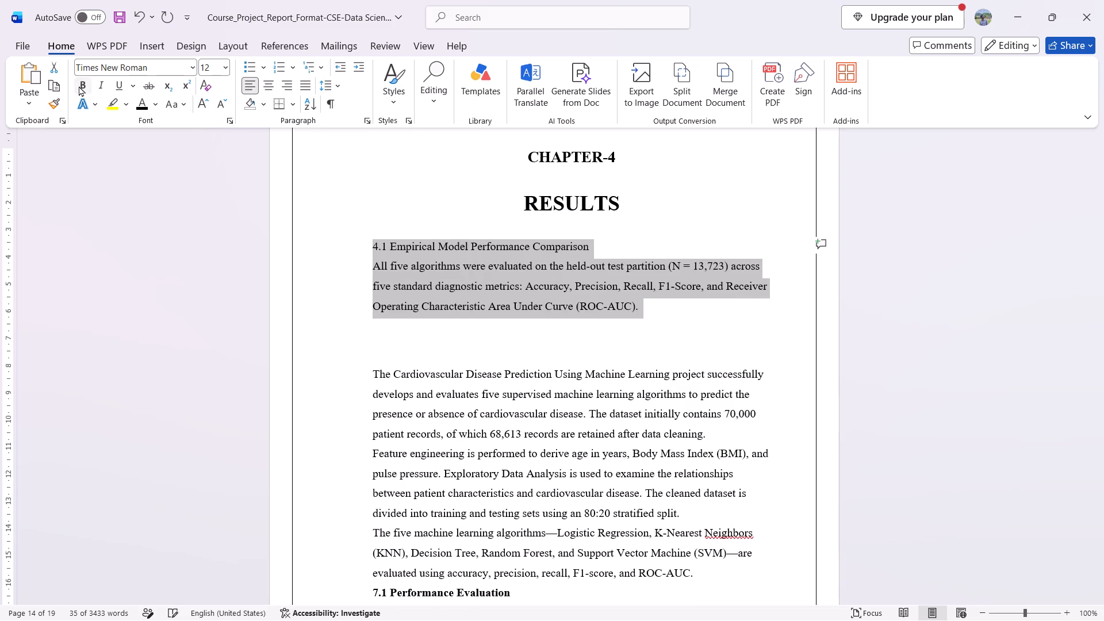
# Make only the heading "4.1 Empirical Model Performance Comparison" bold.
pyautogui.click(526, 229)
pyautogui.click(606, 243)
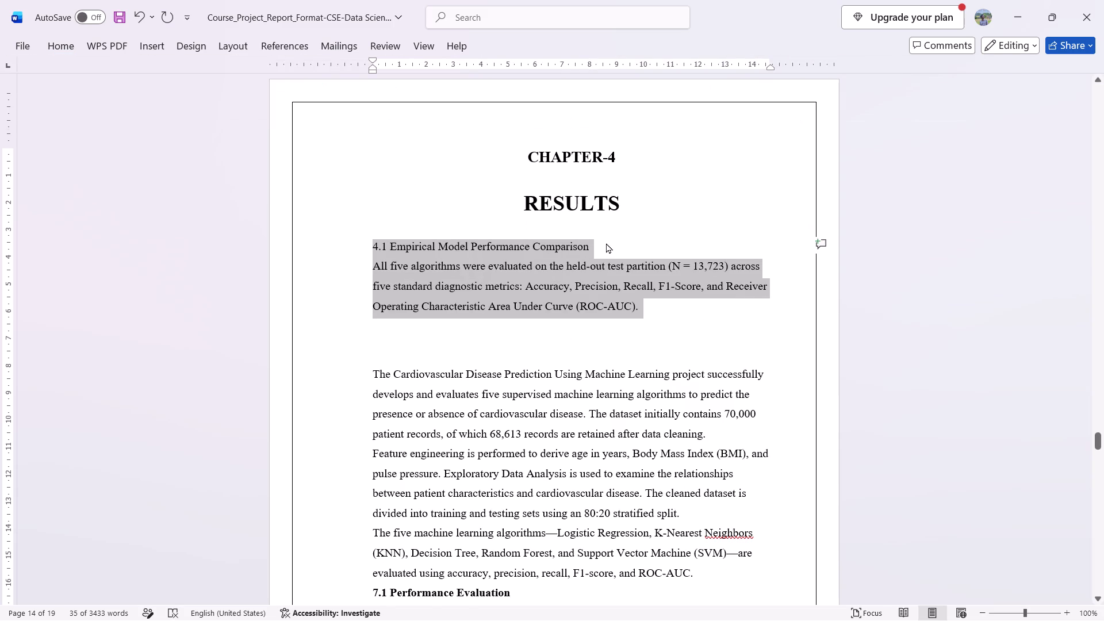
pyautogui.moveTo(597, 244); pyautogui.dragTo(371, 247)
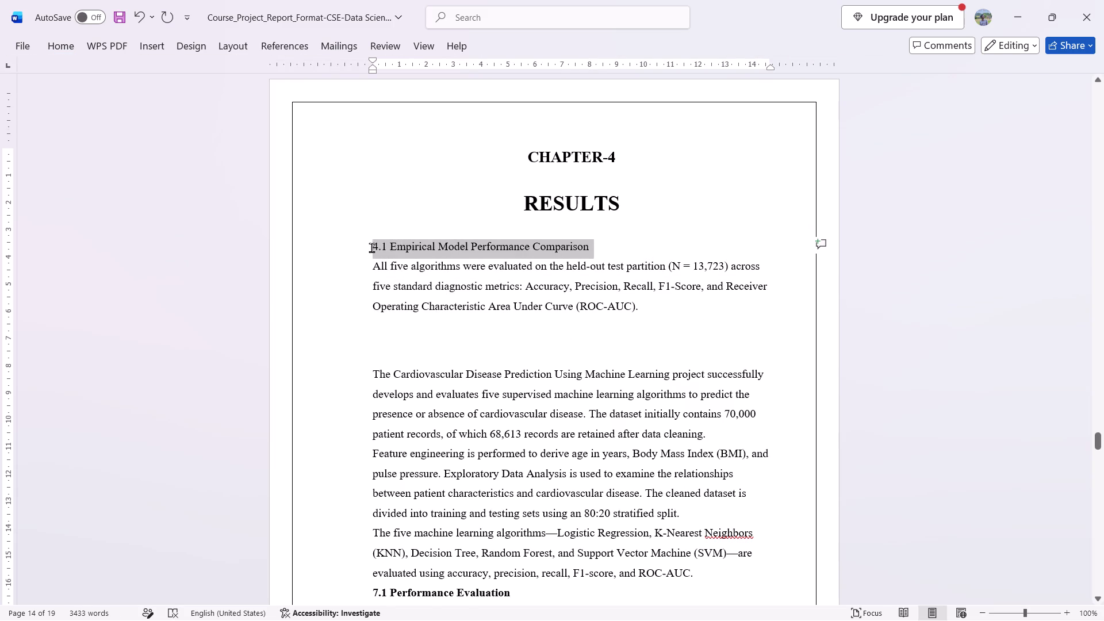
pyautogui.moveTo(371, 247); pyautogui.dragTo(371, 247)
pyautogui.click(382, 218)
# Capture the model performance table as a screenshot from the updated report and paste it on a new line below the section 4.1 paragraph.
pyautogui.hotkey('alt', 'Tab')
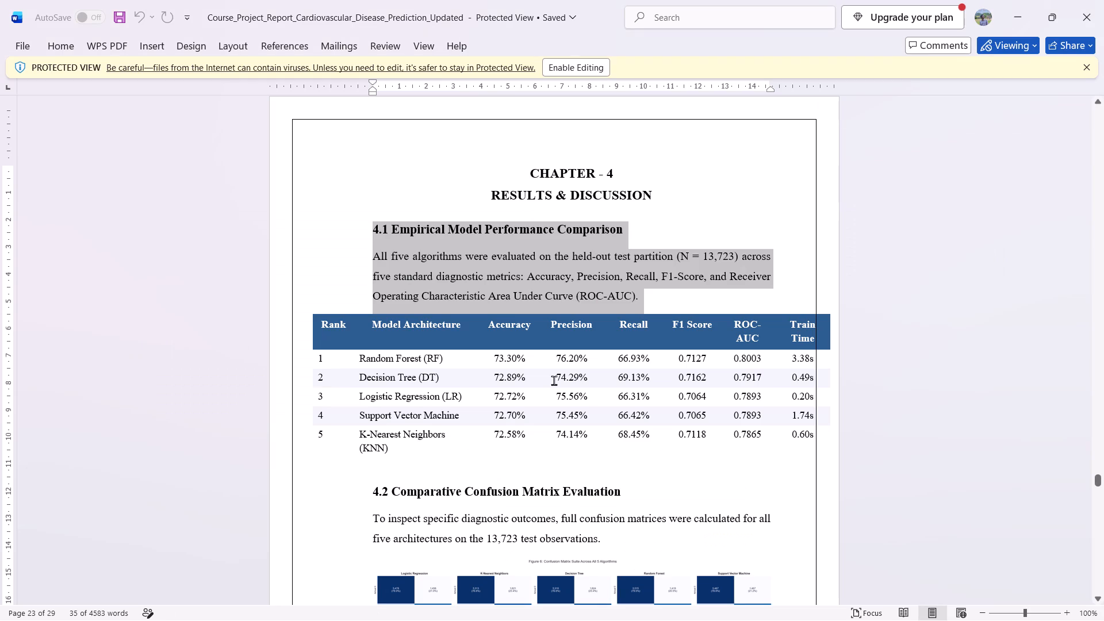
pyautogui.click(631, 379)
pyautogui.press('Print')
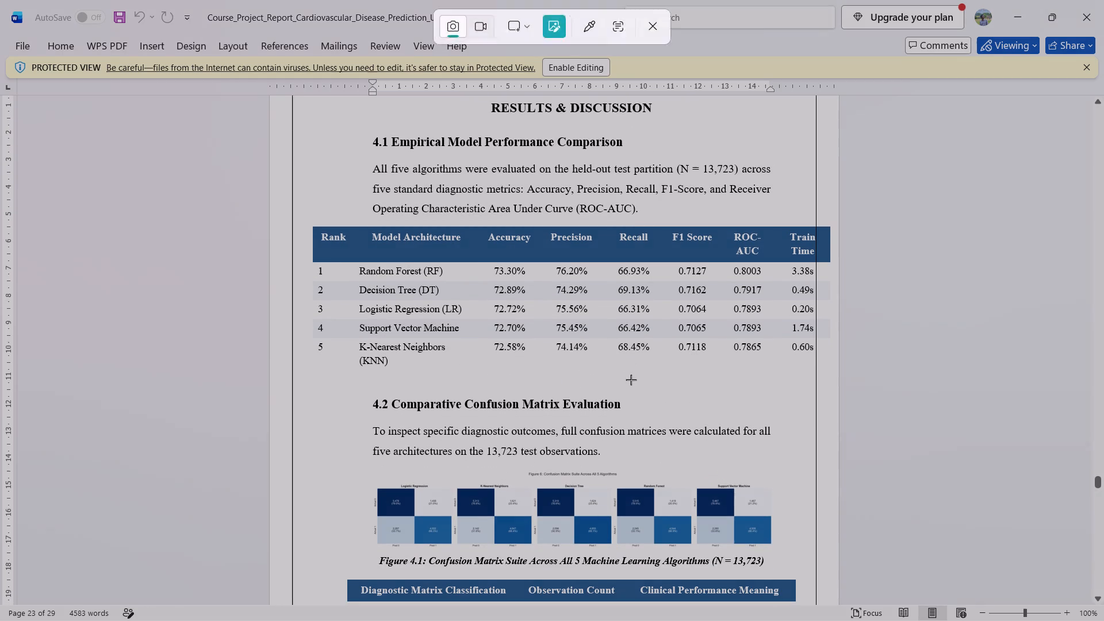
pyautogui.moveTo(311, 226); pyautogui.dragTo(592, 353)
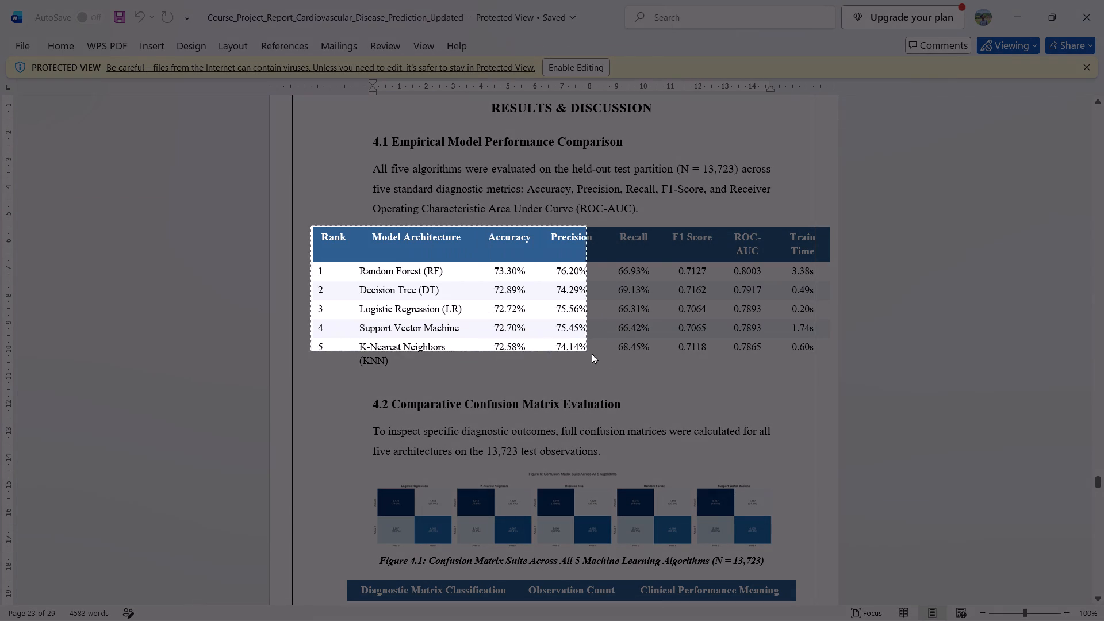
pyautogui.moveTo(592, 353); pyautogui.dragTo(815, 370)
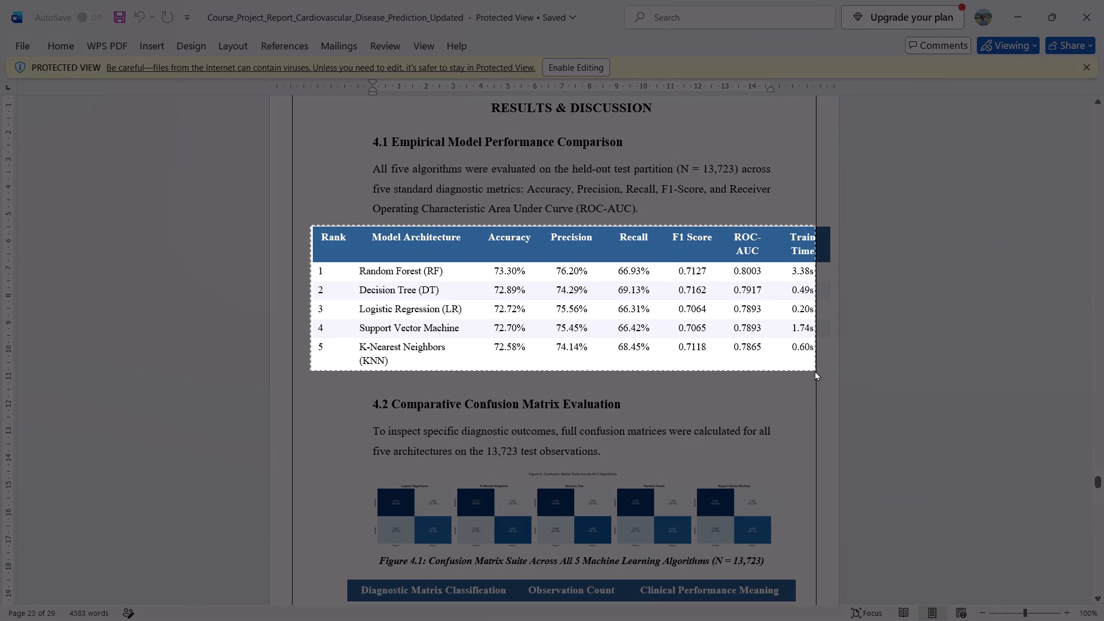
pyautogui.moveTo(815, 370); pyautogui.dragTo(811, 369)
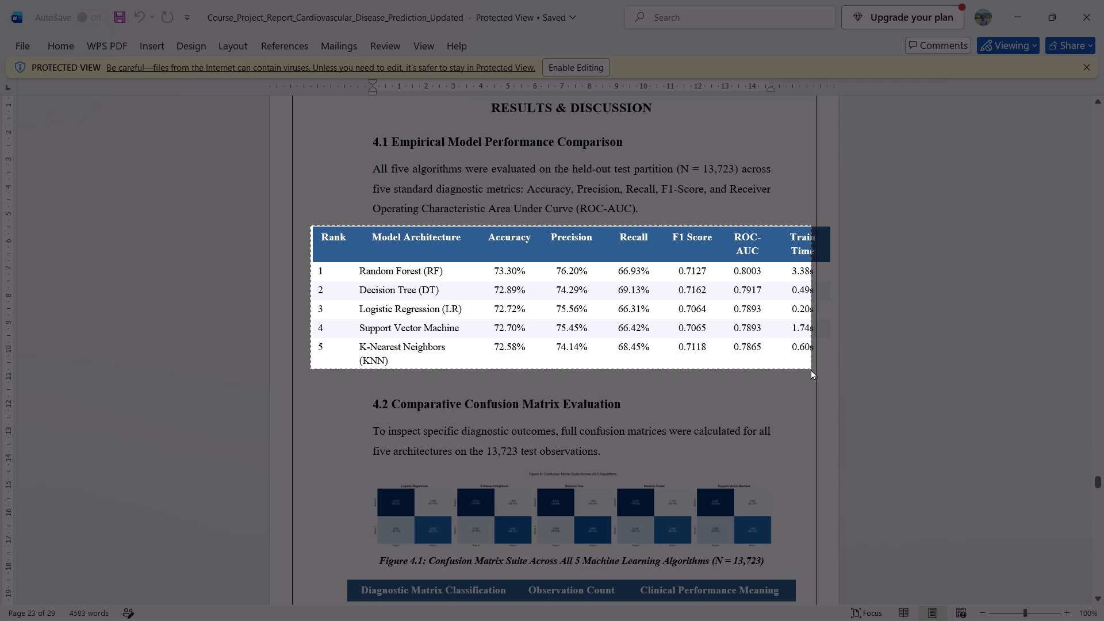
pyautogui.moveTo(811, 369); pyautogui.dragTo(818, 370)
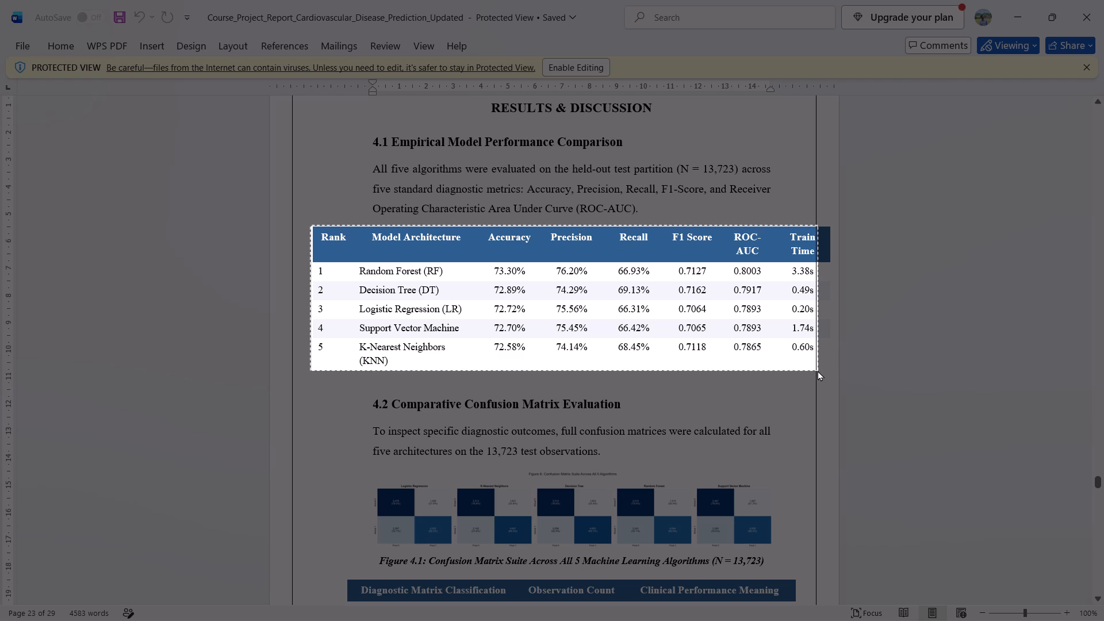
pyautogui.moveTo(818, 370); pyautogui.dragTo(816, 370)
pyautogui.moveTo(816, 370); pyautogui.dragTo(816, 364)
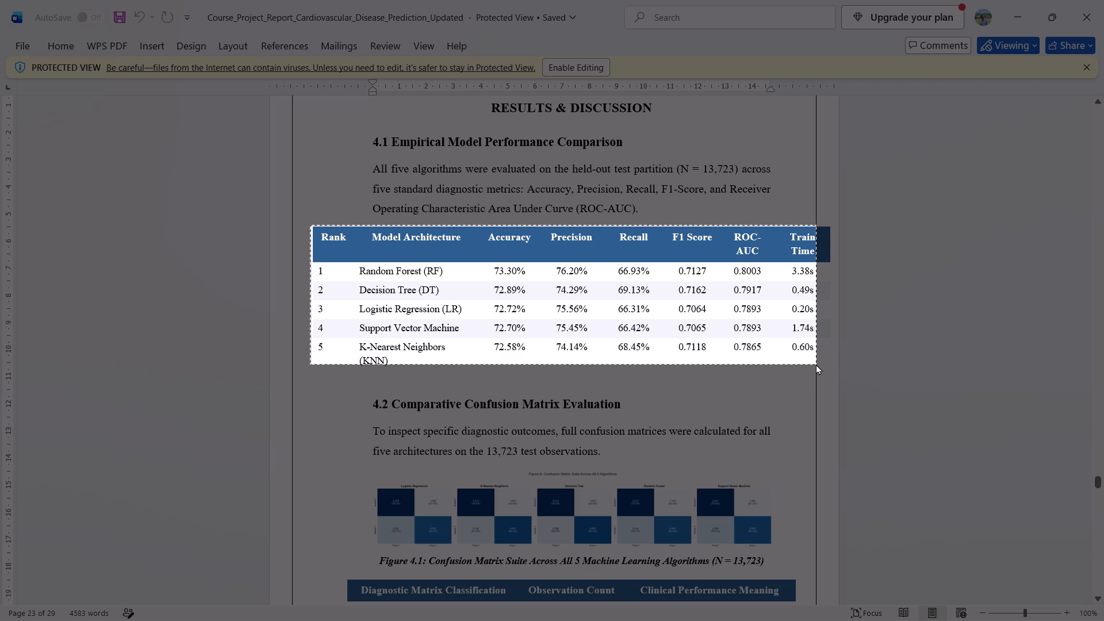
pyautogui.moveTo(816, 364); pyautogui.dragTo(816, 368)
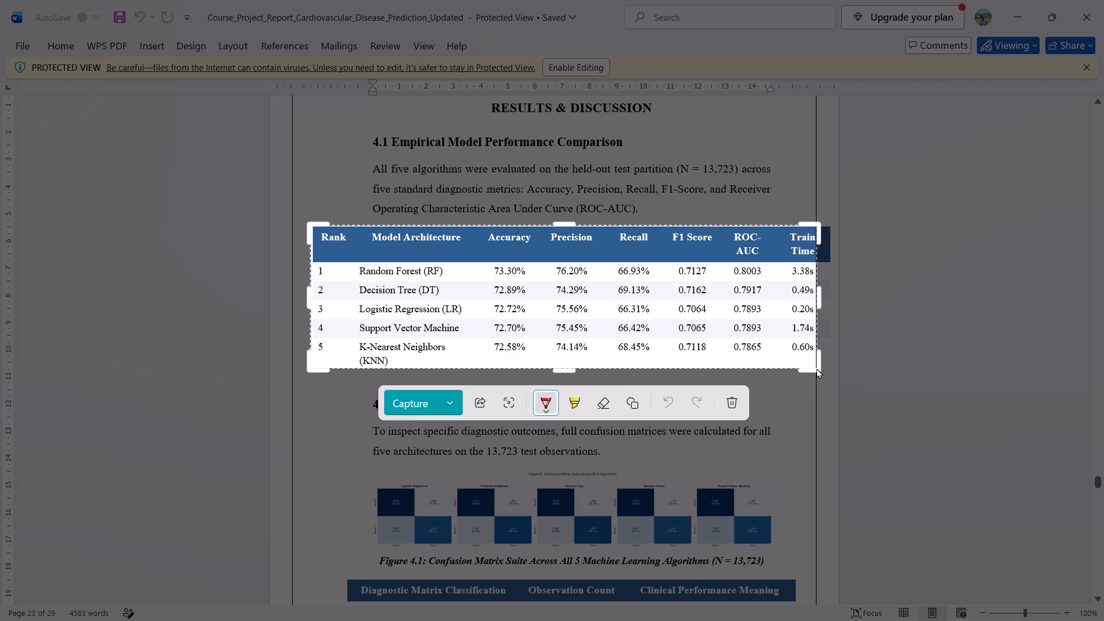
pyautogui.click(415, 404)
pyautogui.hotkey('alt', 'Tab')
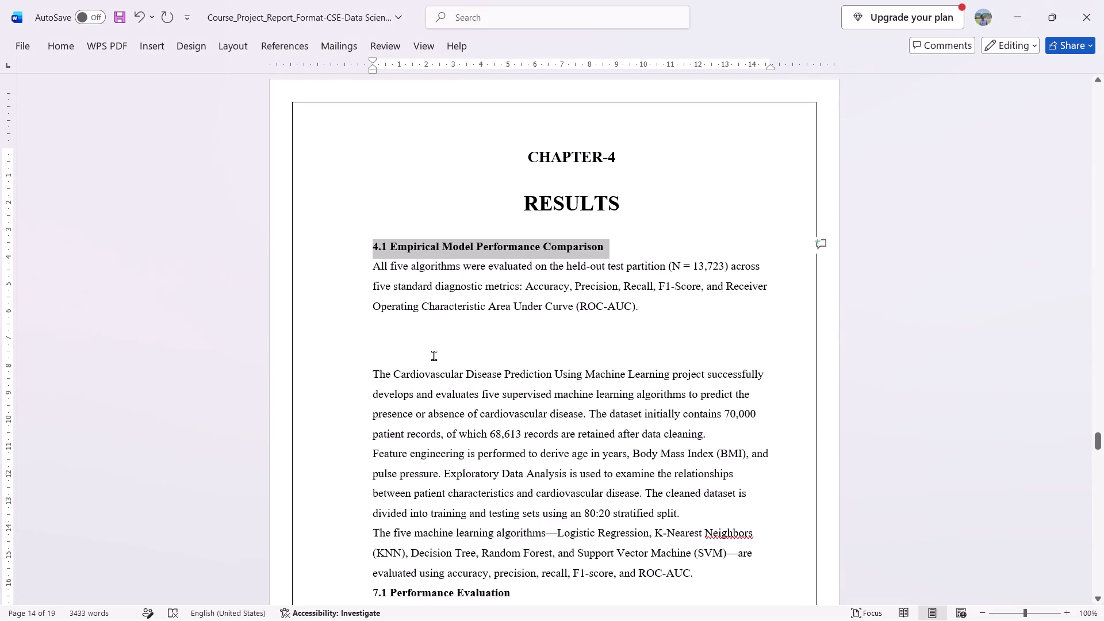
pyautogui.click(646, 309)
pyautogui.press('Return')
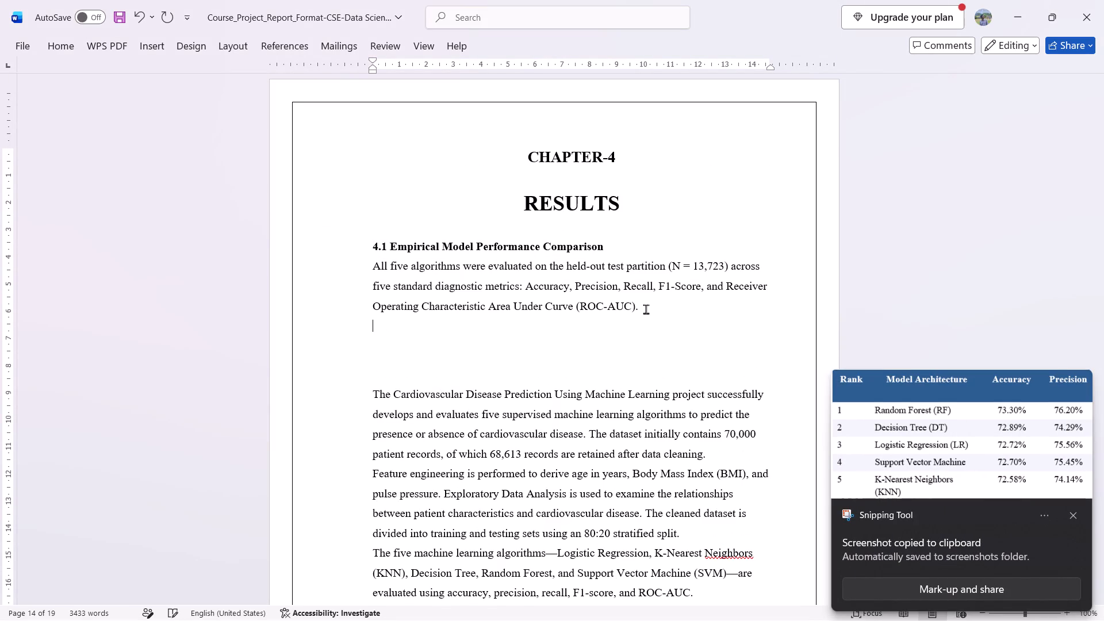
pyautogui.hotkey('ctrl', 'v')
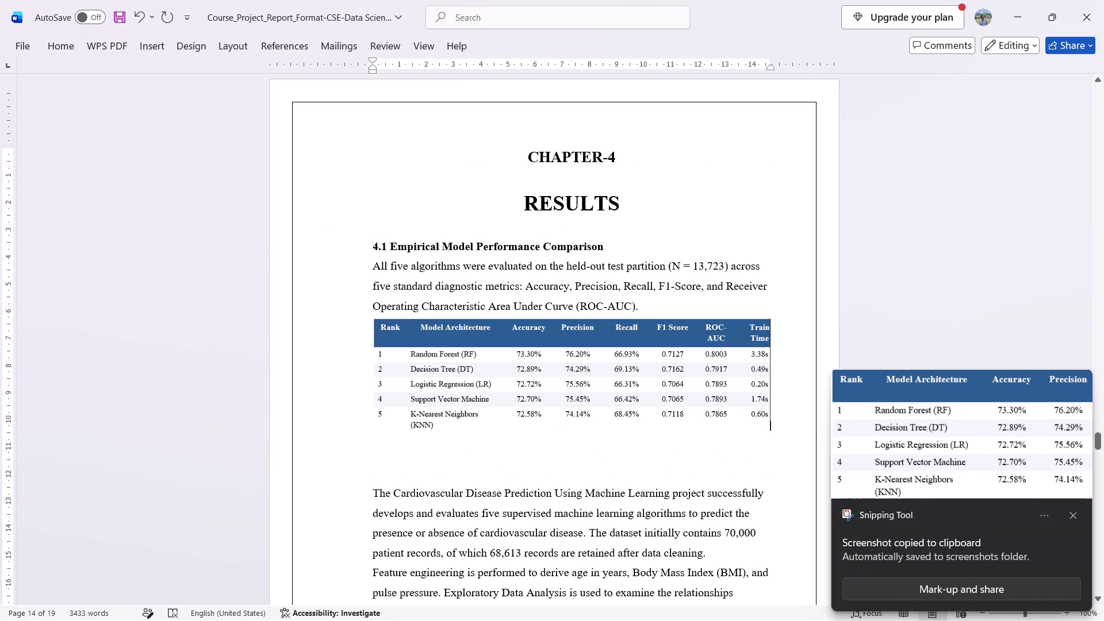
# Copy the section 4.2 Comparative Confusion Matrix Evaluation heading and paragraph from the updated report and paste them below the performance table picture.
pyautogui.press('Return')
pyautogui.hotkey('alt', 'Tab')
pyautogui.scroll(-1, 560, 424)
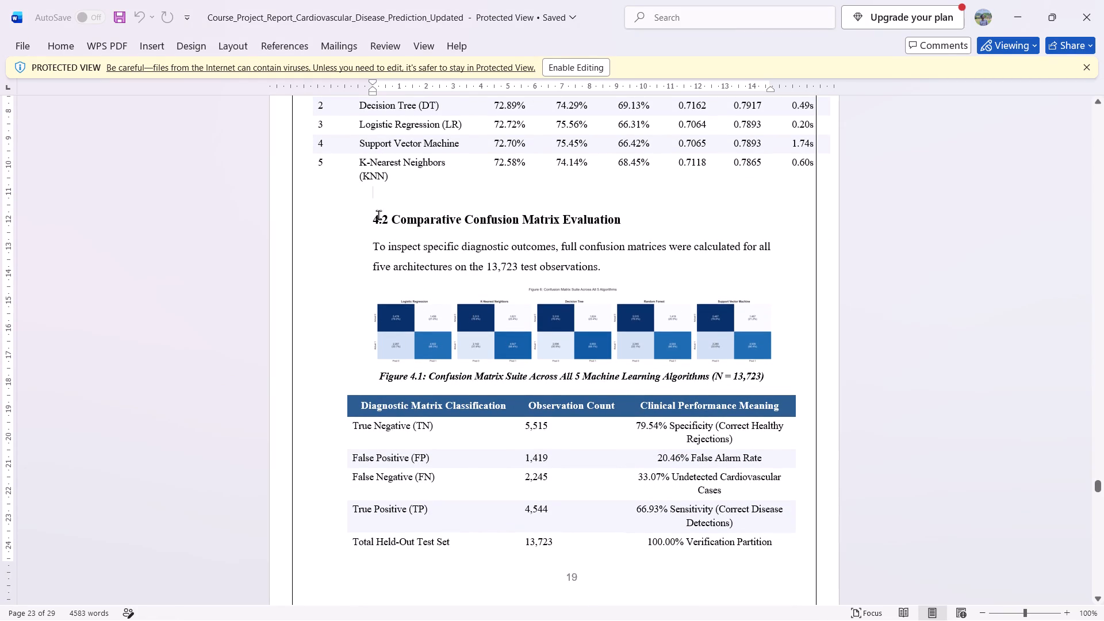
pyautogui.moveTo(374, 218); pyautogui.dragTo(608, 272)
pyautogui.hotkey('ctrl', 'c')
pyautogui.hotkey('alt', 'Tab')
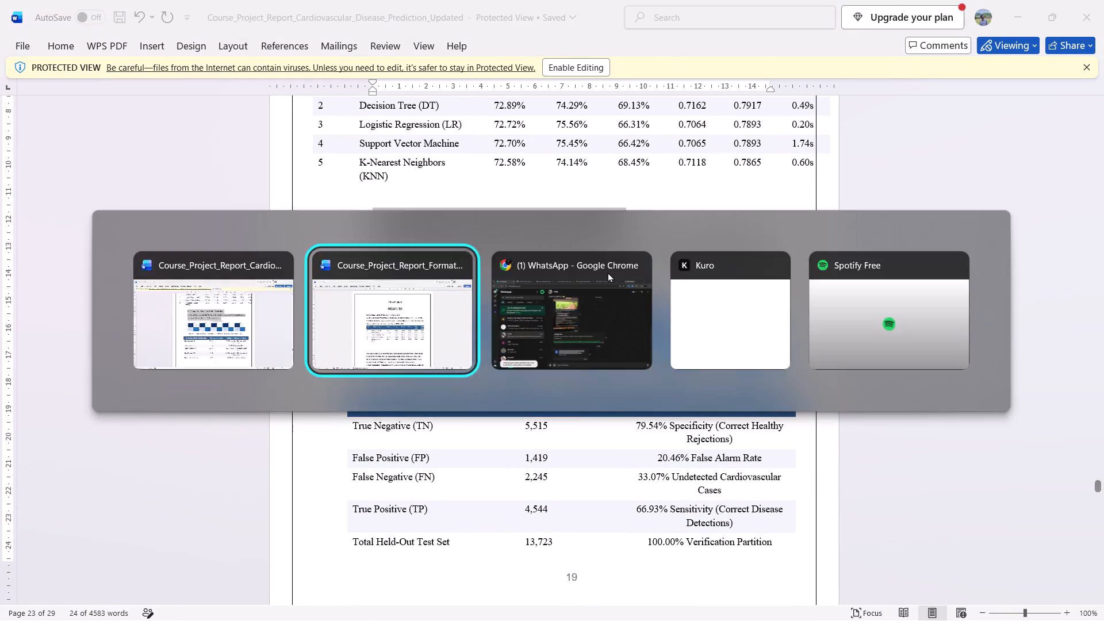
pyautogui.hotkey('ctrl', 'v')
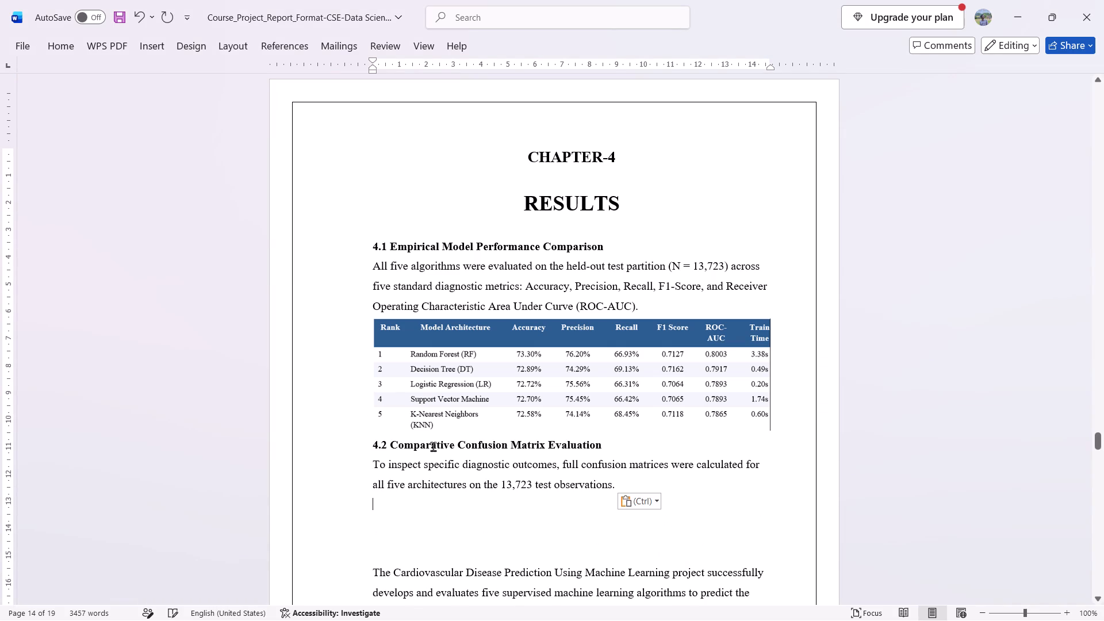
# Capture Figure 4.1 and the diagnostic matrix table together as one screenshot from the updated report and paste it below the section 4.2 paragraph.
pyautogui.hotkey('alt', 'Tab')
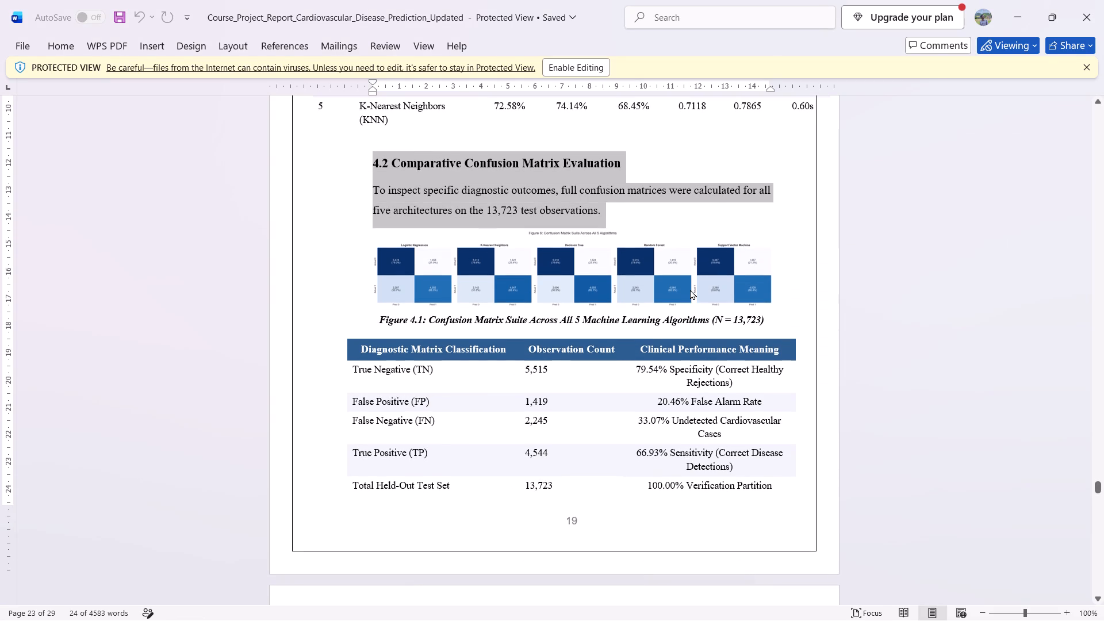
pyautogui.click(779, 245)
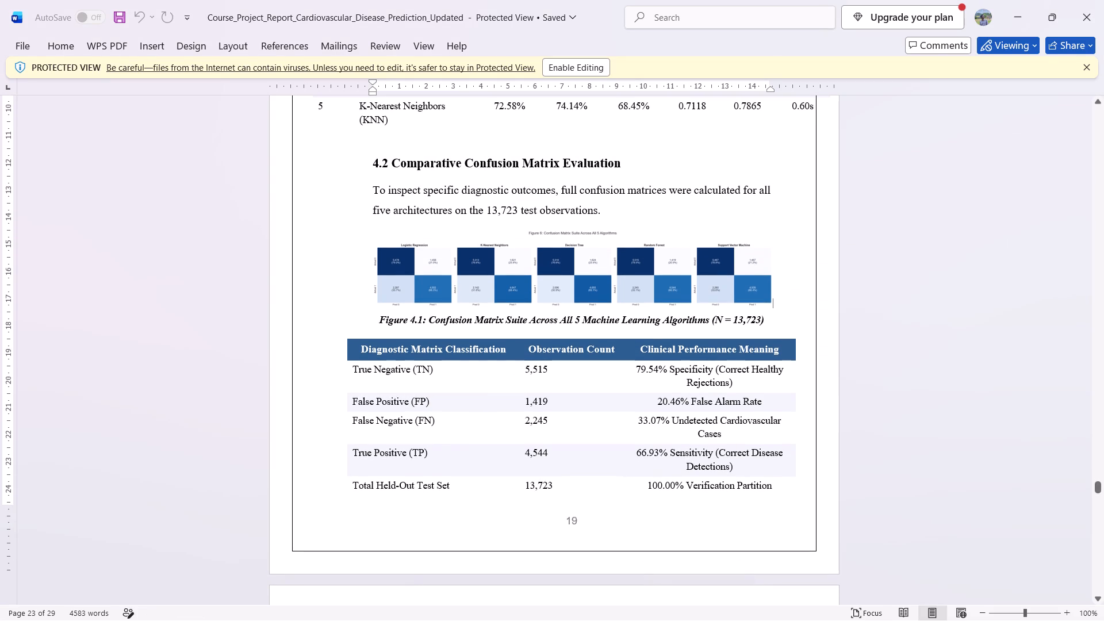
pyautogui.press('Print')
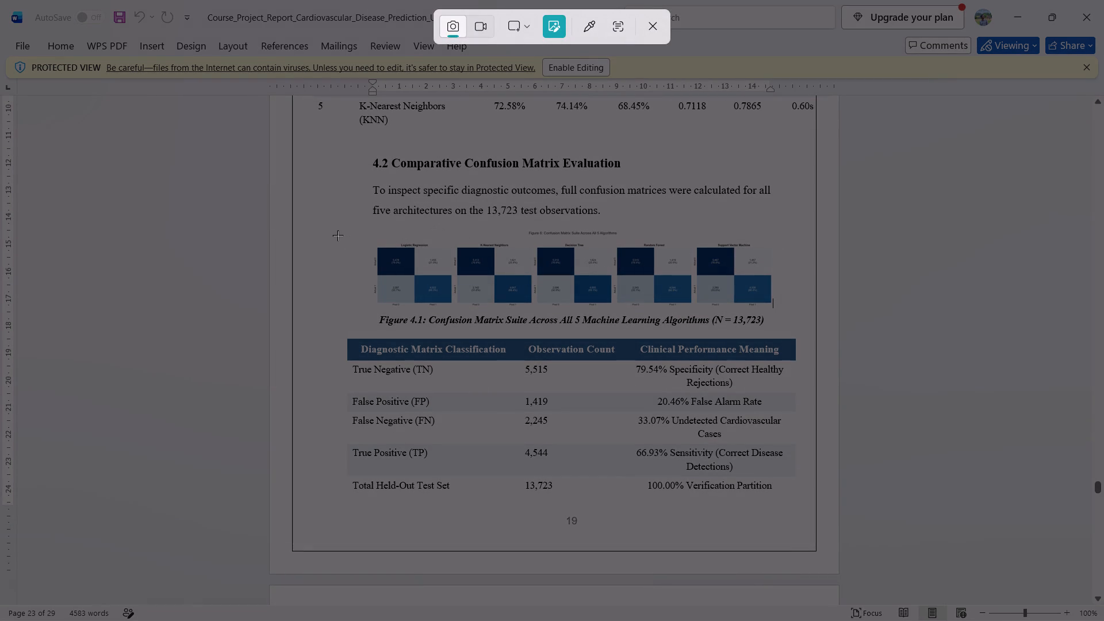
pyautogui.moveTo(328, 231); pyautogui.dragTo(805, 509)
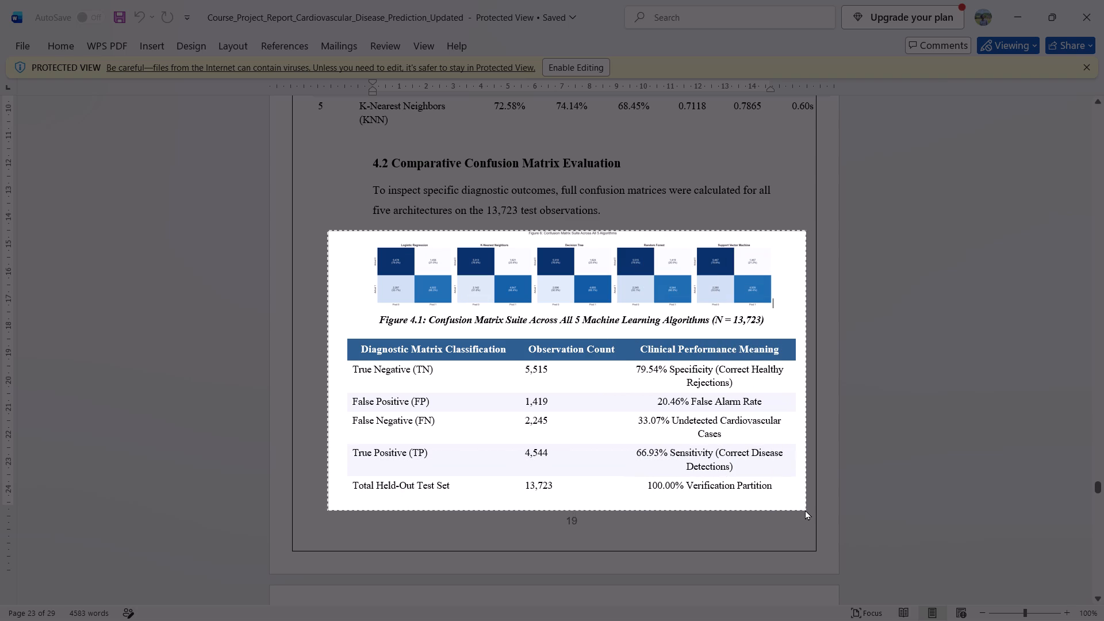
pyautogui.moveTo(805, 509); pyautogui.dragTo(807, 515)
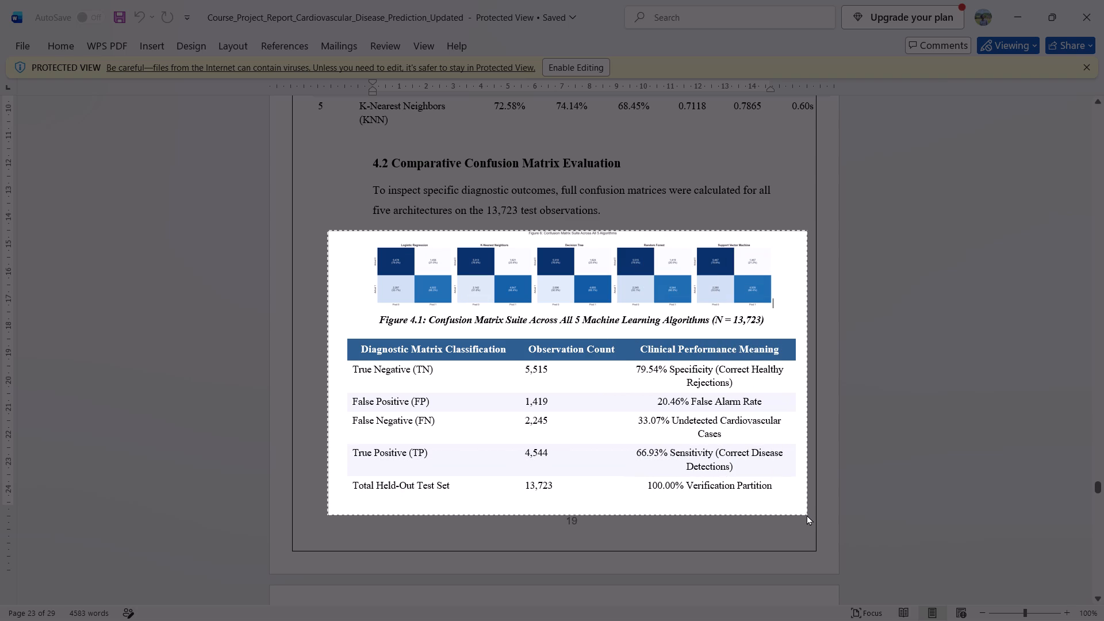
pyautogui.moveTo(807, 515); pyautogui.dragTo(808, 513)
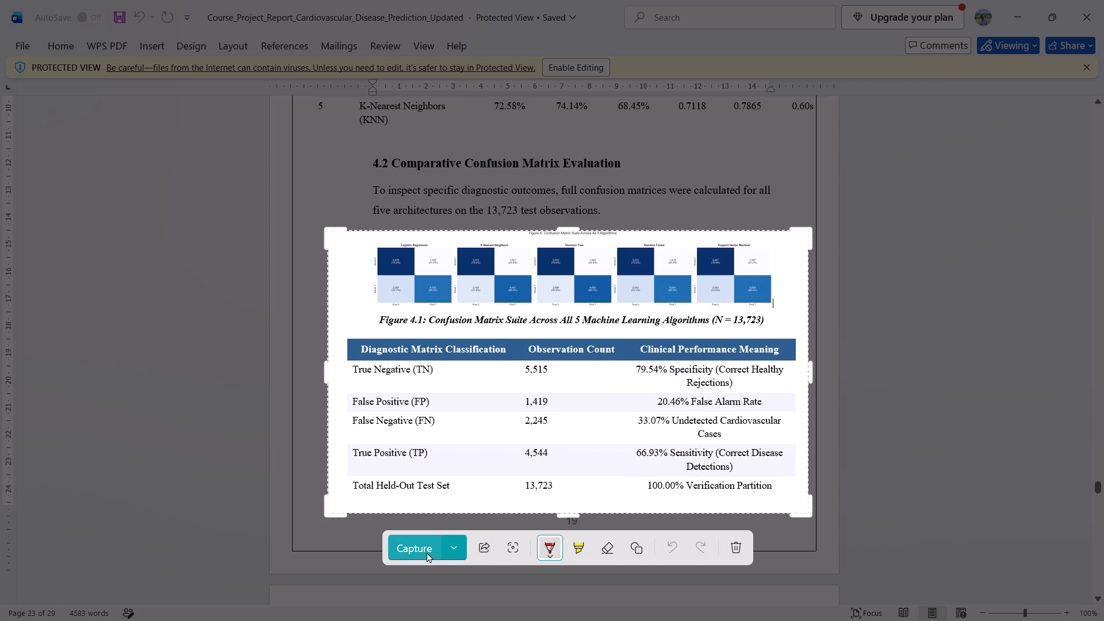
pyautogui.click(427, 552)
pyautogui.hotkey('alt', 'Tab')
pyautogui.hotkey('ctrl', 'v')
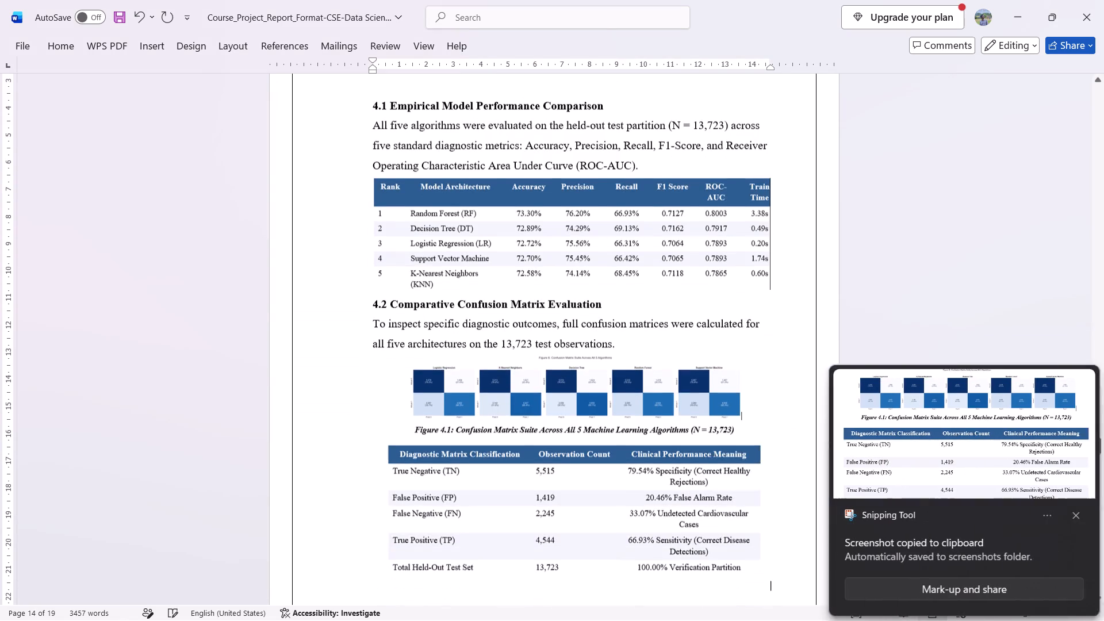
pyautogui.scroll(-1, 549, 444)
# Copy the Figure 4.2 comparative performance bar chart from the updated report and paste it after the confusion matrix screenshot in section 4.2.
pyautogui.hotkey('alt', 'Tab')
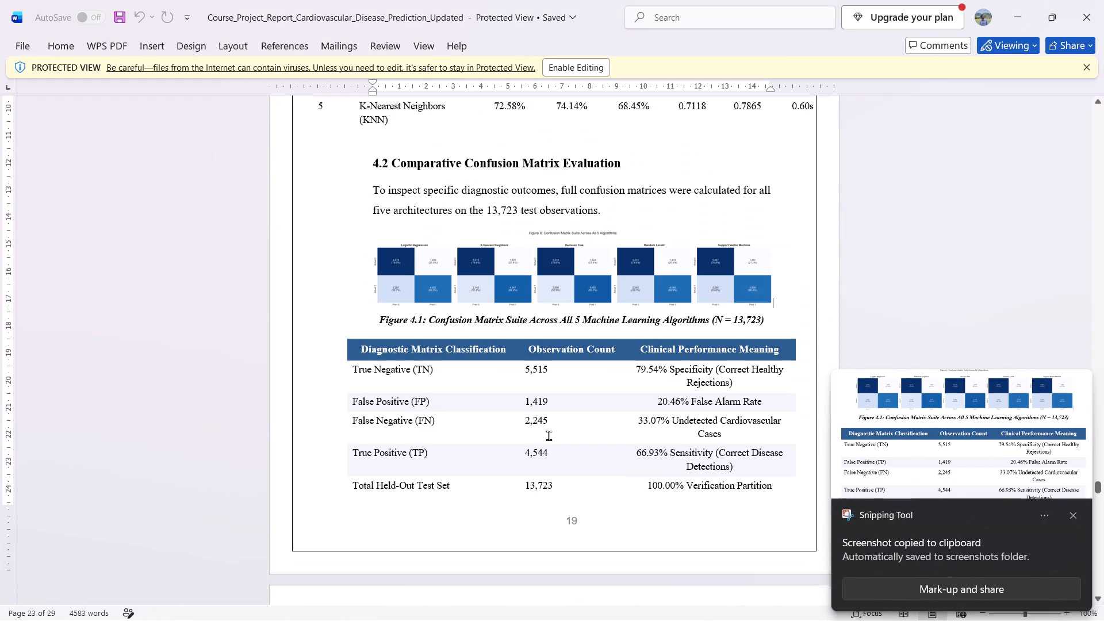
pyautogui.scroll(-1, 549, 435)
pyautogui.click(542, 343)
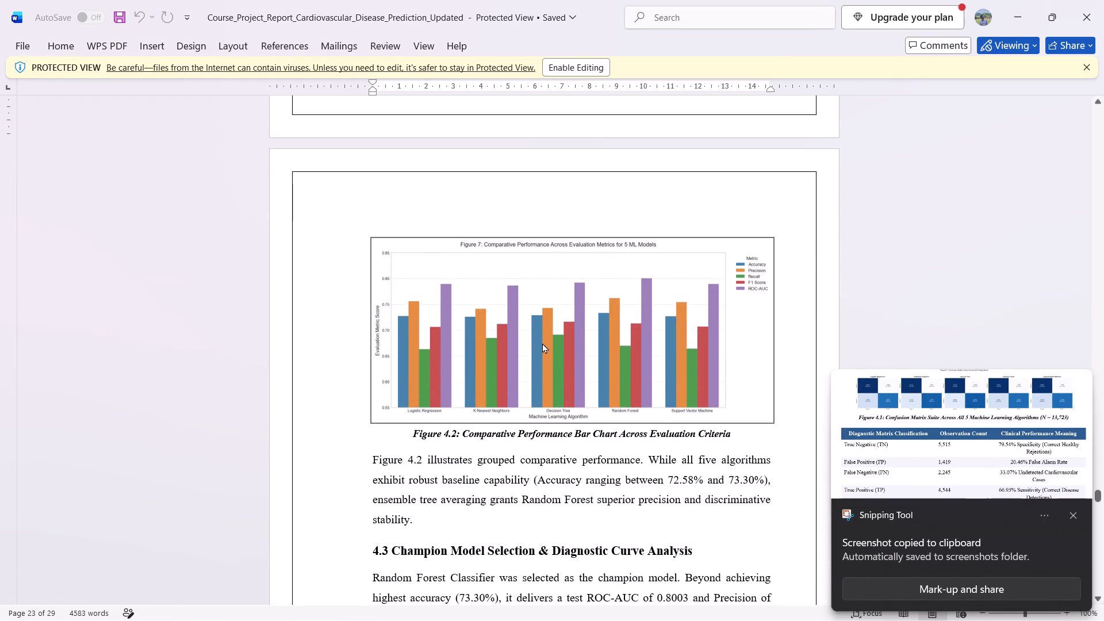
pyautogui.hotkey('ctrl', 'c')
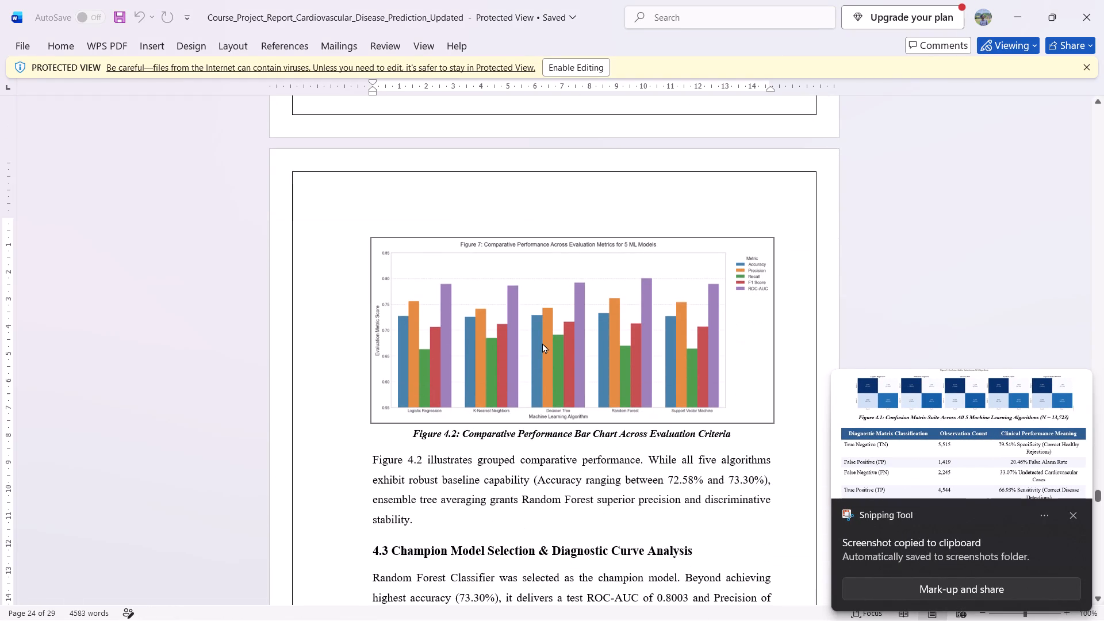
pyautogui.hotkey('alt', 'Tab')
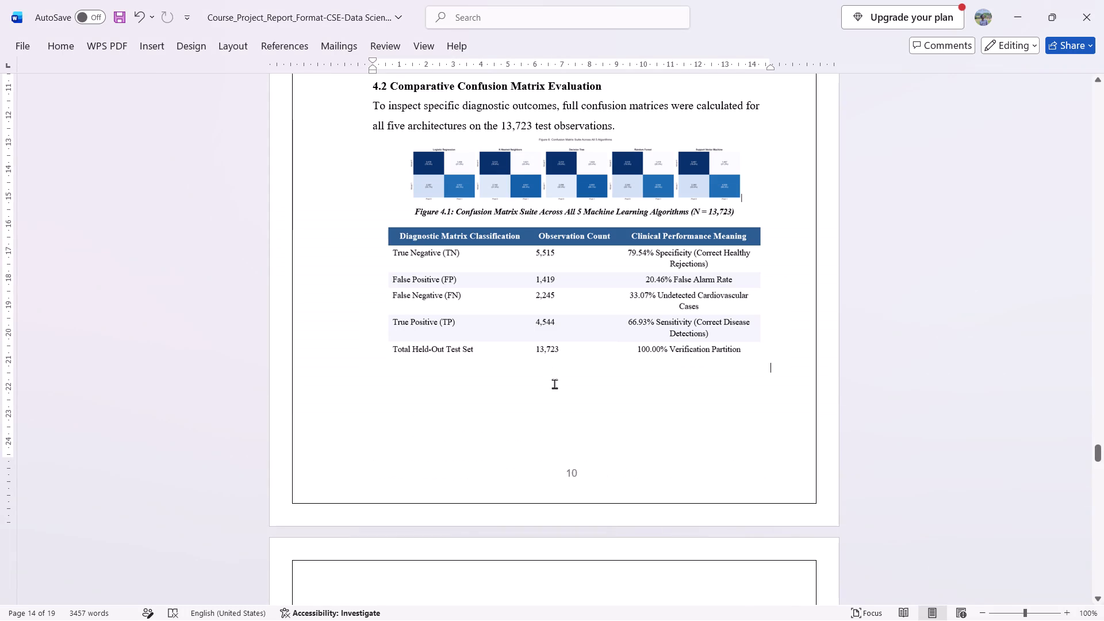
pyautogui.hotkey('ctrl', 'v')
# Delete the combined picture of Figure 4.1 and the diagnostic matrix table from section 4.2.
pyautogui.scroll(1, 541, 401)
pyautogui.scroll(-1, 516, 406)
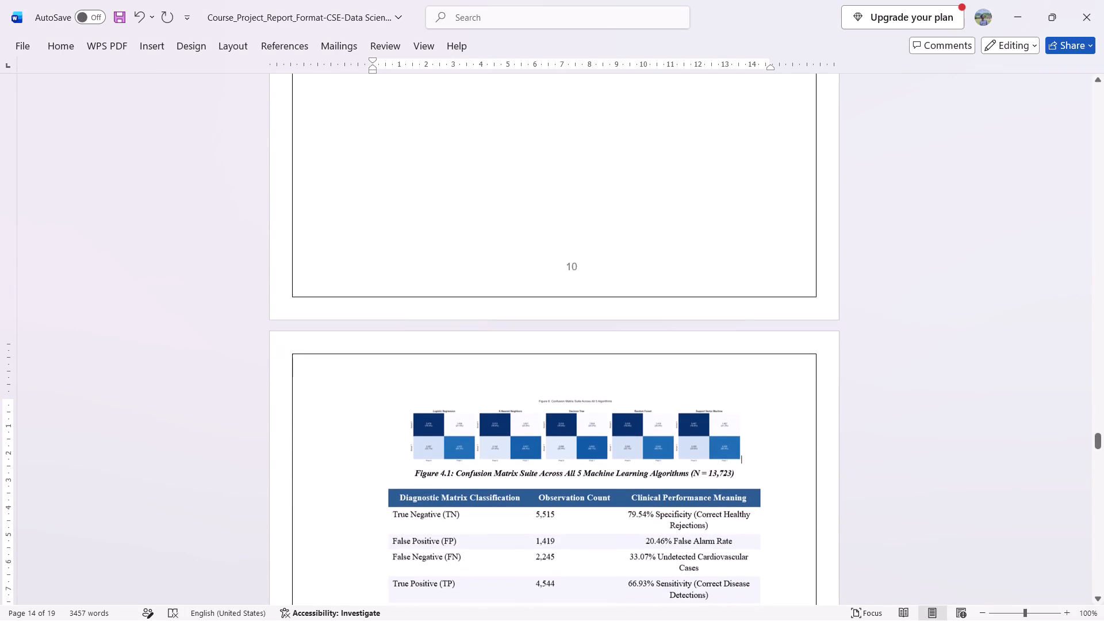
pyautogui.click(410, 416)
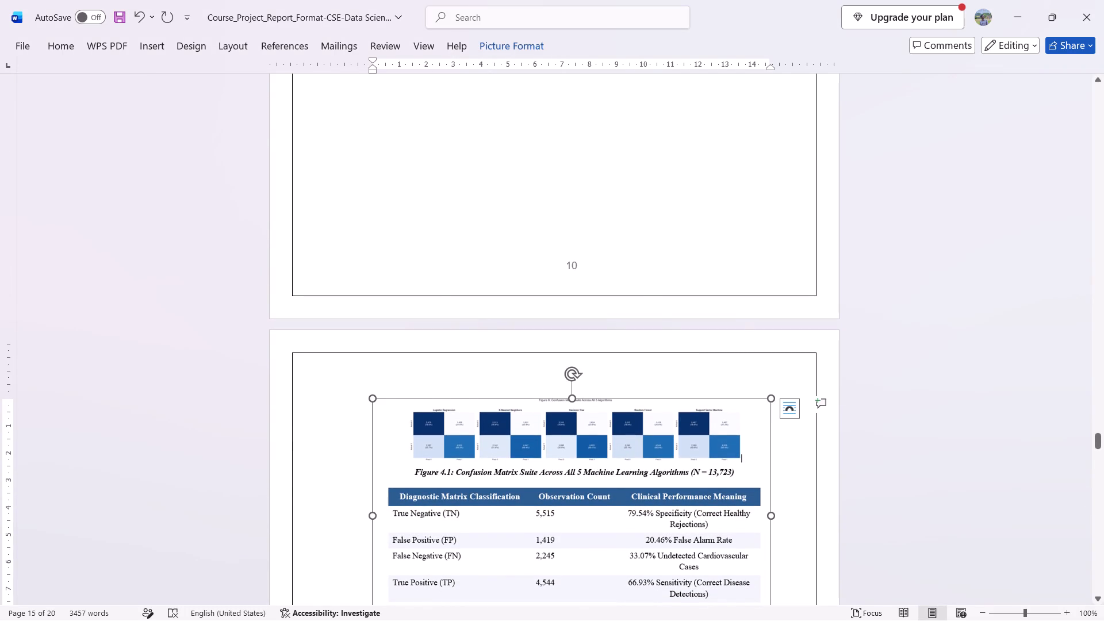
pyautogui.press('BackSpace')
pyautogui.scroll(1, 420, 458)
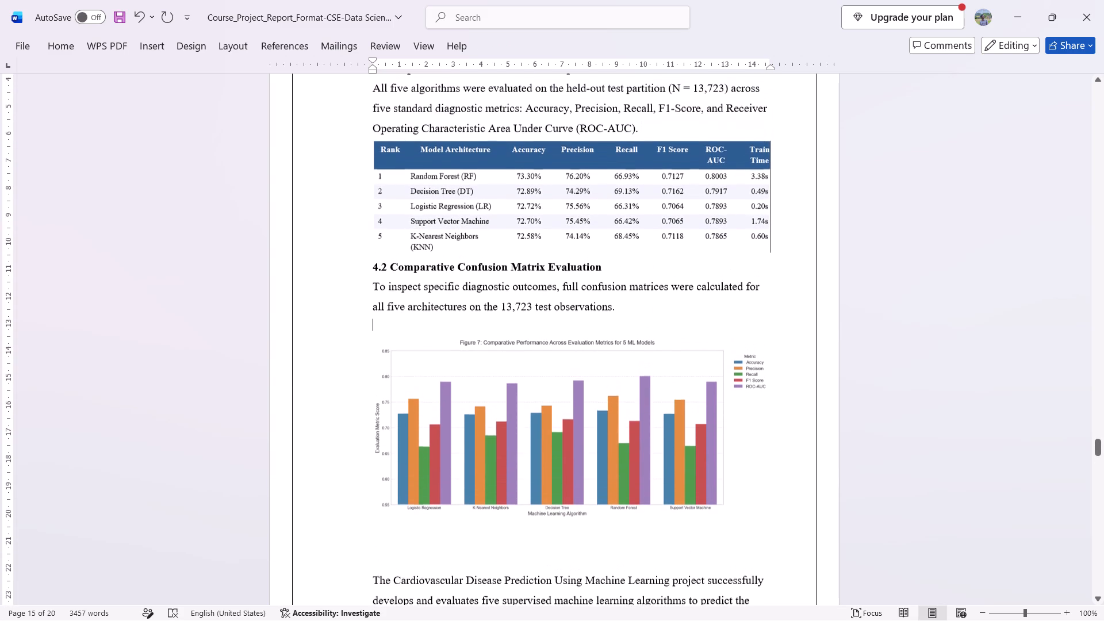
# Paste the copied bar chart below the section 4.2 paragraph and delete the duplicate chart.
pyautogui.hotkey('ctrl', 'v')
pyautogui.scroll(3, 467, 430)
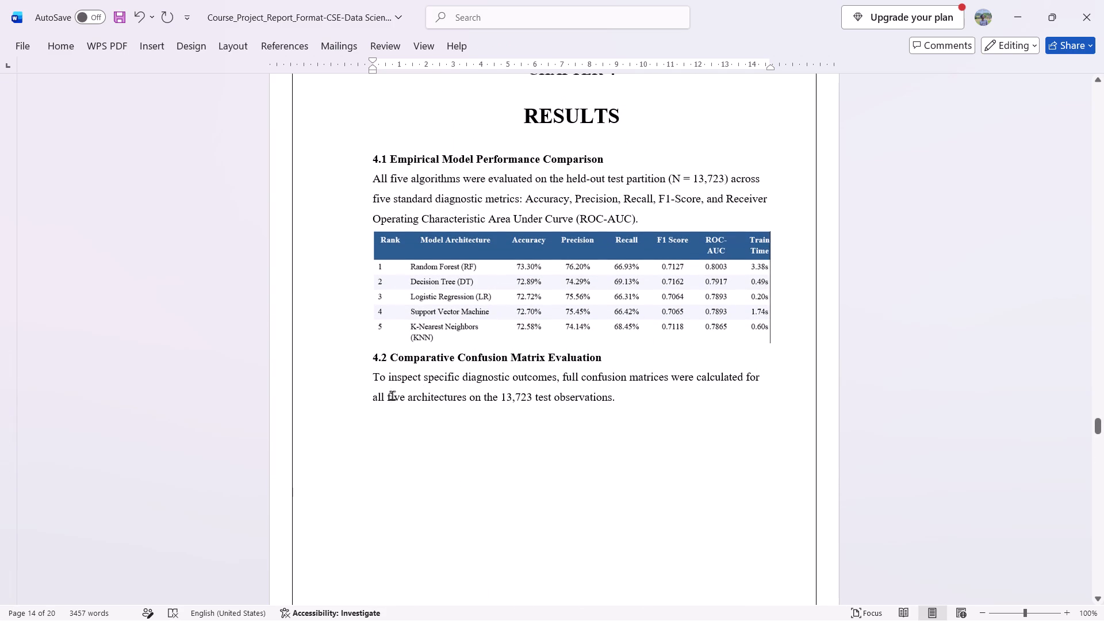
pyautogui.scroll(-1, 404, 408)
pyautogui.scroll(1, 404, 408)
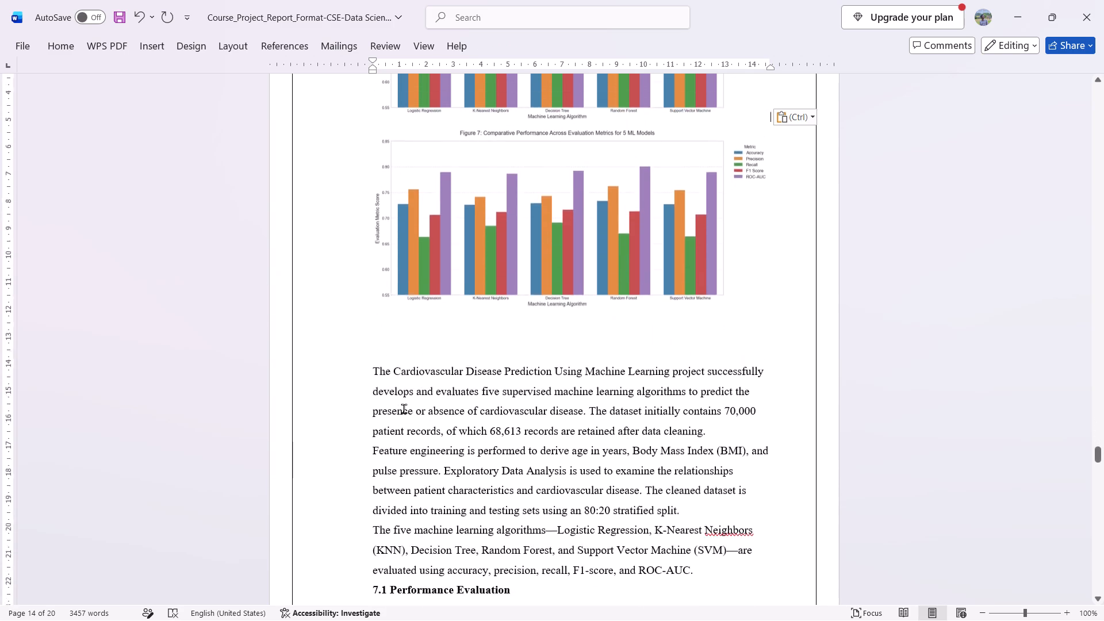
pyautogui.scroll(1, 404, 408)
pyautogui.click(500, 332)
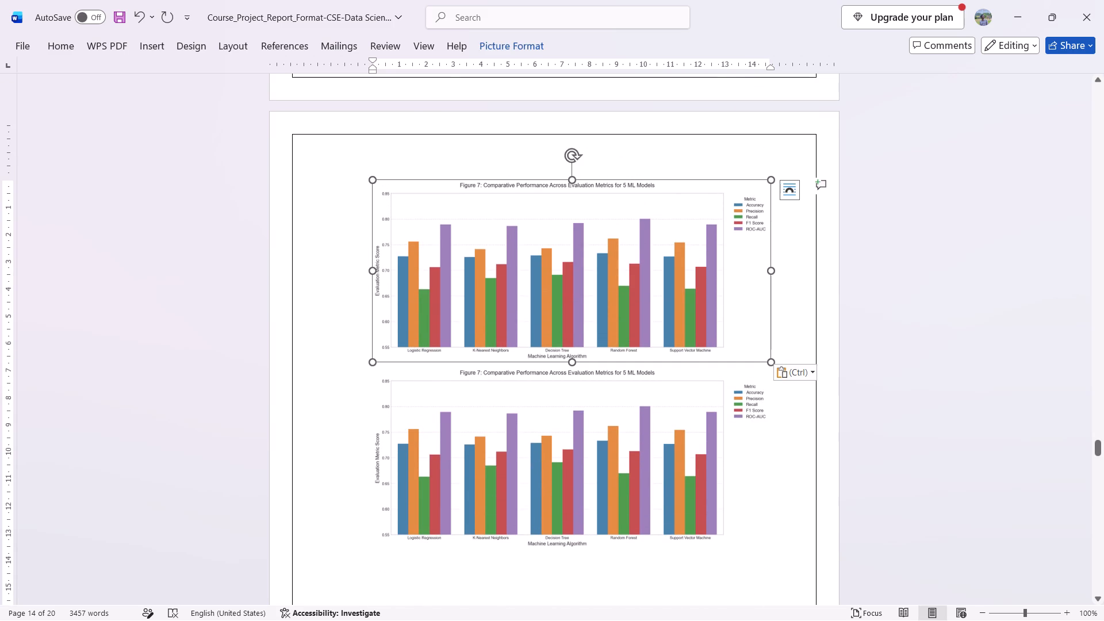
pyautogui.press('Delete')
pyautogui.scroll(1, 500, 332)
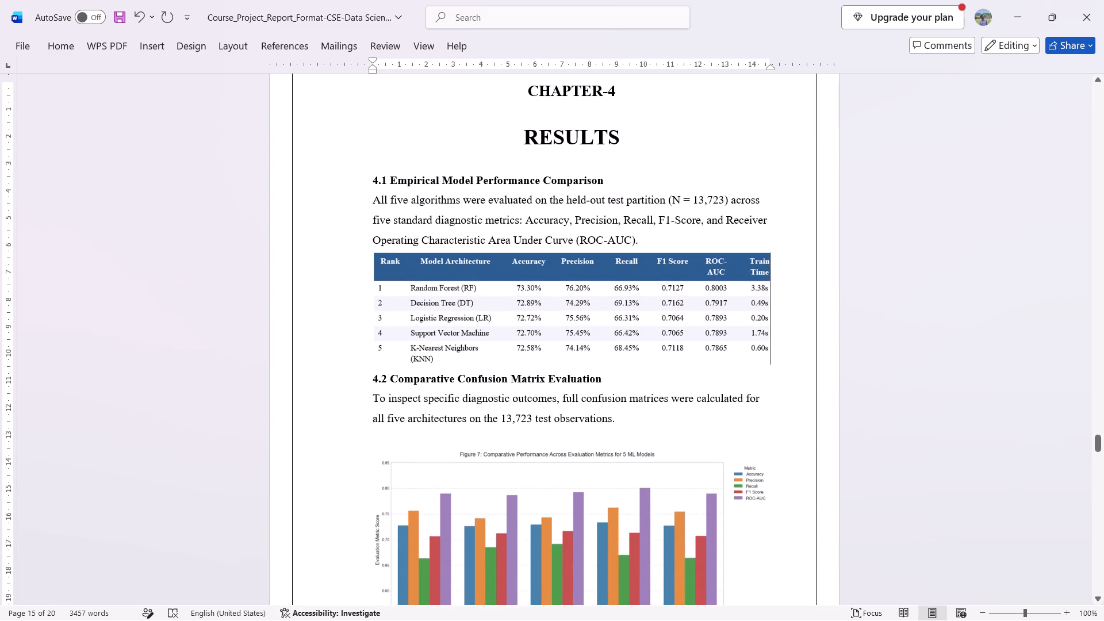
pyautogui.rightClick(445, 438)
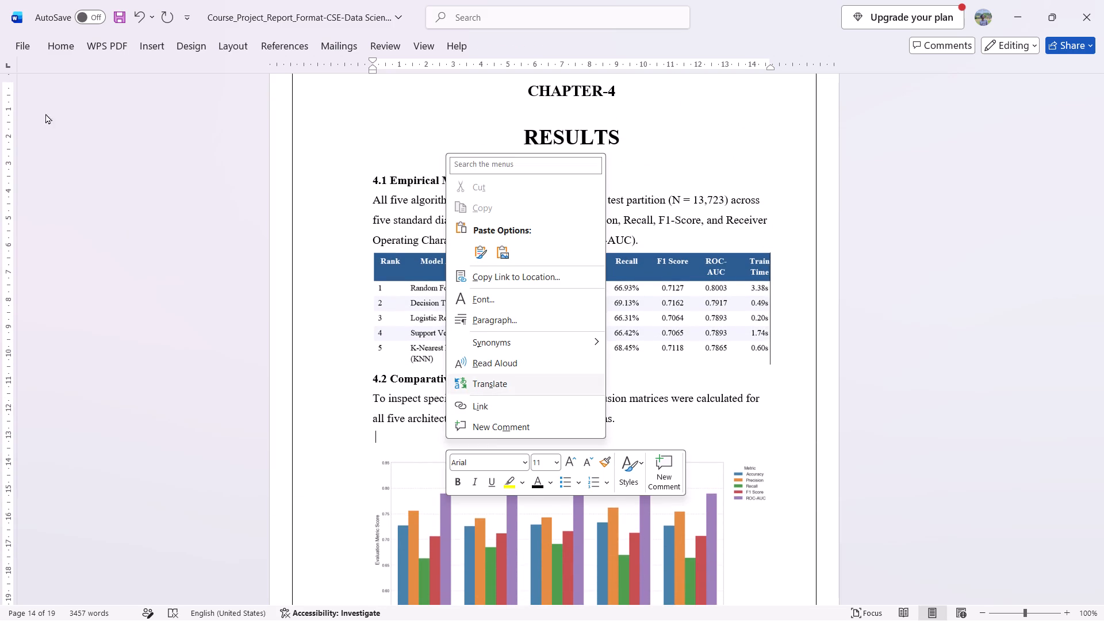
pyautogui.click(66, 47)
pyautogui.click(162, 44)
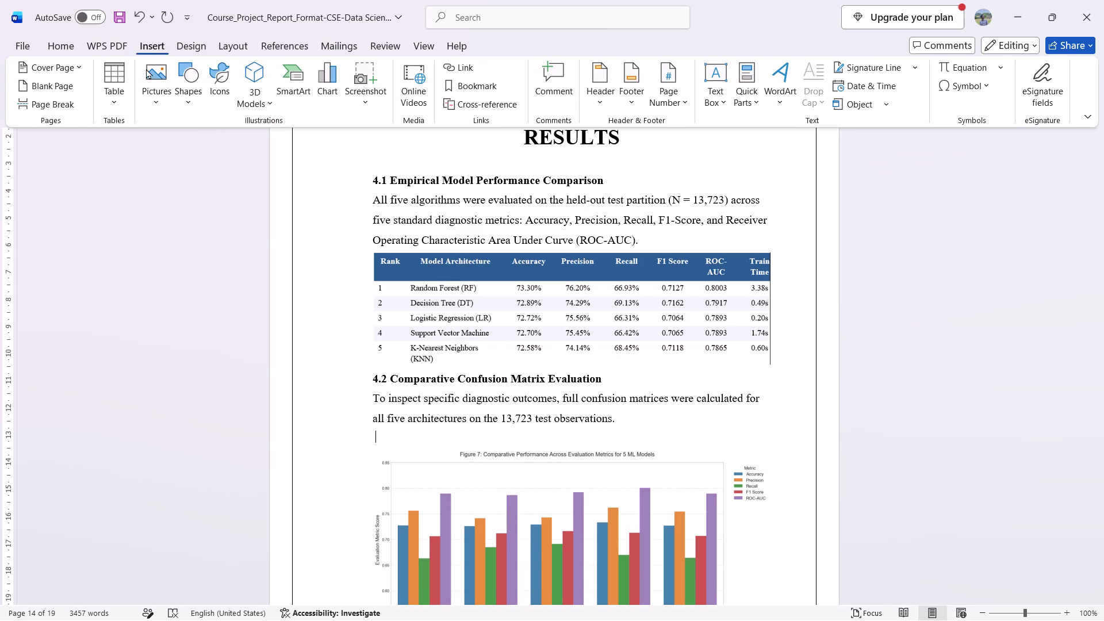
pyautogui.click(152, 82)
pyautogui.click(194, 147)
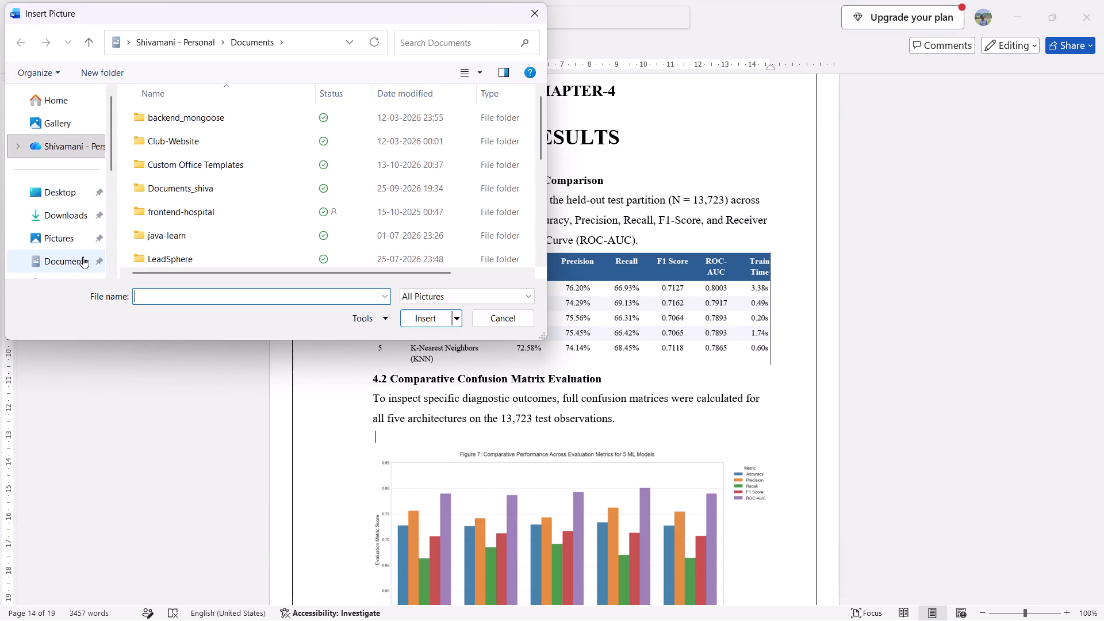
pyautogui.scroll(-1, 83, 257)
pyautogui.click(82, 243)
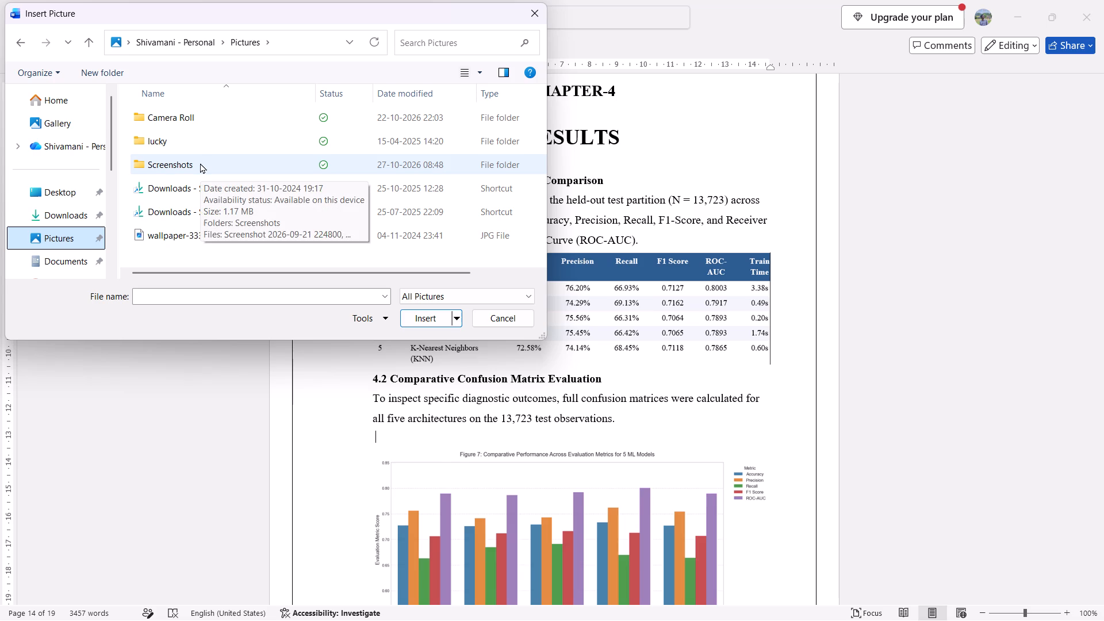
pyautogui.click(183, 163)
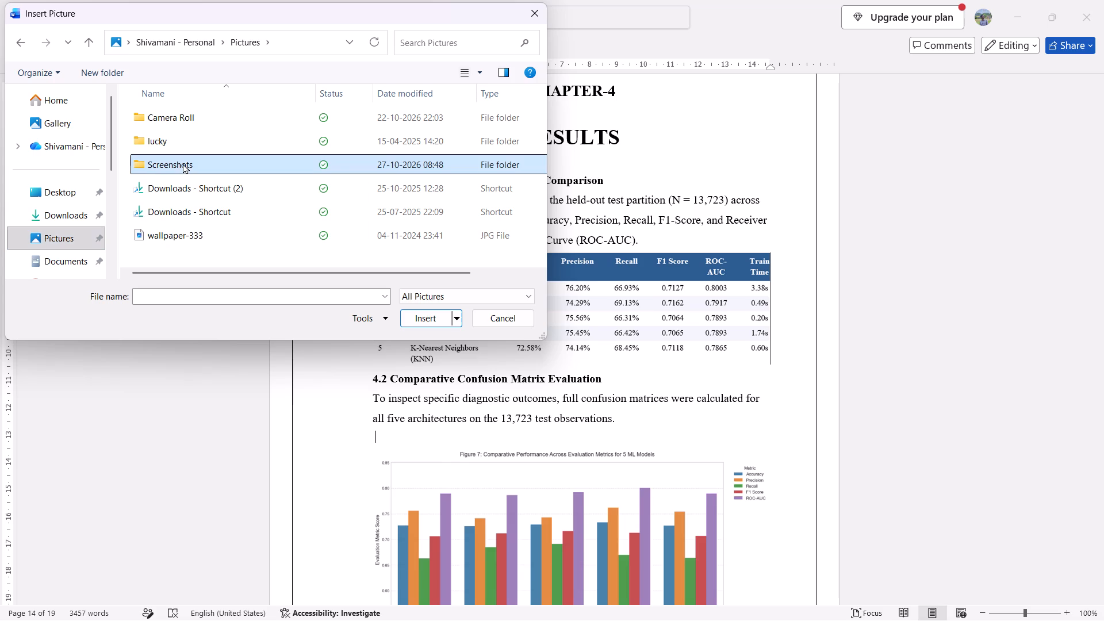
pyautogui.doubleClick(183, 163)
pyautogui.scroll(-6, 262, 172)
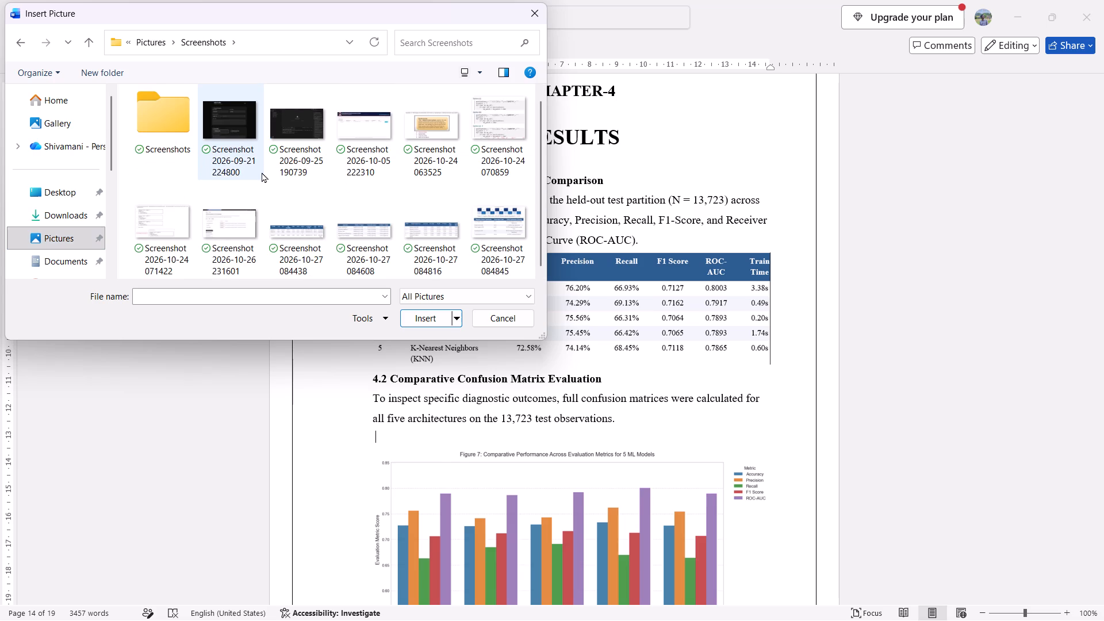
pyautogui.scroll(-9, 262, 172)
pyautogui.click(493, 210)
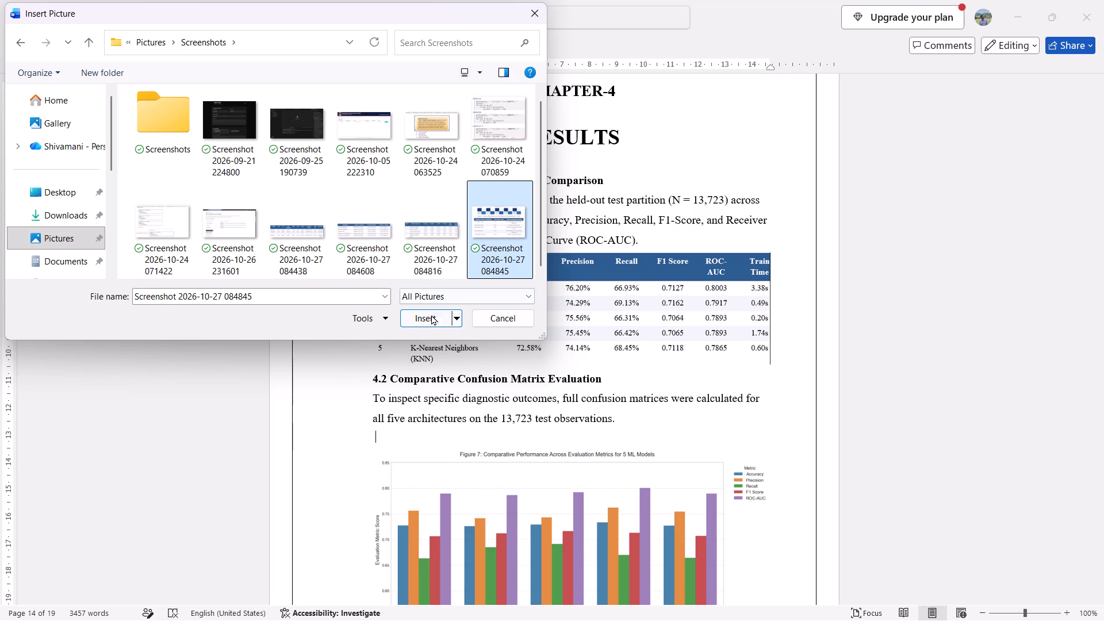
pyautogui.click(431, 321)
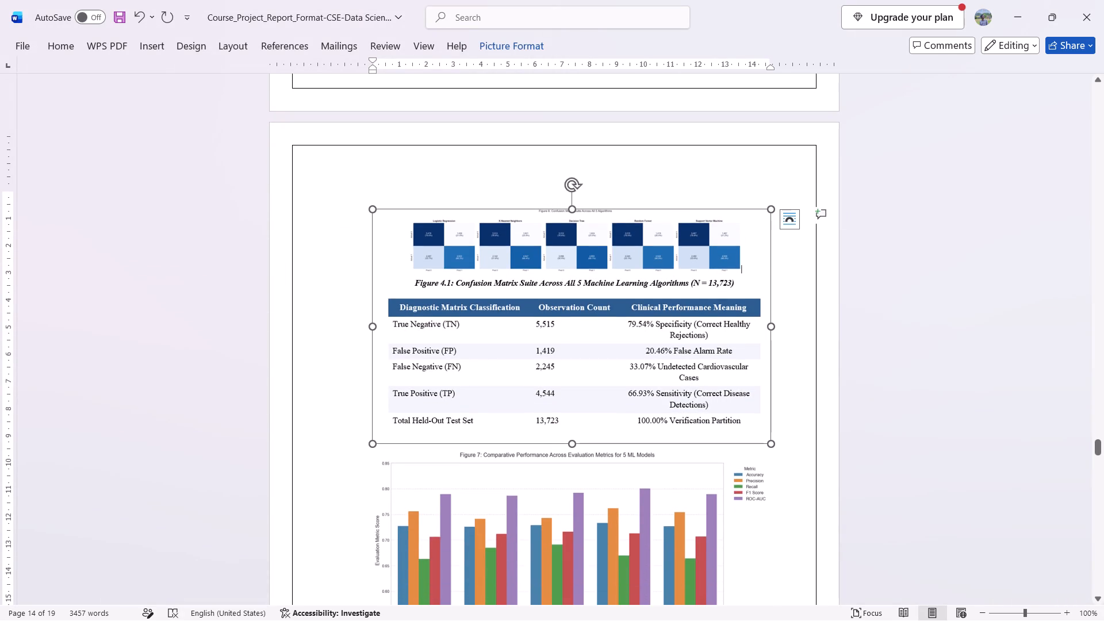
# Shrink the inserted confusion matrix screenshot slightly in height and width so it takes less space on the page.
pyautogui.moveTo(574, 444); pyautogui.dragTo(577, 416)
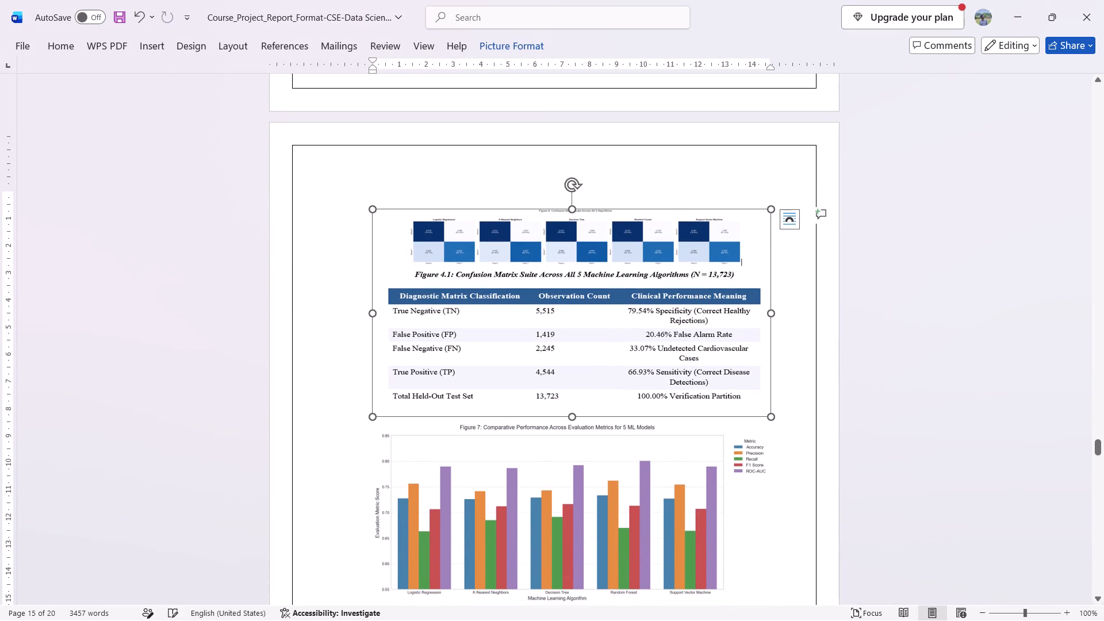
pyautogui.moveTo(572, 209); pyautogui.dragTo(572, 217)
pyautogui.doubleClick(374, 312)
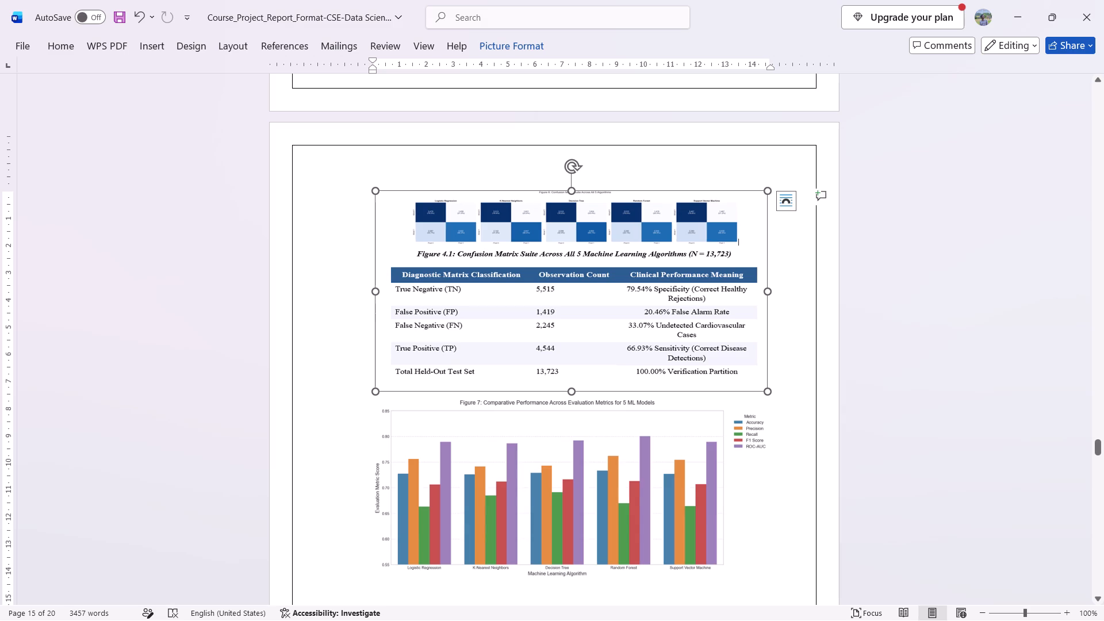
# Cut the confusion matrix screenshot and paste it on a new line directly after the section 4.2 paragraph.
pyautogui.click(502, 312)
pyautogui.hotkey('ctrl', 'x')
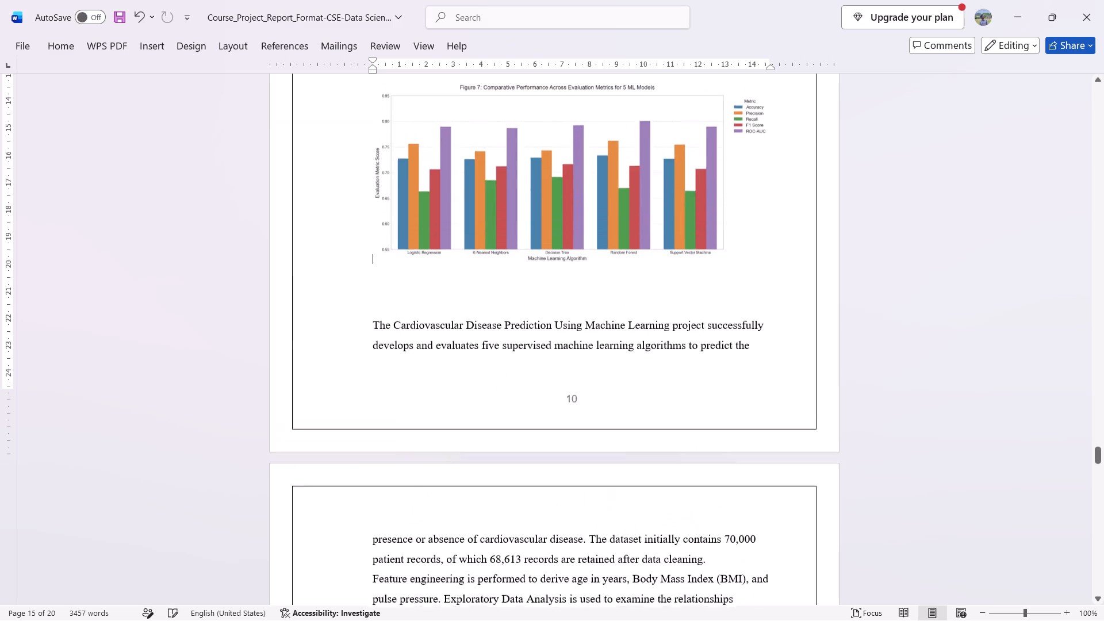
pyautogui.scroll(1, 511, 261)
pyautogui.click(626, 254)
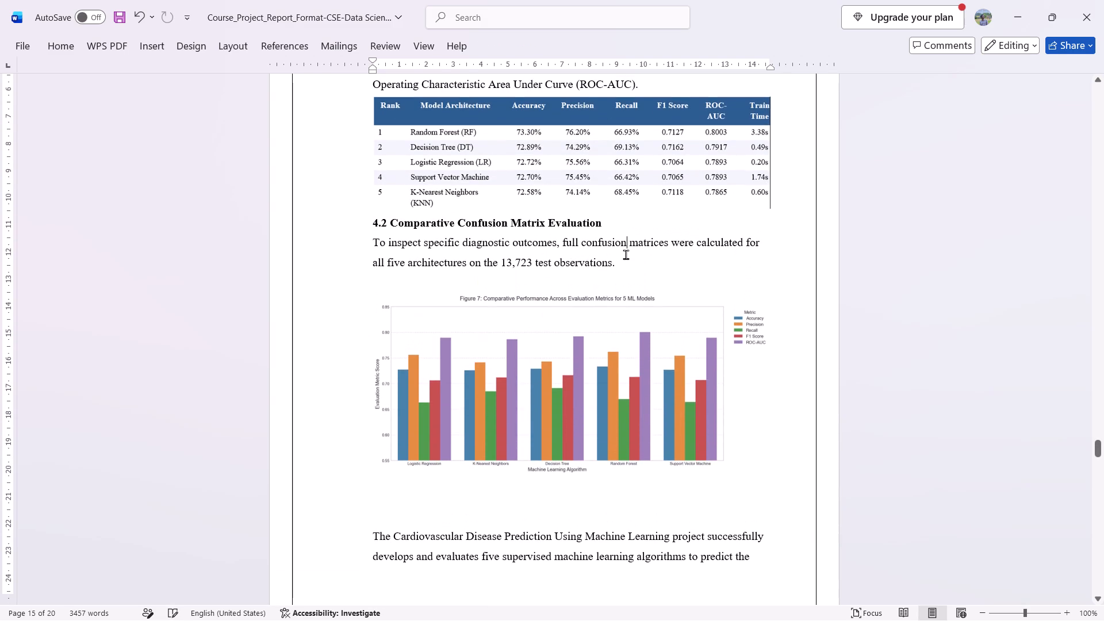
pyautogui.click(629, 260)
pyautogui.press('Return')
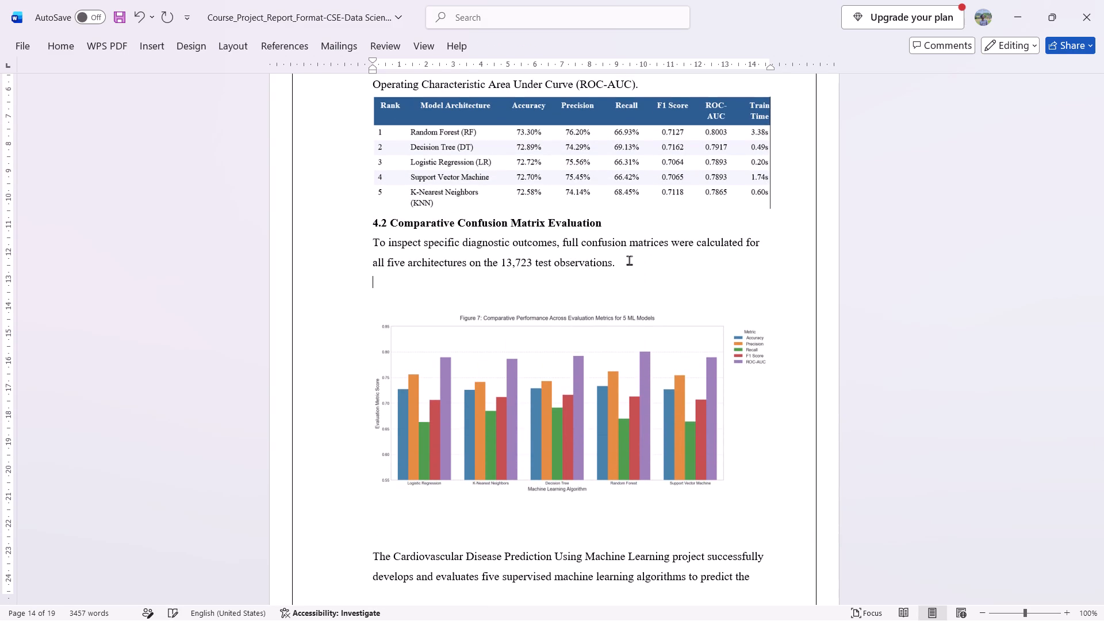
pyautogui.hotkey('ctrl', 'v')
# Stretch the confusion matrix screenshot slightly taller to use the free space beneath it on the page.
pyautogui.scroll(-1, 573, 396)
pyautogui.click(597, 225)
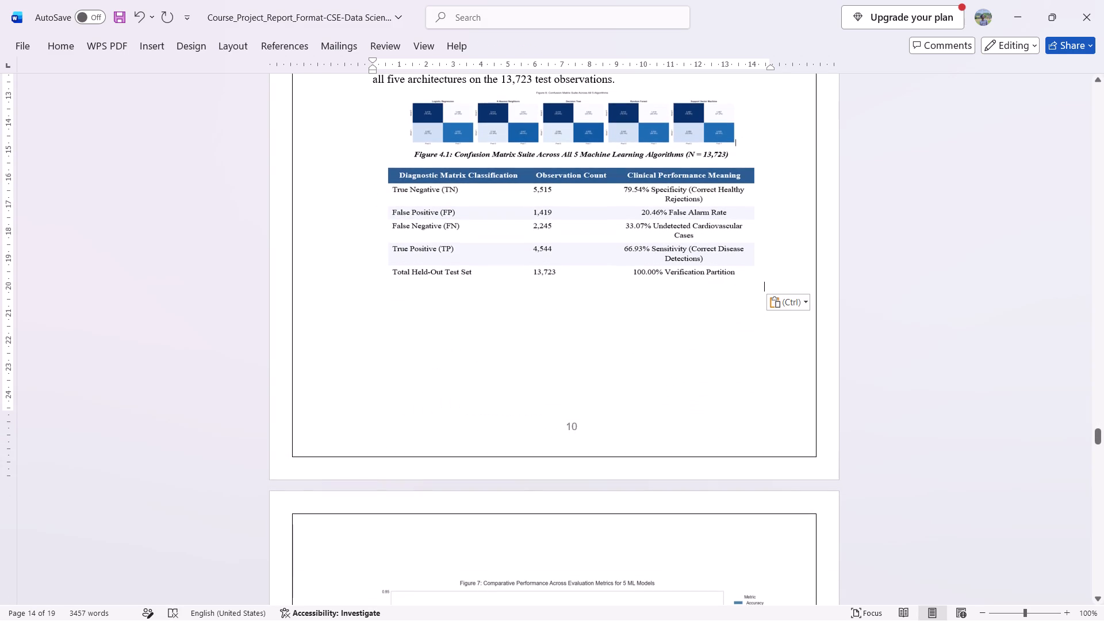
pyautogui.moveTo(568, 293); pyautogui.dragTo(572, 318)
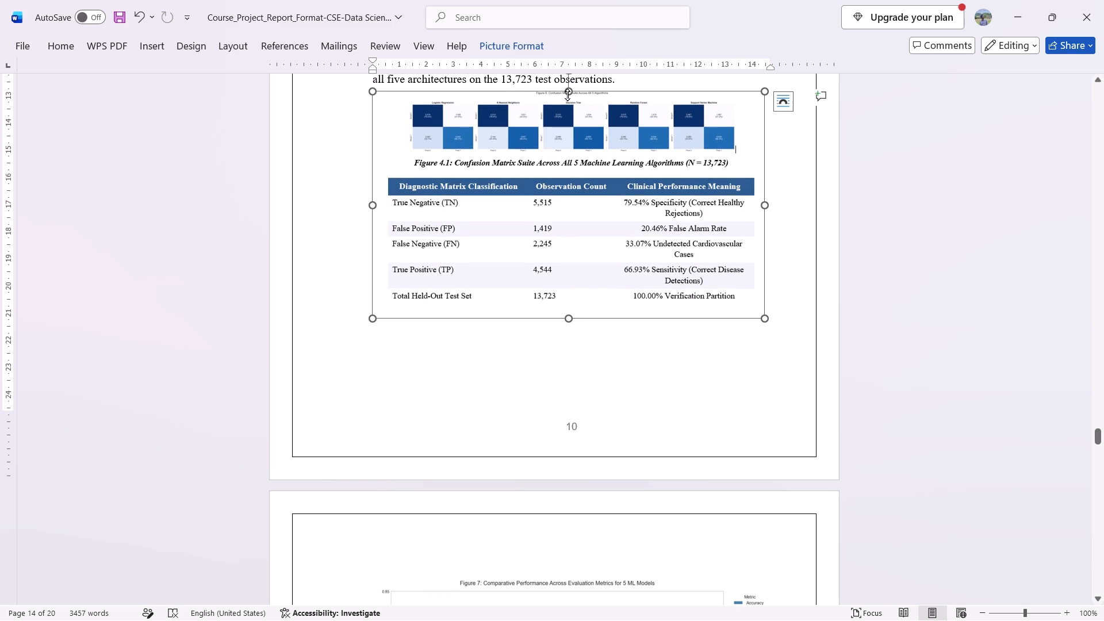
pyautogui.click(568, 94)
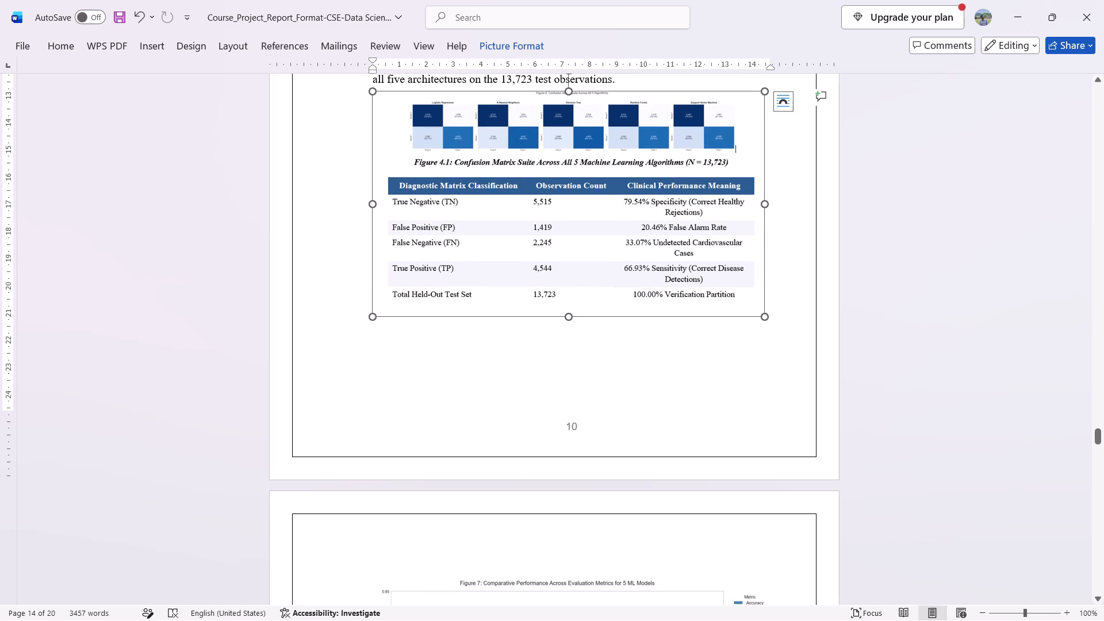
pyautogui.click(567, 312)
pyautogui.moveTo(567, 312); pyautogui.dragTo(569, 323)
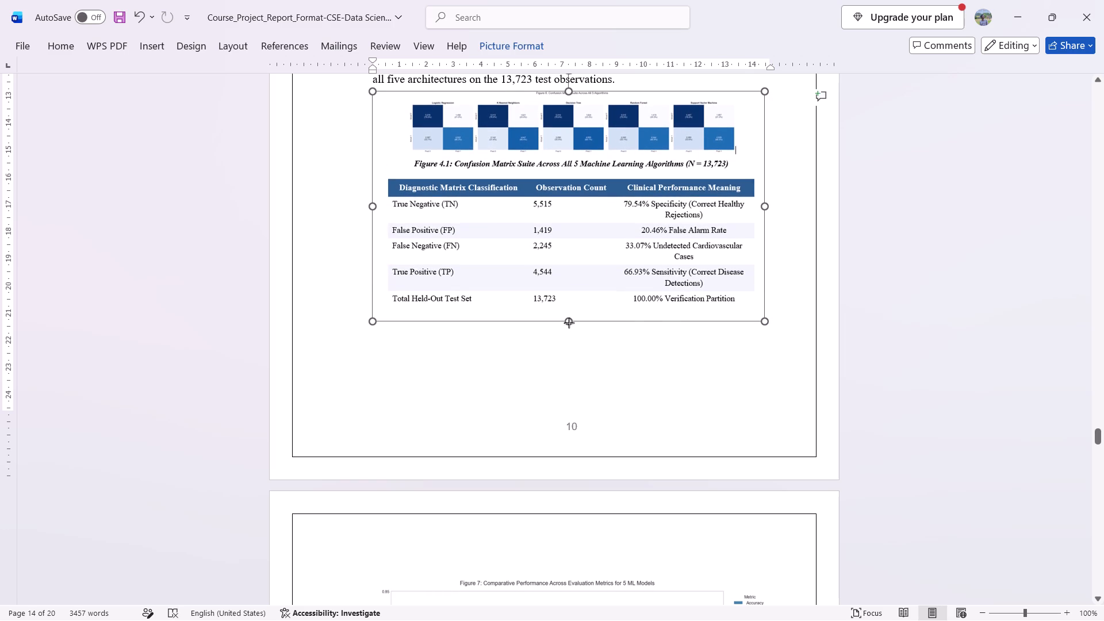
pyautogui.moveTo(569, 323); pyautogui.dragTo(569, 324)
# Copy the caption "Figure 4.2: Comparative Performance Bar Chart Across Evaluation Criteria" from the updated report and paste it below the bar chart.
pyautogui.scroll(-1, 603, 399)
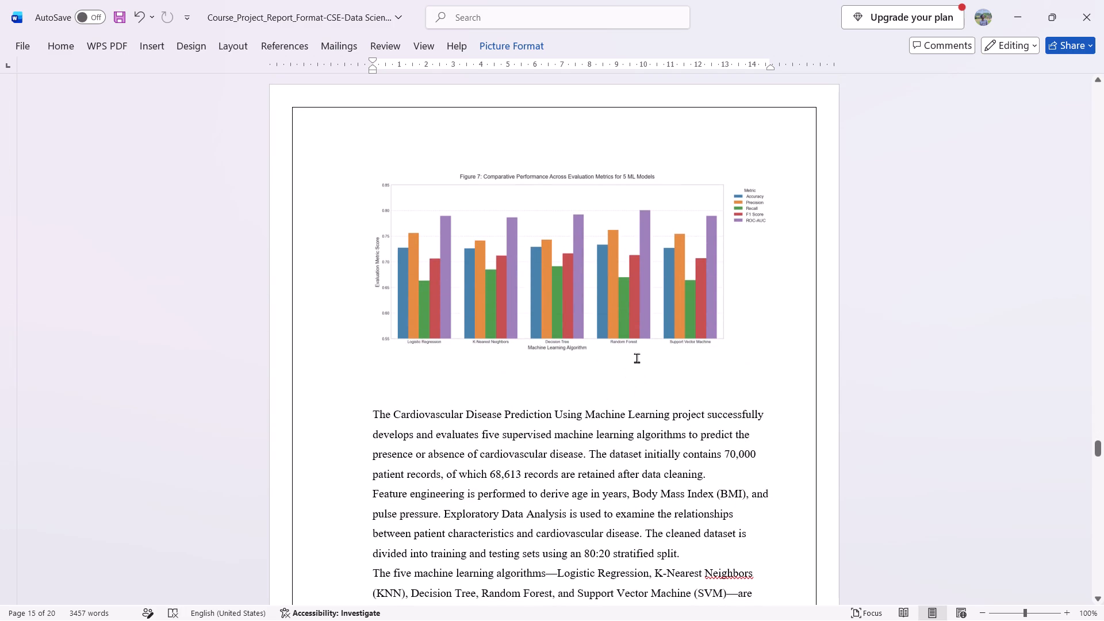
pyautogui.click(640, 358)
pyautogui.hotkey('alt', 'Tab')
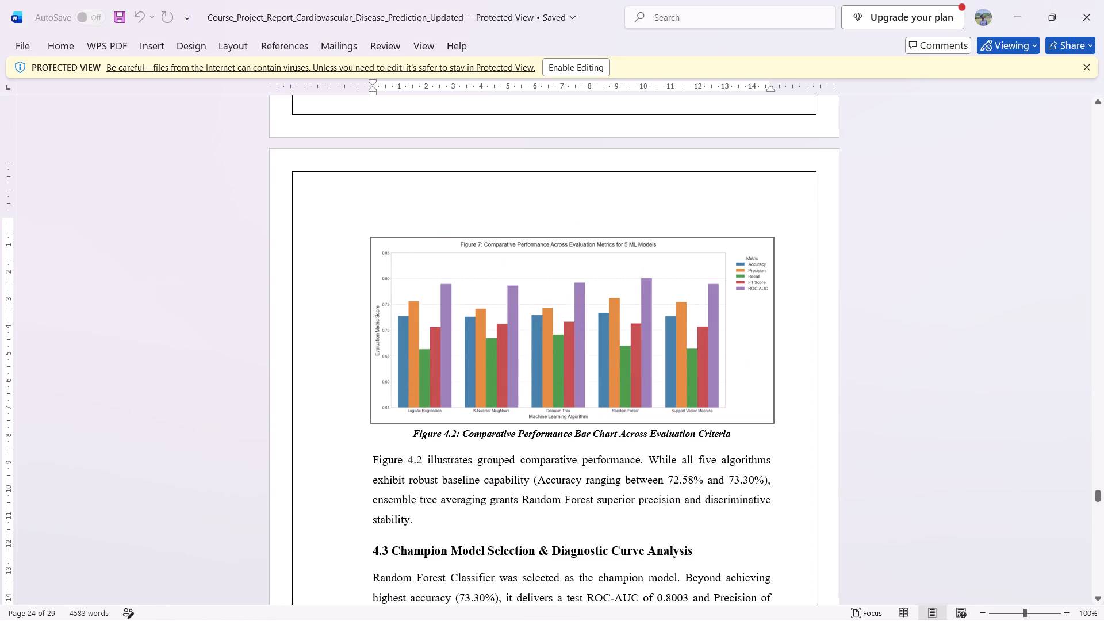
pyautogui.moveTo(414, 438); pyautogui.dragTo(734, 431)
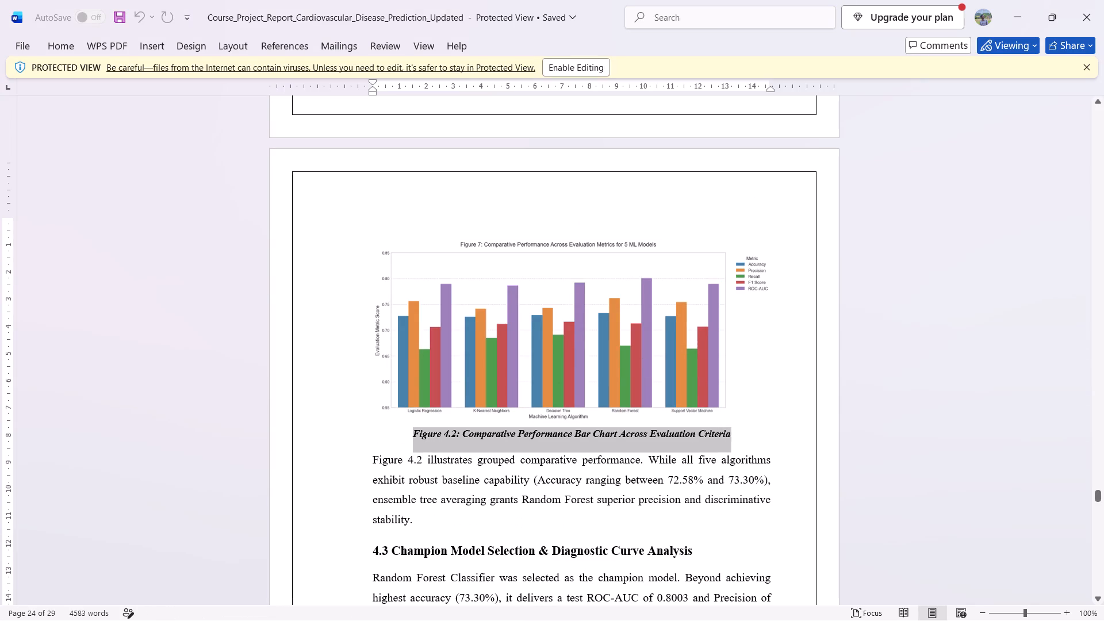
pyautogui.moveTo(734, 431); pyautogui.dragTo(737, 432)
pyautogui.hotkey('ctrl', 'c')
pyautogui.hotkey('alt', 'Tab')
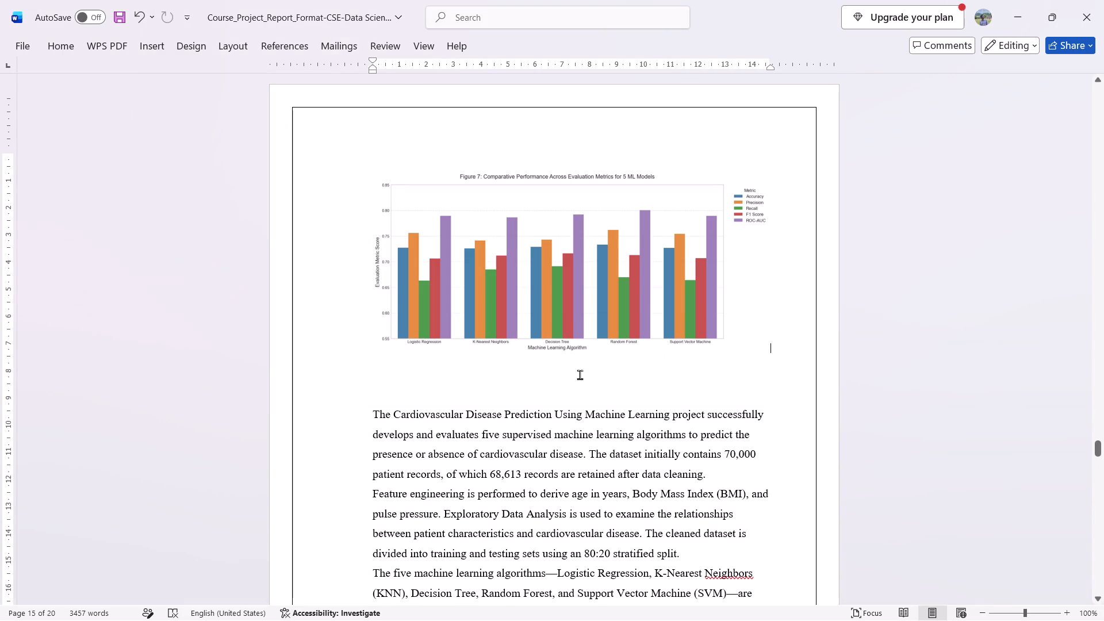
pyautogui.press('Return')
pyautogui.hotkey('ctrl', 'v')
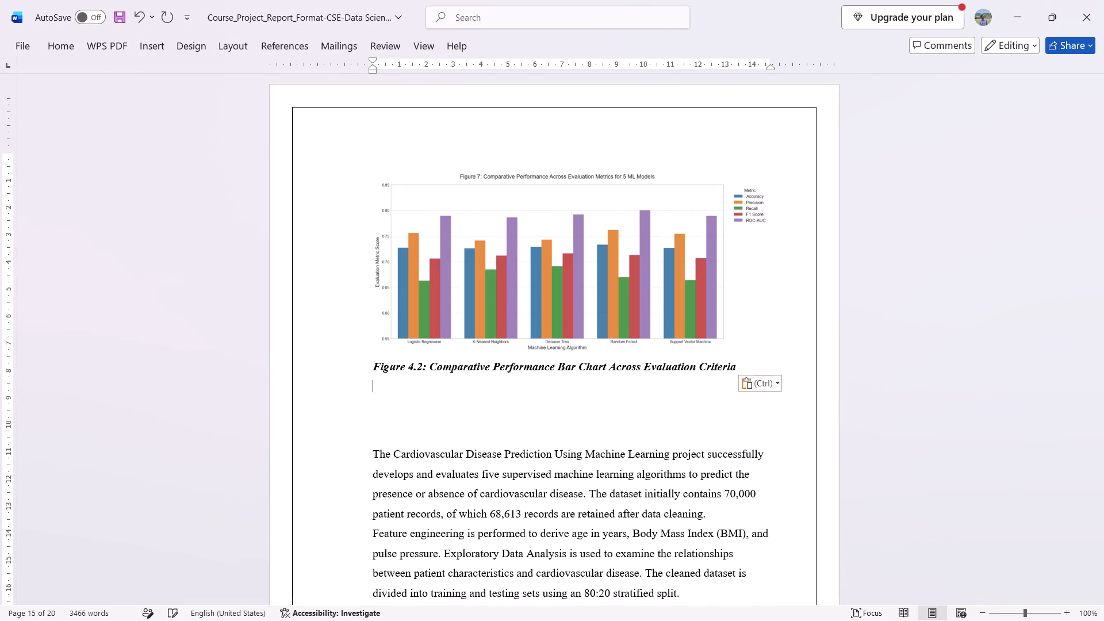
# Copy the paragraph starting "Figure 4.2 illustrates grouped comparative performance" from the updated report and paste it below the Figure 4.2 caption.
pyautogui.hotkey('alt', 'Tab')
pyautogui.scroll(-1, 540, 433)
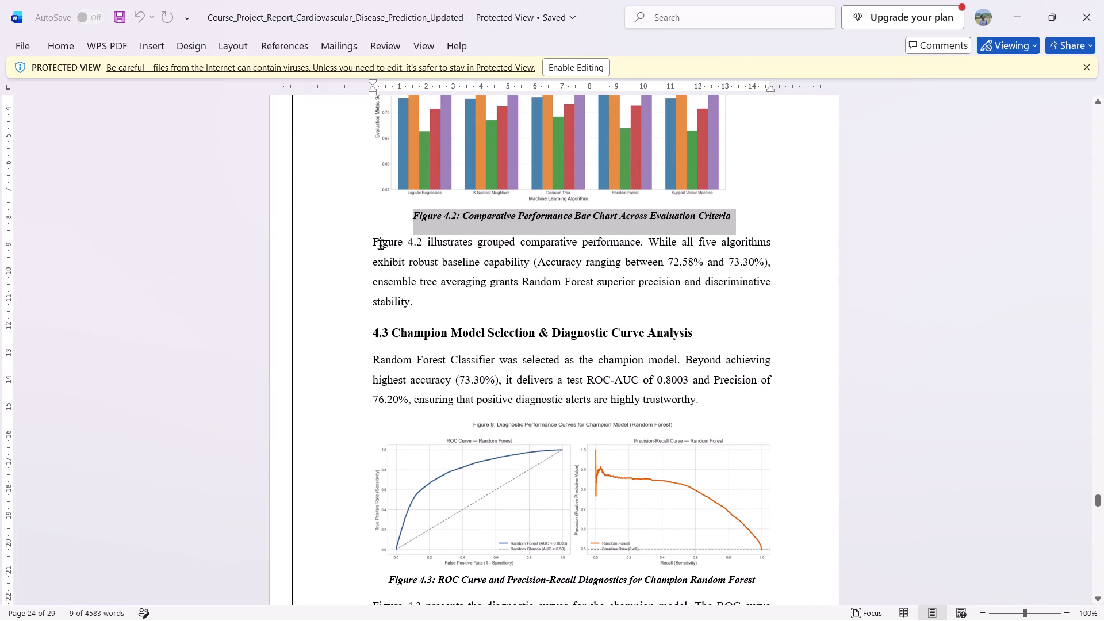
pyautogui.moveTo(375, 243); pyautogui.dragTo(421, 309)
pyautogui.hotkey('ctrl', 'c')
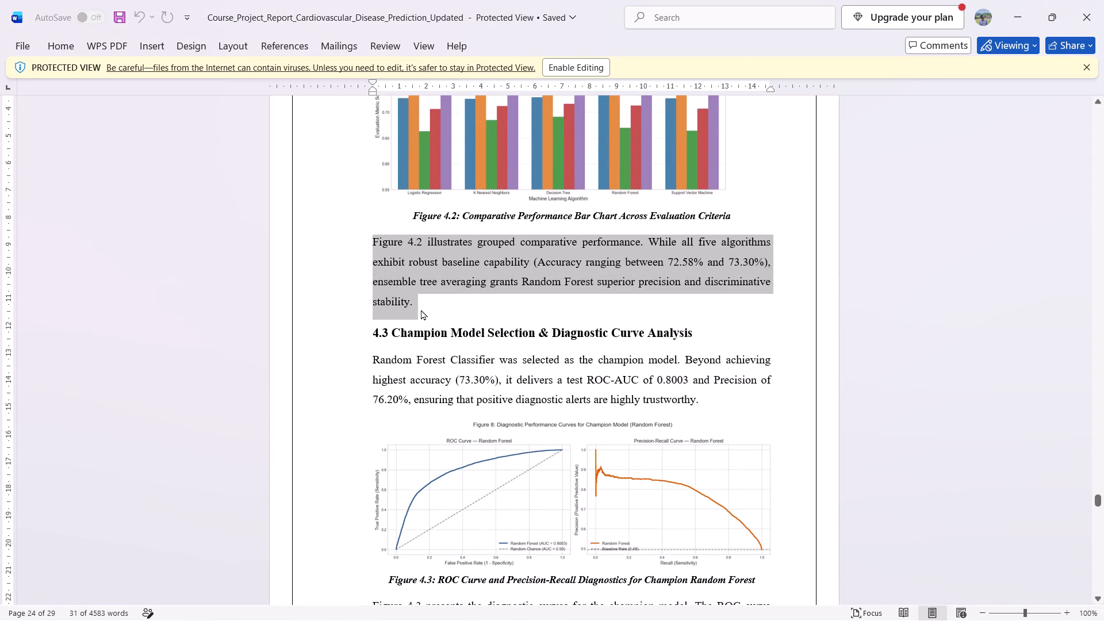
pyautogui.hotkey('alt', 'Tab')
pyautogui.hotkey('ctrl', 'v')
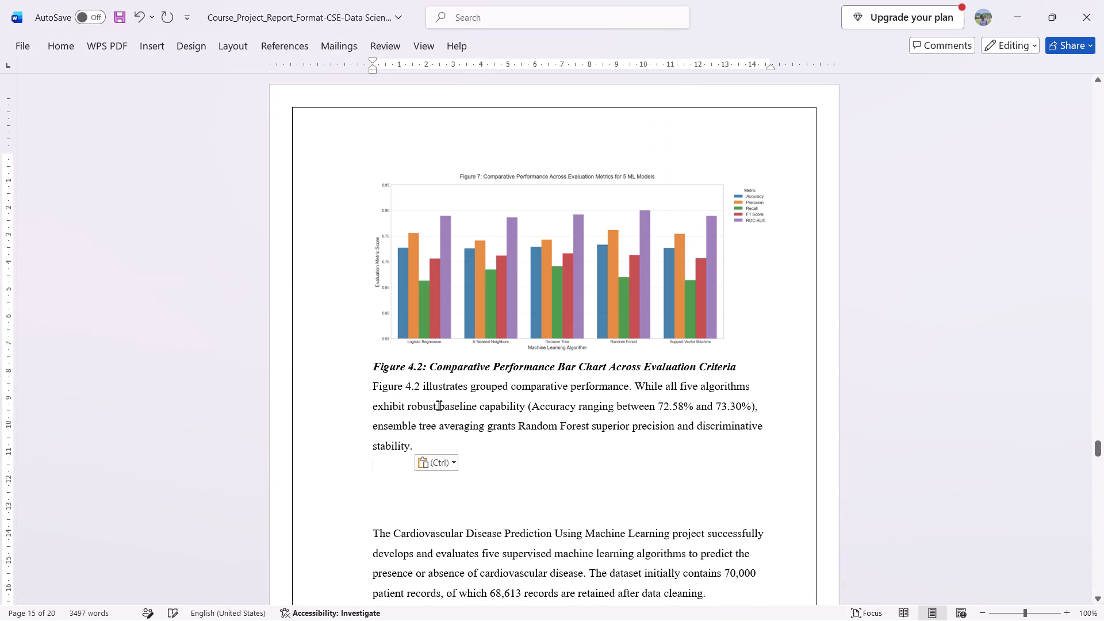
# Copy the section 4.3 Champion Model Selection & Diagnostic Curve Analysis heading and paragraph from the updated report and paste them below the Figure 4.2 paragraph.
pyautogui.hotkey('alt', 'Tab')
pyautogui.moveTo(373, 333); pyautogui.dragTo(421, 350)
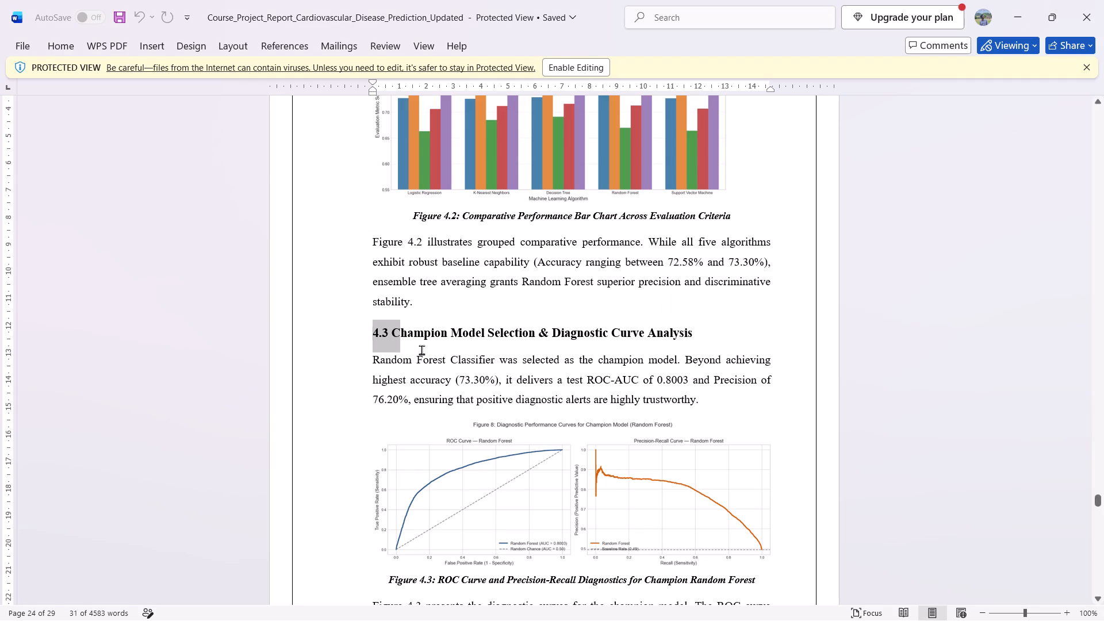
pyautogui.moveTo(421, 350); pyautogui.dragTo(703, 406)
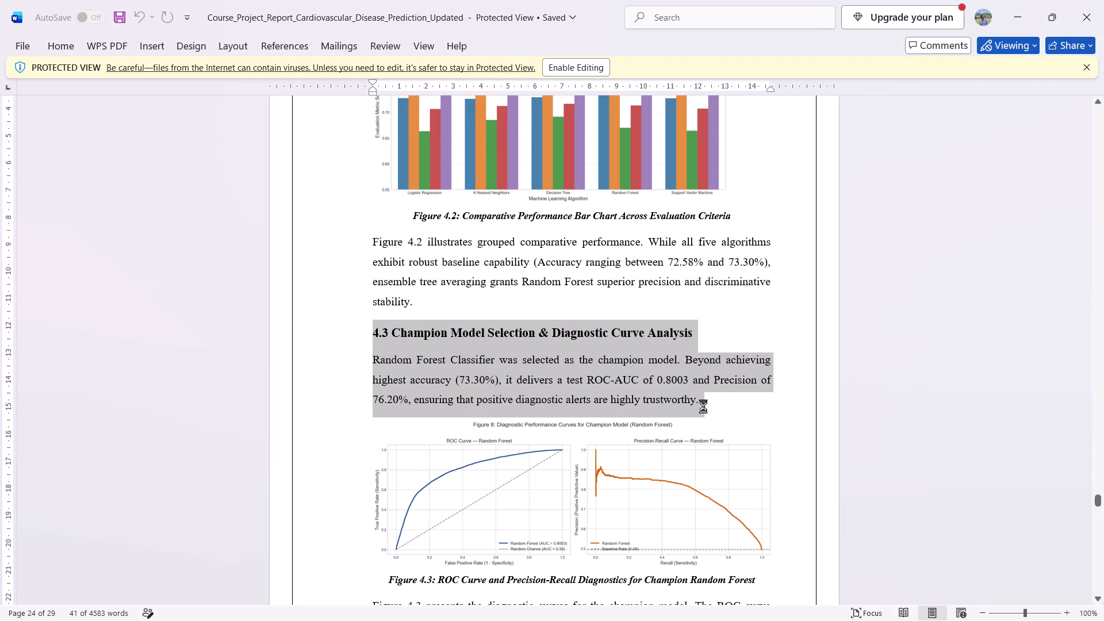
pyautogui.hotkey('ctrl', 'c')
pyautogui.hotkey('alt', 'Tab')
pyautogui.hotkey('ctrl', 'v')
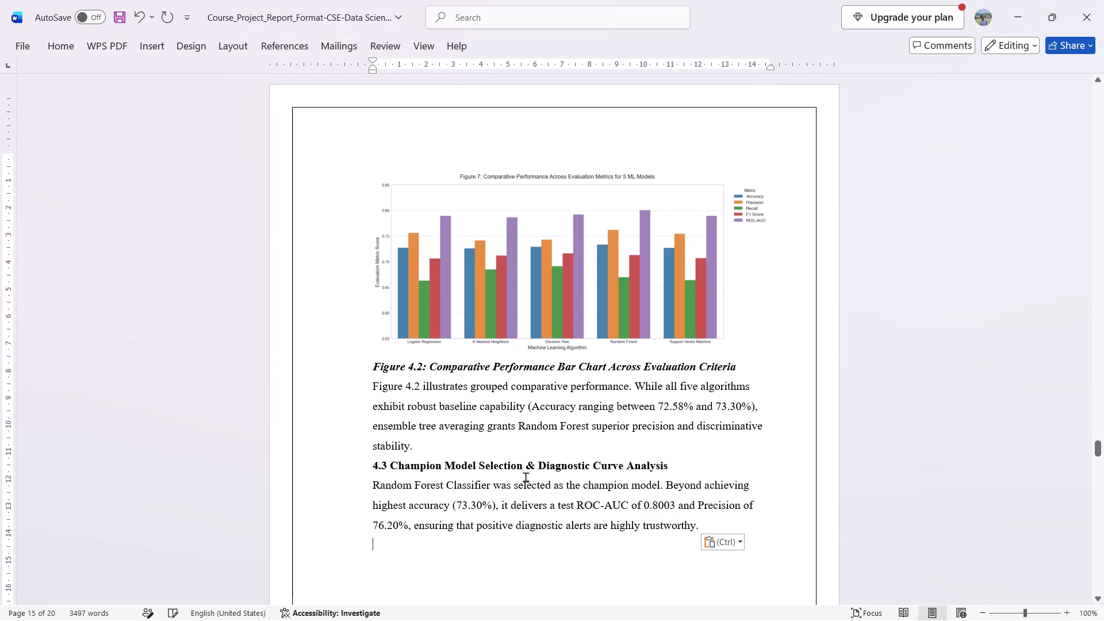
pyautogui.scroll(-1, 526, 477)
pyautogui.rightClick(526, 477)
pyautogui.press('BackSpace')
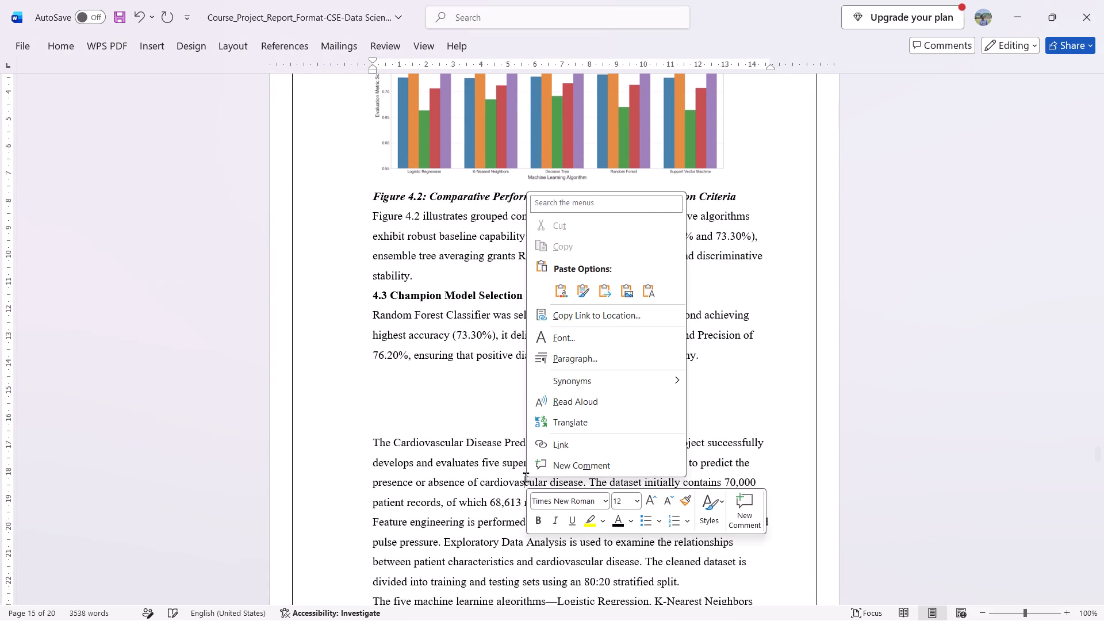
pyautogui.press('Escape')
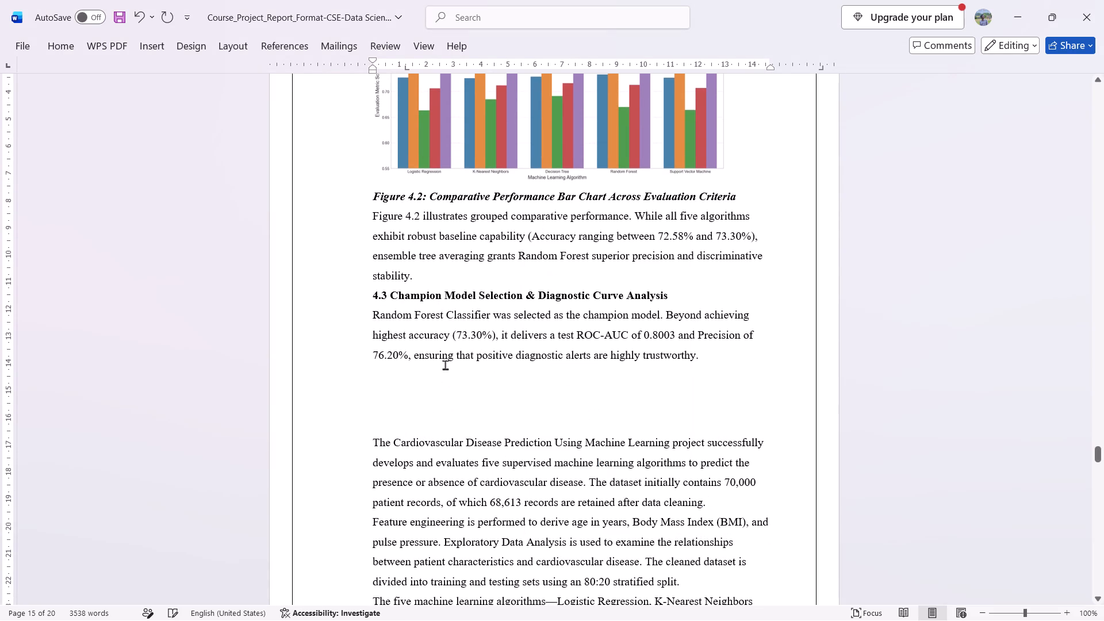
# Copy the ROC and precision-recall curves figure from the updated report and paste it below the section 4.3 paragraph.
pyautogui.click(445, 365)
pyautogui.click(440, 379)
pyautogui.hotkey('alt', 'Tab')
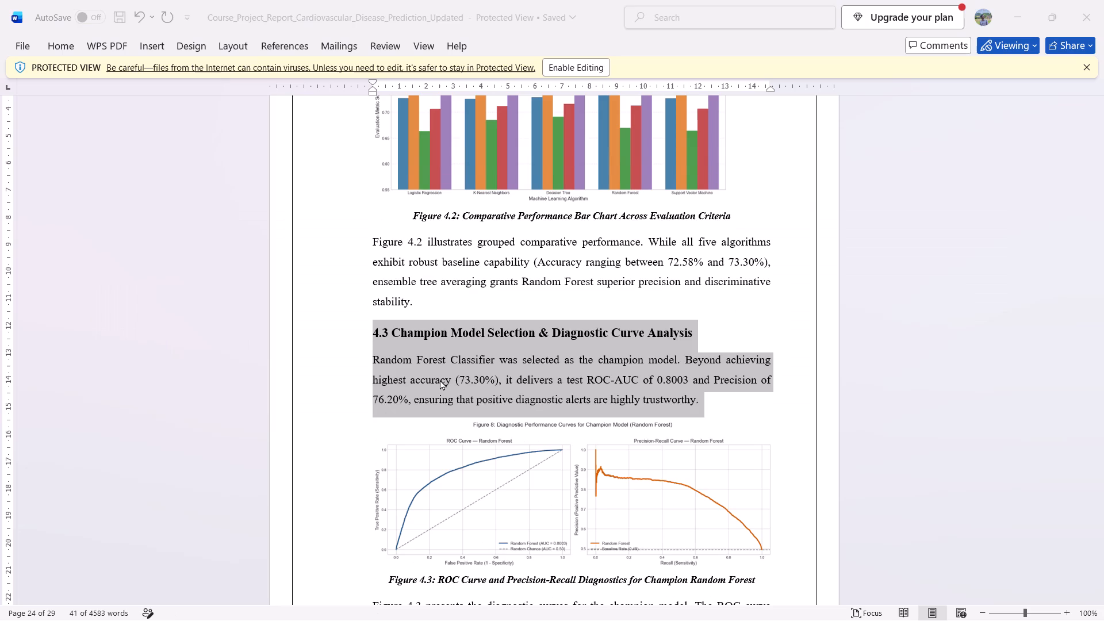
pyautogui.scroll(-1, 499, 376)
pyautogui.click(539, 348)
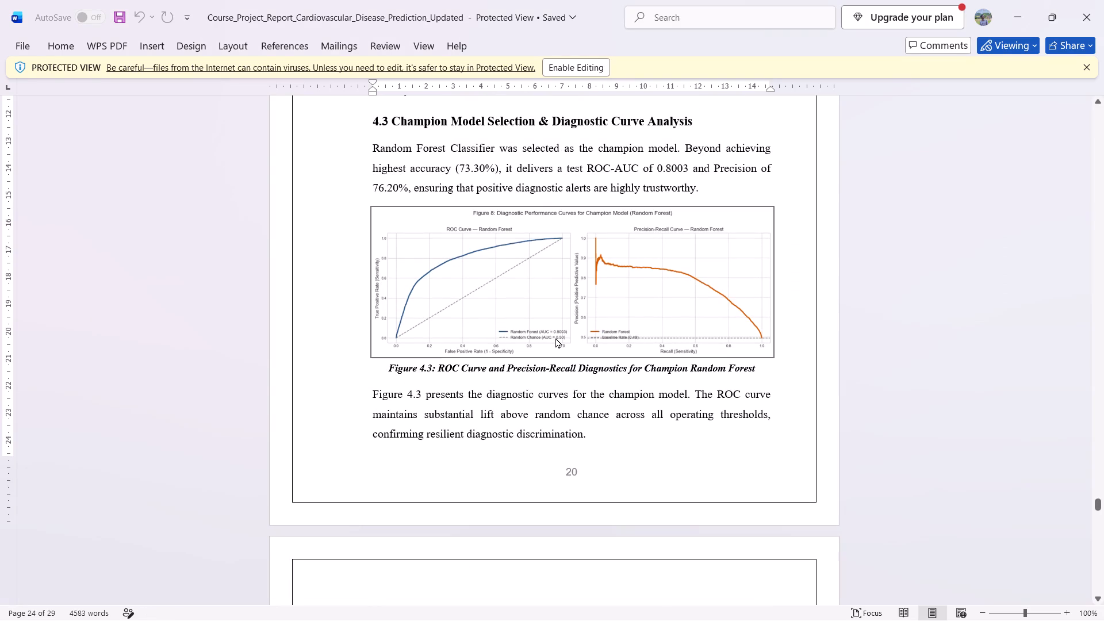
pyautogui.hotkey('ctrl', 'c')
pyautogui.hotkey('alt', 'Tab')
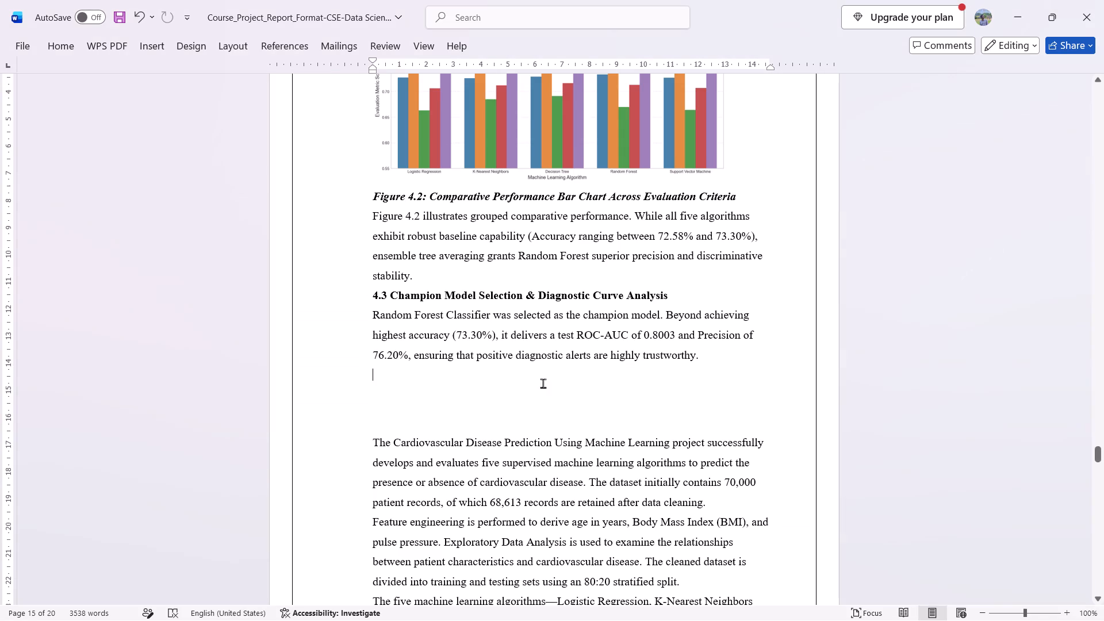
pyautogui.hotkey('ctrl', 'v')
# Copy the caption "Figure 4.3: ROC Curve and Precision-Recall Diagnostics for Champion Random Forest" from the updated report and paste it below the curves figure.
pyautogui.hotkey('alt', 'Tab')
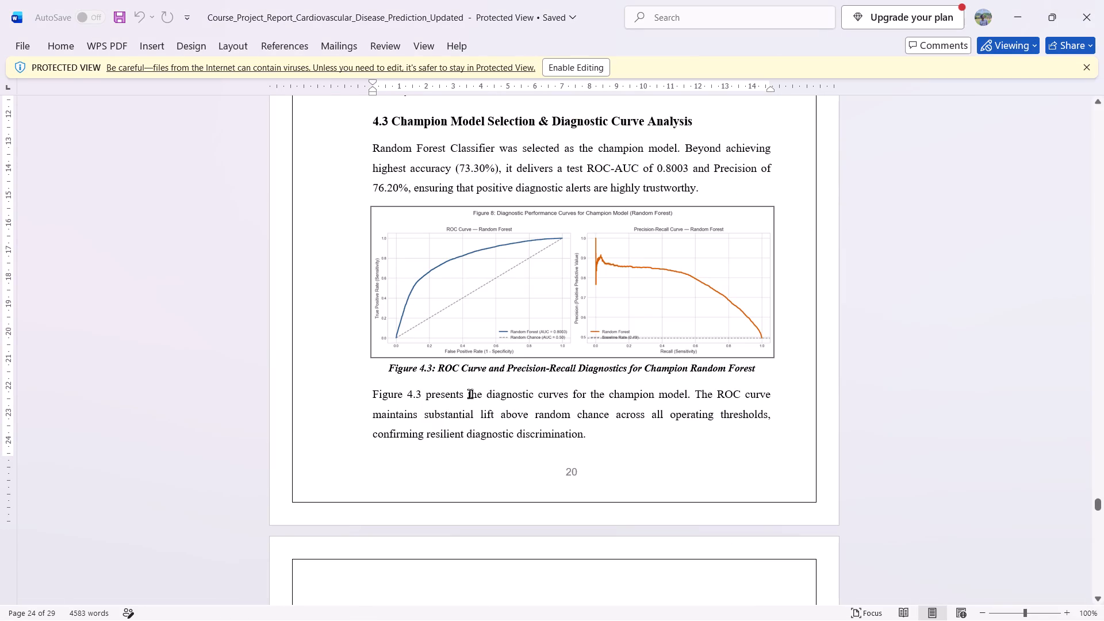
pyautogui.moveTo(388, 367); pyautogui.dragTo(758, 371)
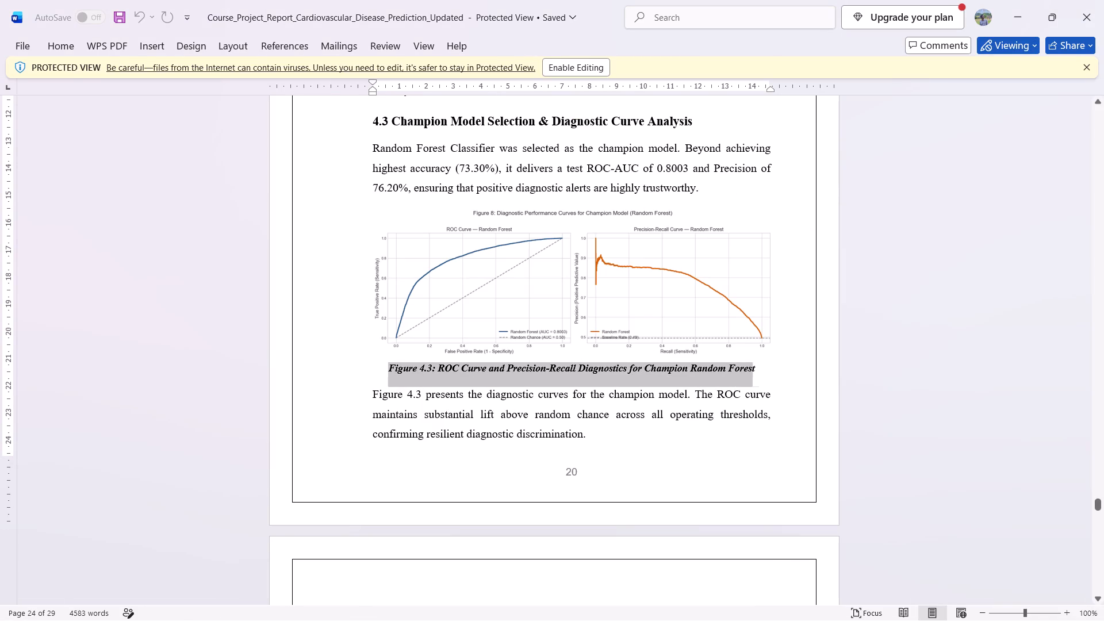
pyautogui.moveTo(758, 371); pyautogui.dragTo(761, 374)
pyautogui.hotkey('ctrl', 'c')
pyautogui.hotkey('alt', 'Tab')
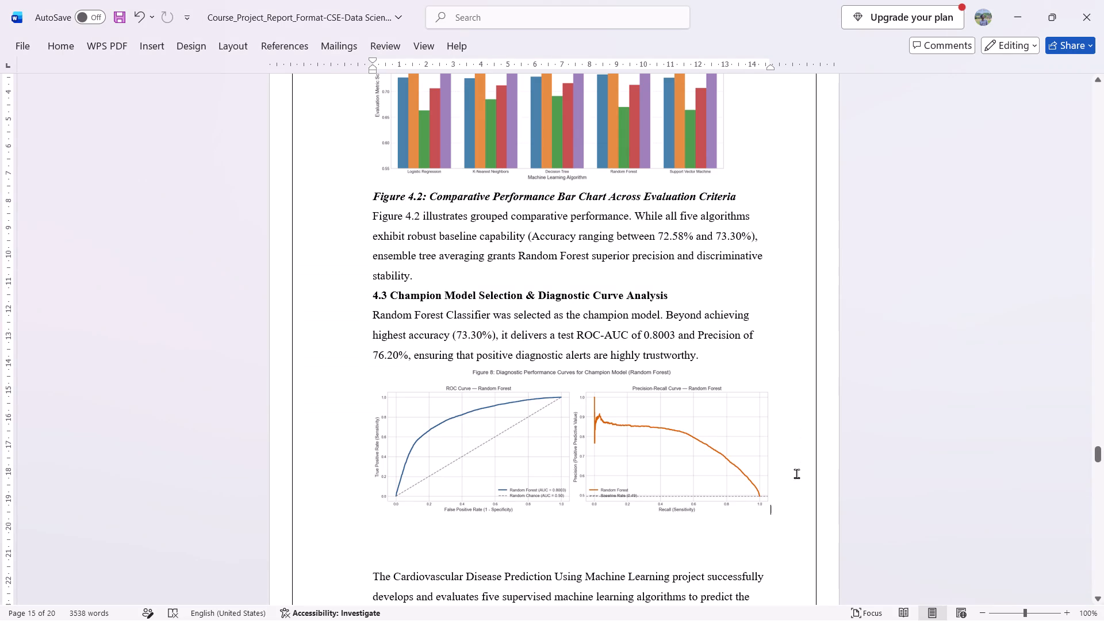
pyautogui.press('Return')
pyautogui.hotkey('ctrl', 'v')
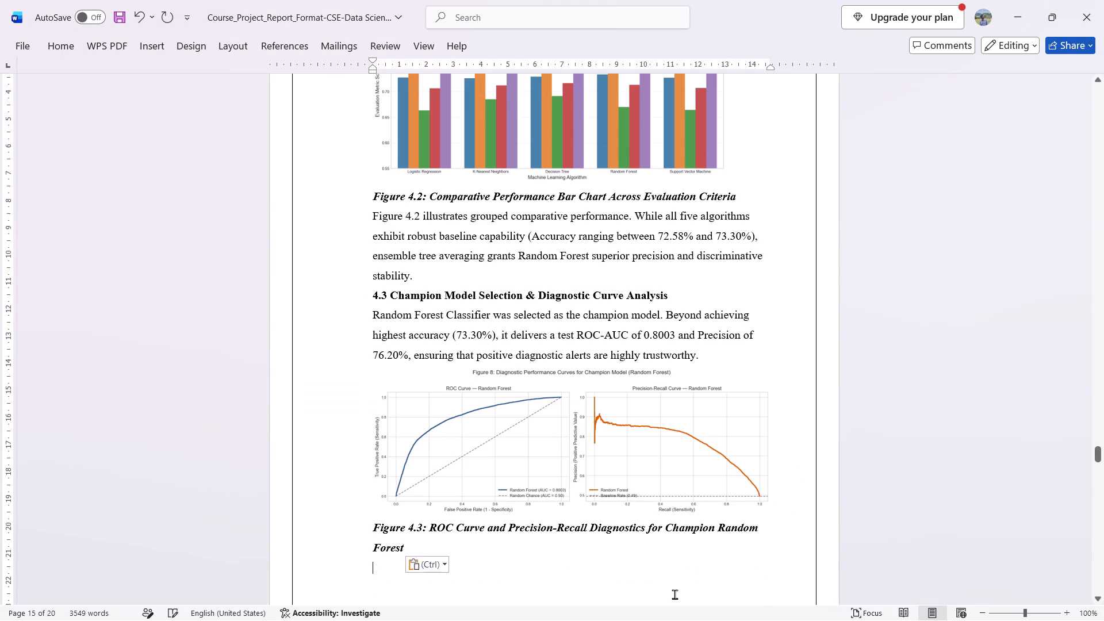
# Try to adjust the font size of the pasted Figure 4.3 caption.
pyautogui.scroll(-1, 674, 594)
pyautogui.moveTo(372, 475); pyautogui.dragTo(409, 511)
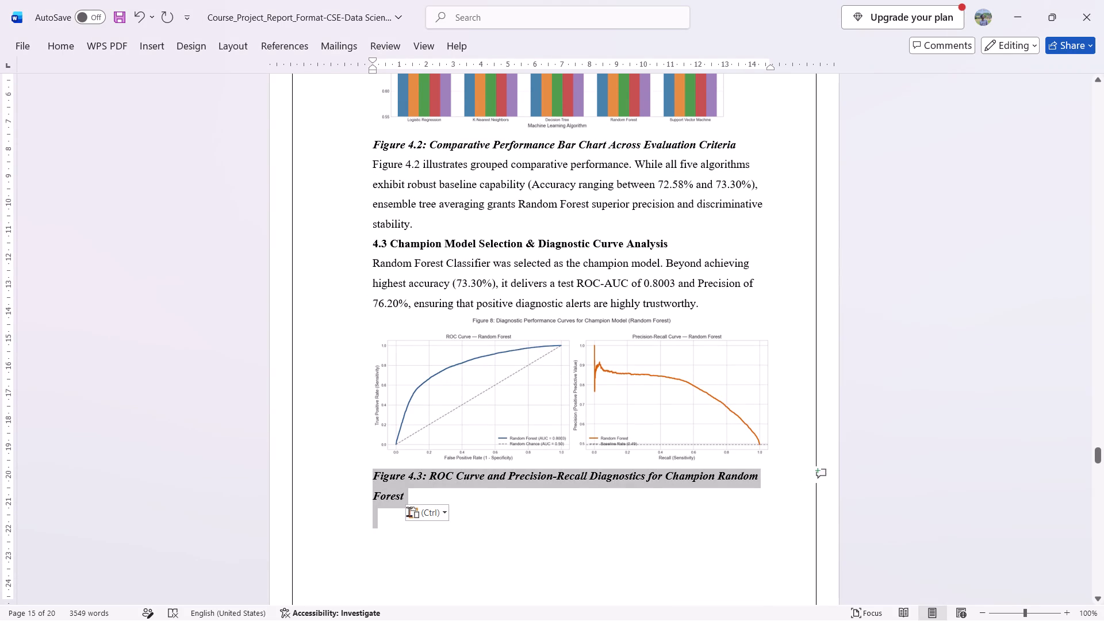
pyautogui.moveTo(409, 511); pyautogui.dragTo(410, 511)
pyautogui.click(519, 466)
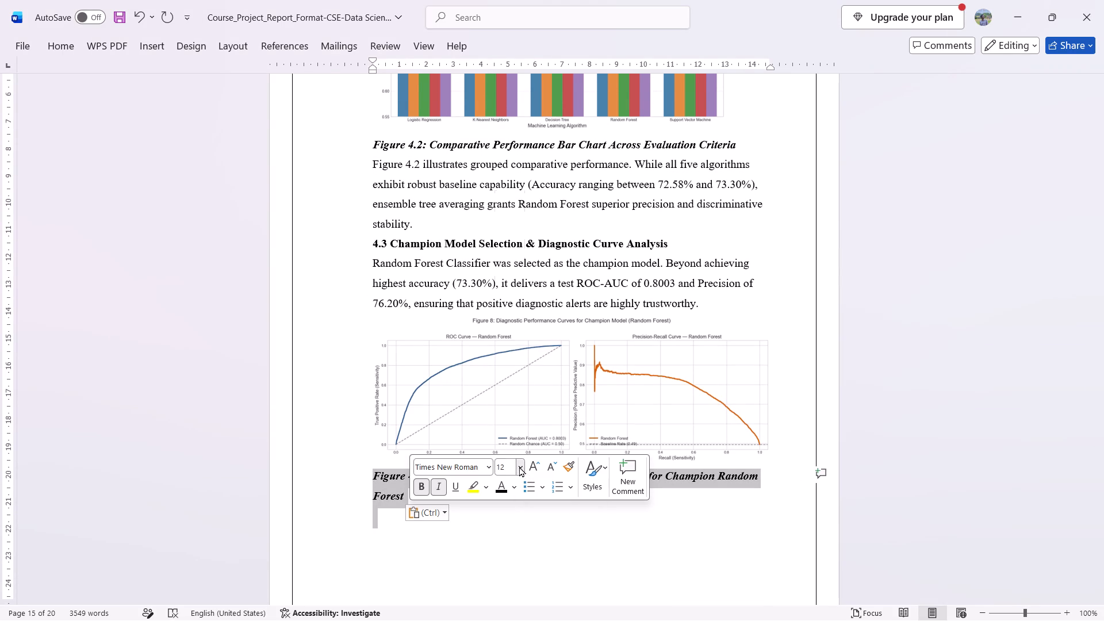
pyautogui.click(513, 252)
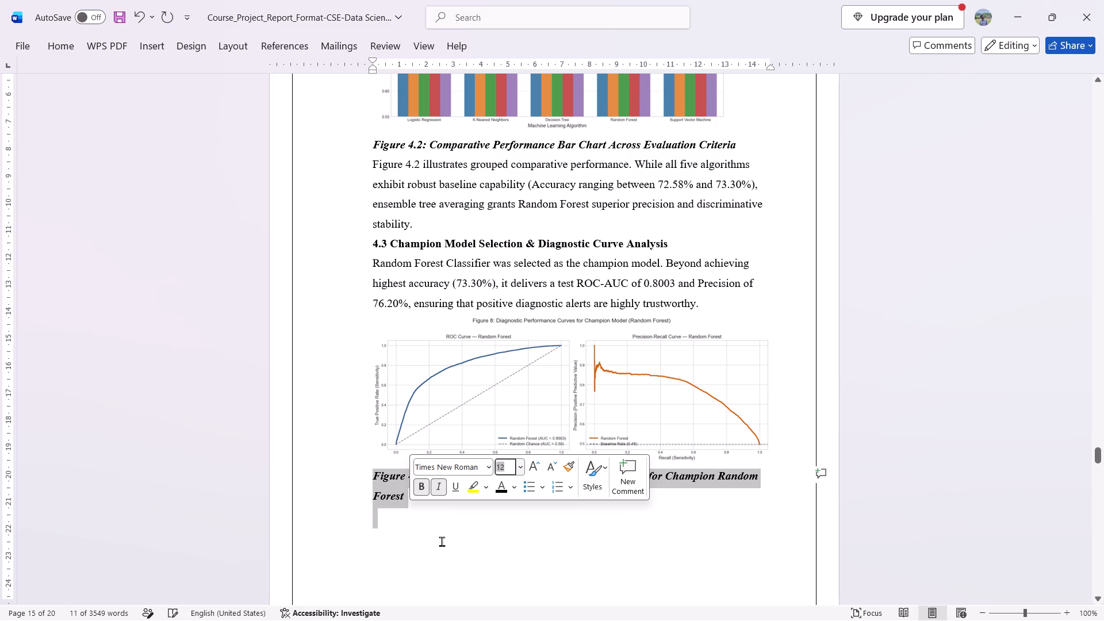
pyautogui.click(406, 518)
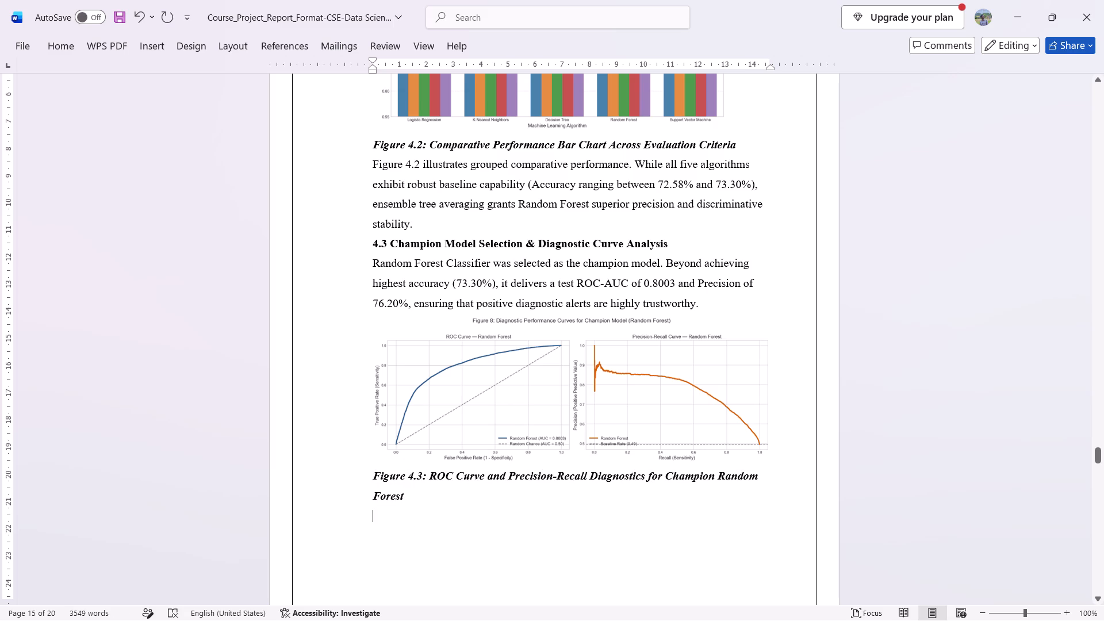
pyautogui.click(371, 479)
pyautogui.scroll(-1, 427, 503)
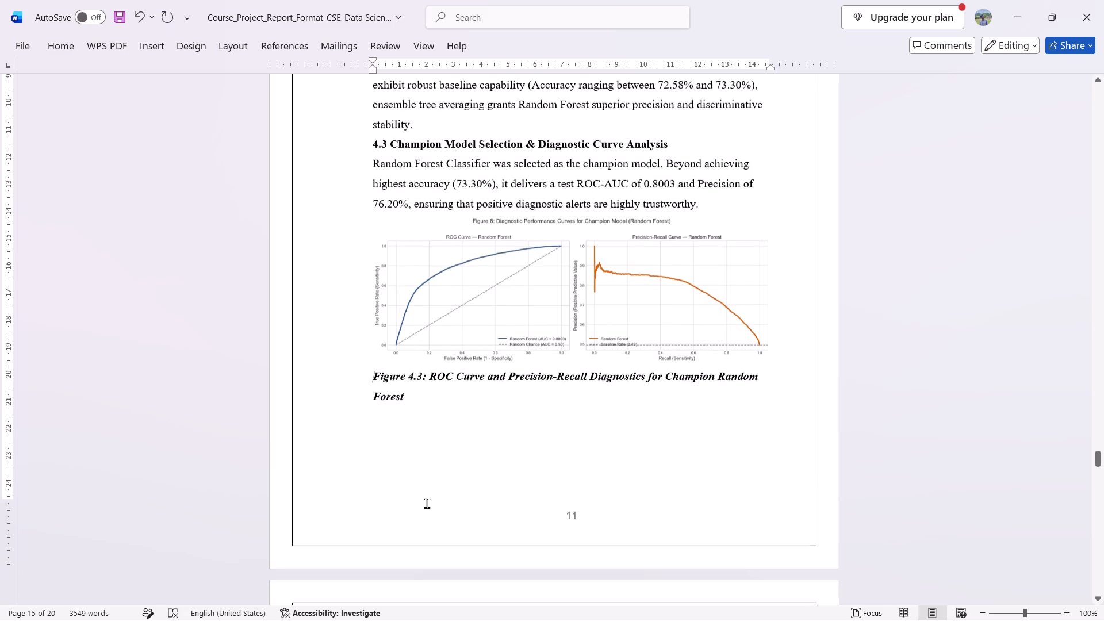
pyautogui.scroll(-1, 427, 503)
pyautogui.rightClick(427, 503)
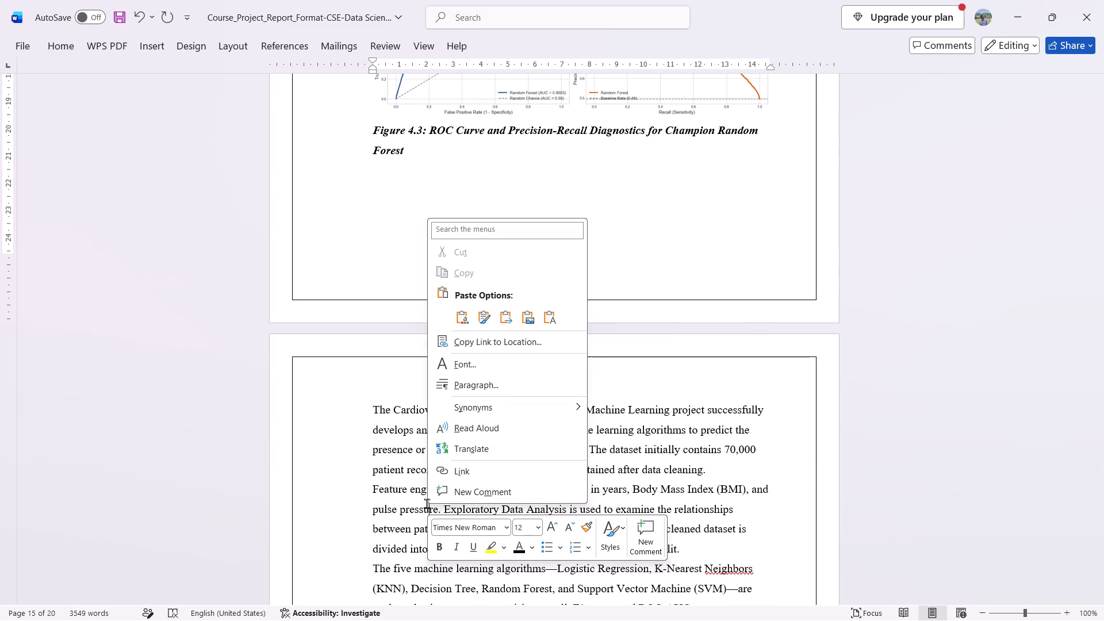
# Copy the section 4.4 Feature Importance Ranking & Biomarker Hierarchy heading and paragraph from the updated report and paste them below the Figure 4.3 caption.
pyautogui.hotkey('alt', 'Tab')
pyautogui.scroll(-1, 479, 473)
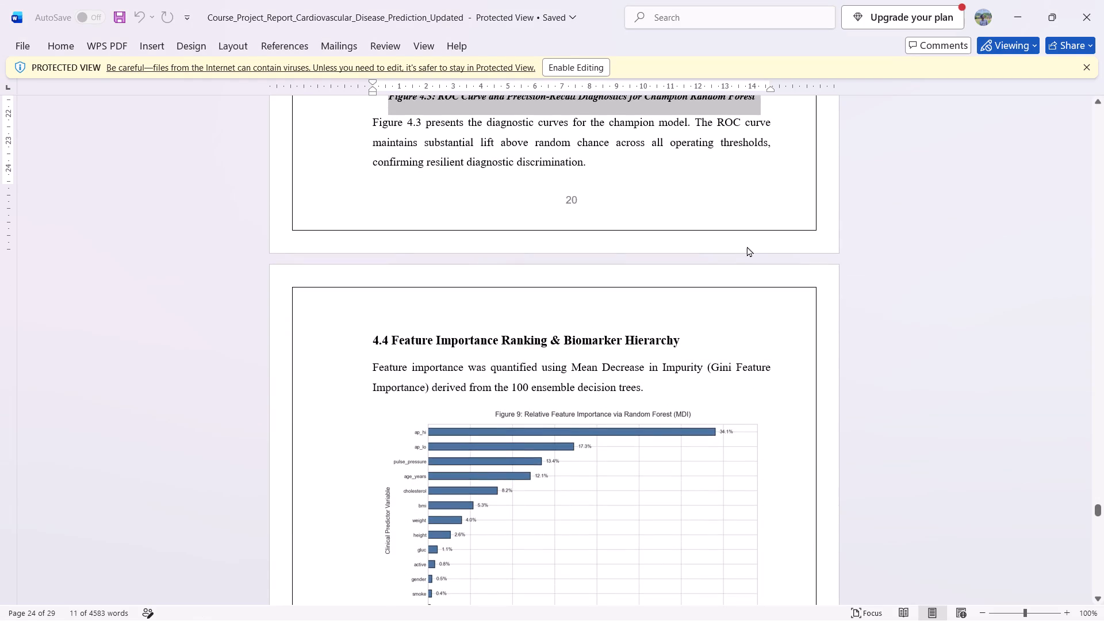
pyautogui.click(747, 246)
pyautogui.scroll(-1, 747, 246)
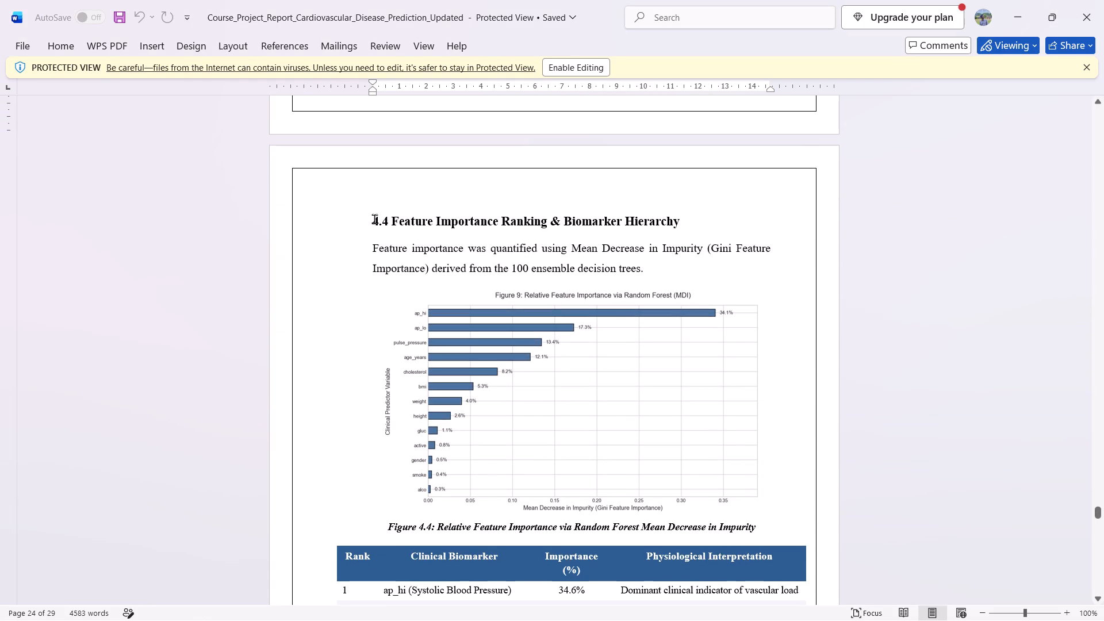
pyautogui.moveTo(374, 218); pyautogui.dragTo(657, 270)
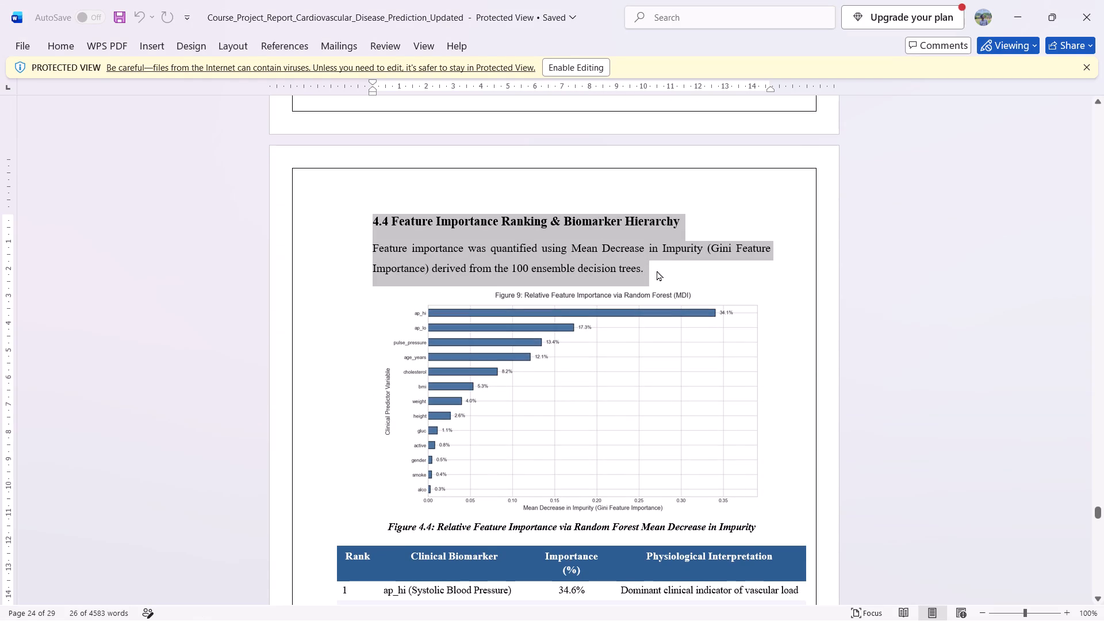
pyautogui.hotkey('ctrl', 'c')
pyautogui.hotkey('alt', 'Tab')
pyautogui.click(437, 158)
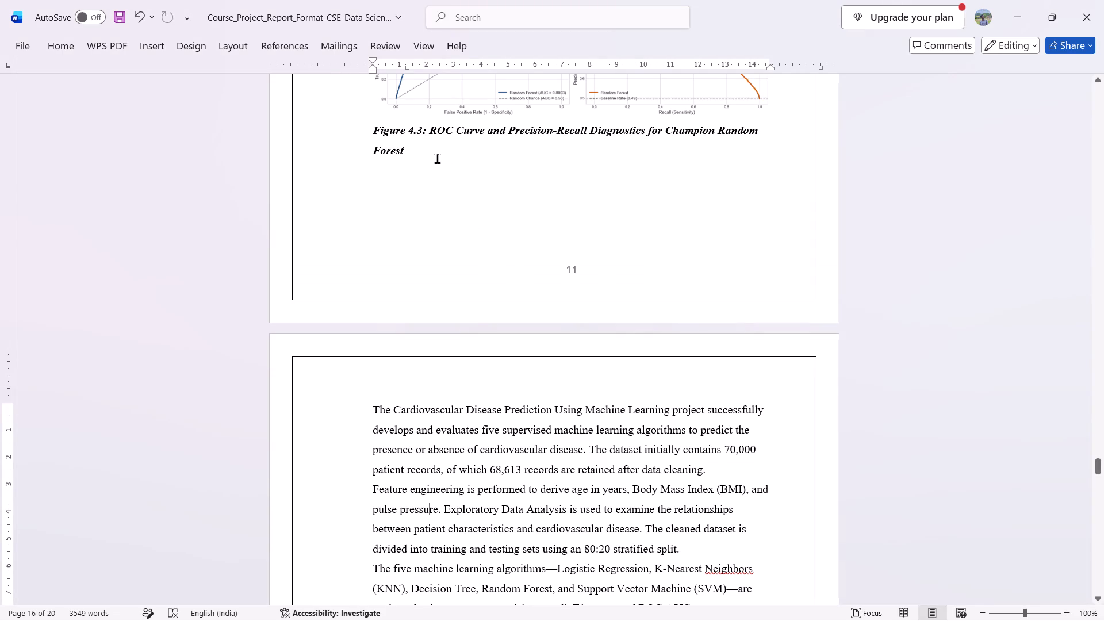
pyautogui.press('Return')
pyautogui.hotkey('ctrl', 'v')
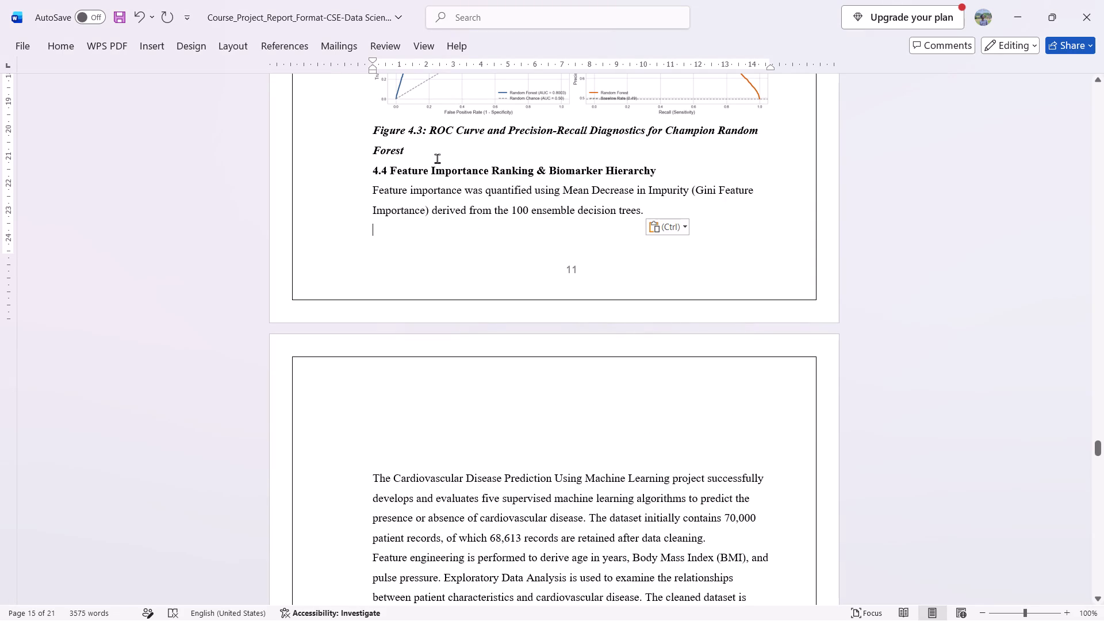
# Copy the paragraph starting "Figure 4.3 presents the diagnostic curves" from the updated report and return to the course report.
pyautogui.hotkey('alt', 'Tab')
pyautogui.scroll(1, 439, 313)
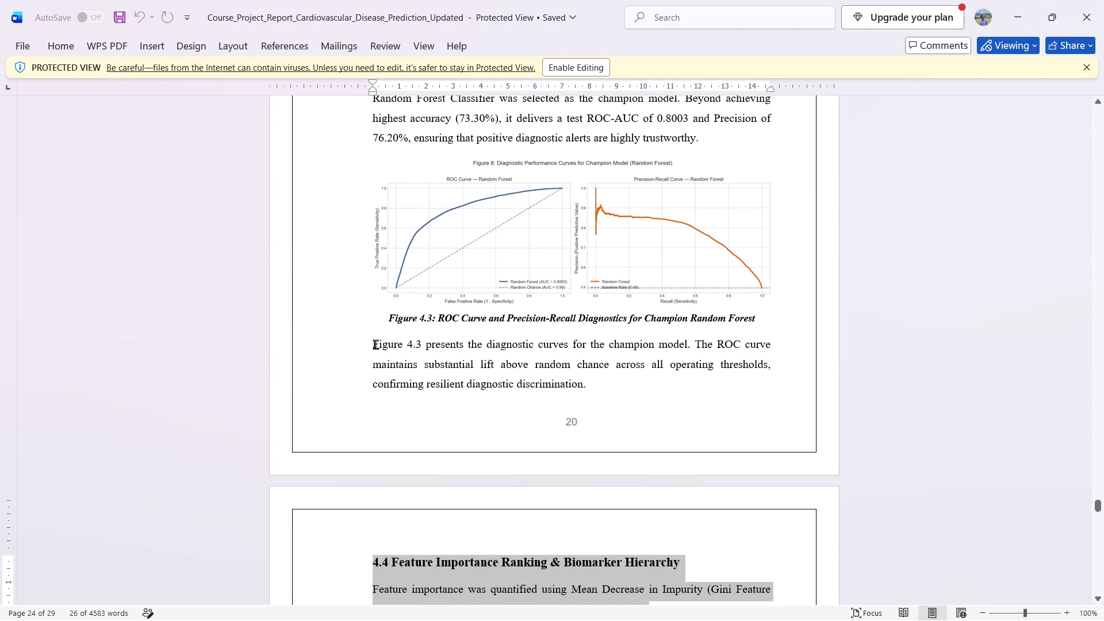
pyautogui.moveTo(375, 344); pyautogui.dragTo(589, 381)
pyautogui.hotkey('ctrl', 'c')
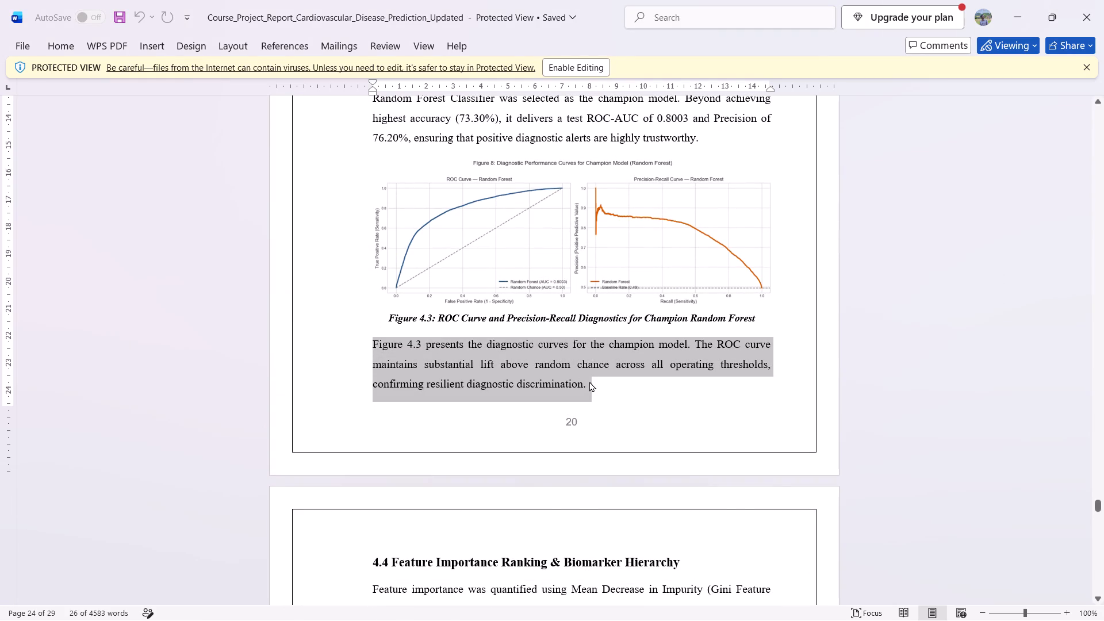
pyautogui.hotkey('alt', 'Tab')
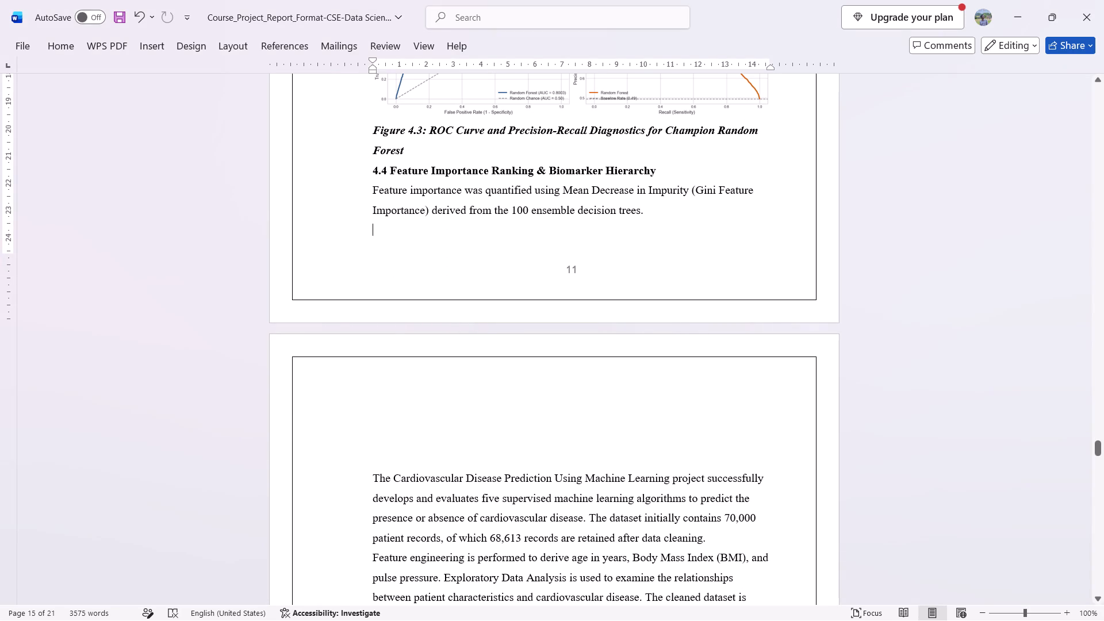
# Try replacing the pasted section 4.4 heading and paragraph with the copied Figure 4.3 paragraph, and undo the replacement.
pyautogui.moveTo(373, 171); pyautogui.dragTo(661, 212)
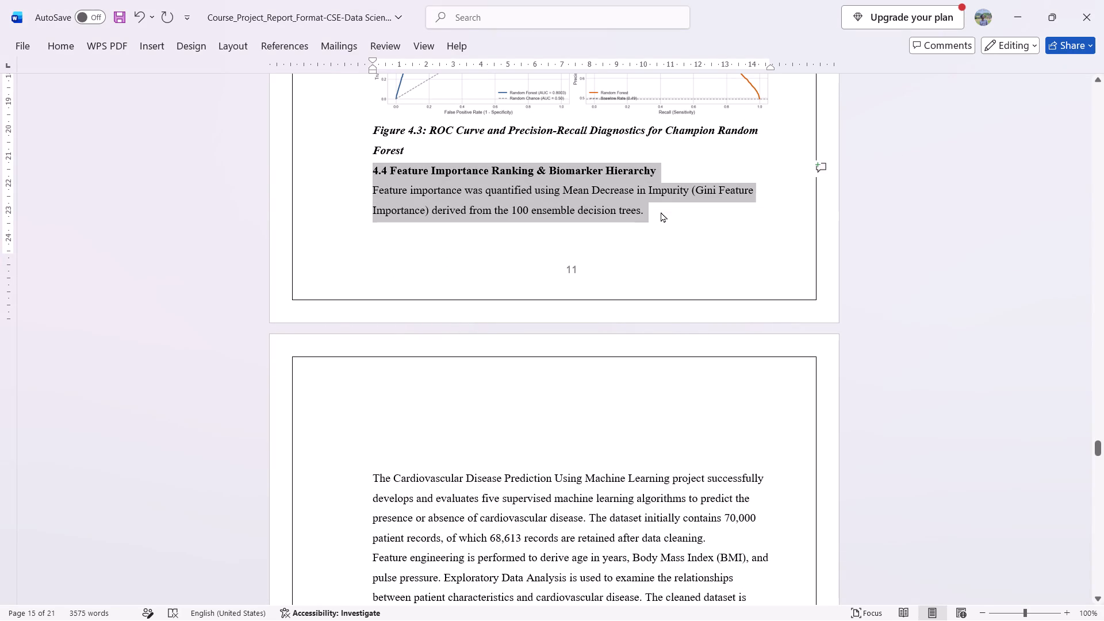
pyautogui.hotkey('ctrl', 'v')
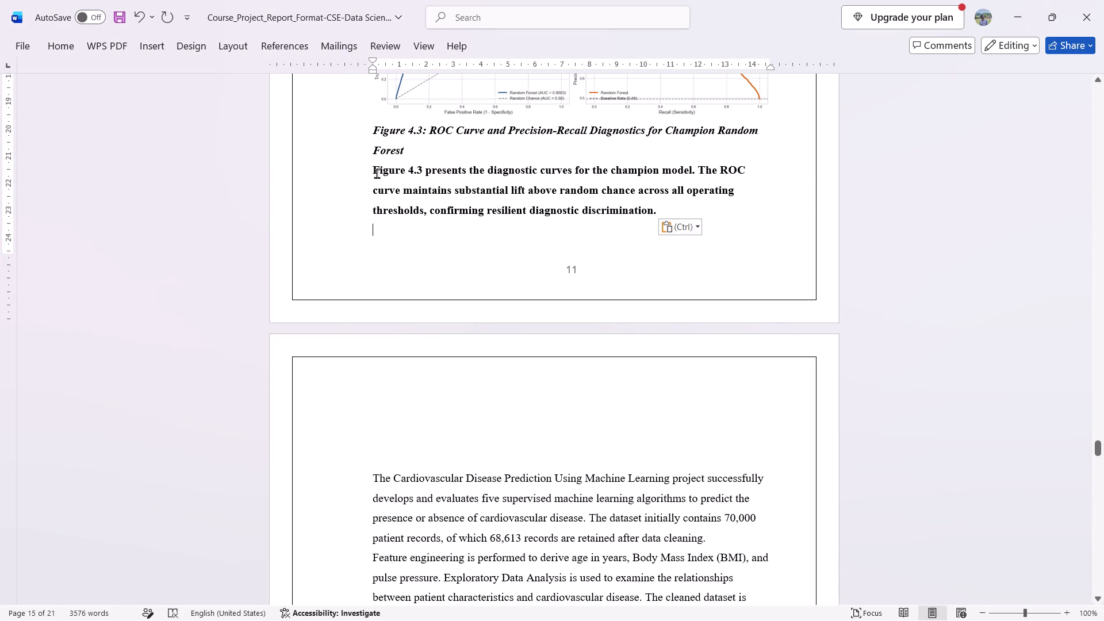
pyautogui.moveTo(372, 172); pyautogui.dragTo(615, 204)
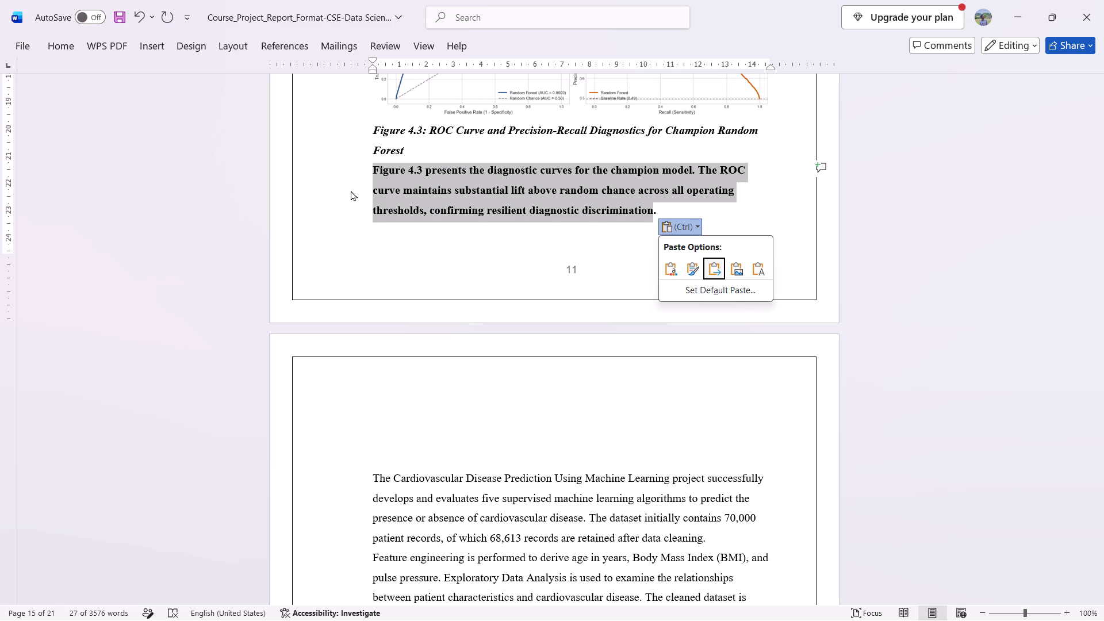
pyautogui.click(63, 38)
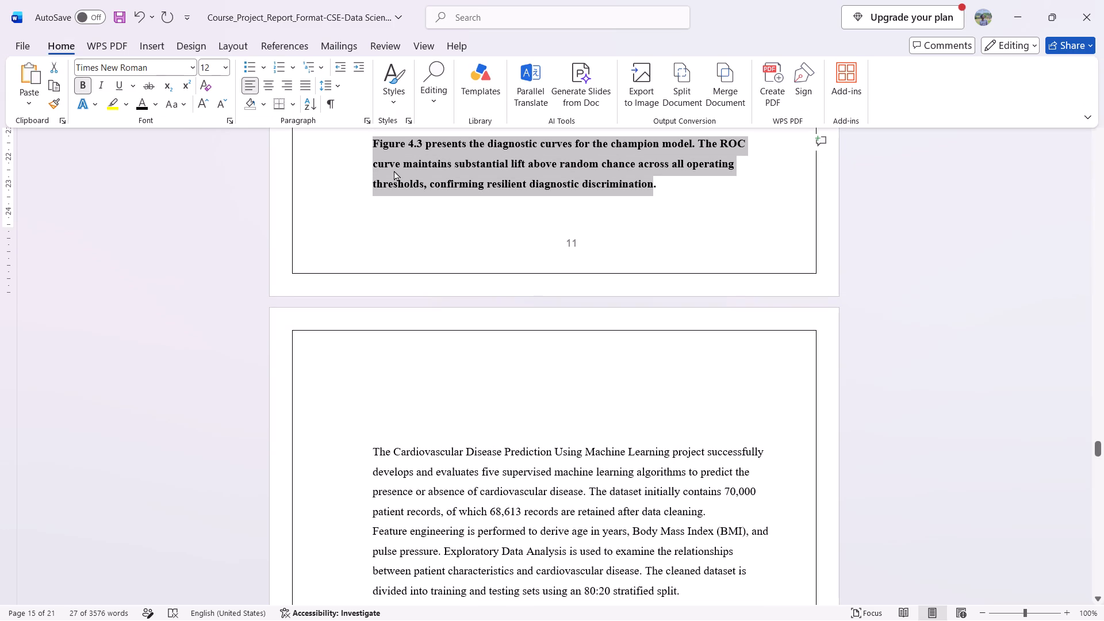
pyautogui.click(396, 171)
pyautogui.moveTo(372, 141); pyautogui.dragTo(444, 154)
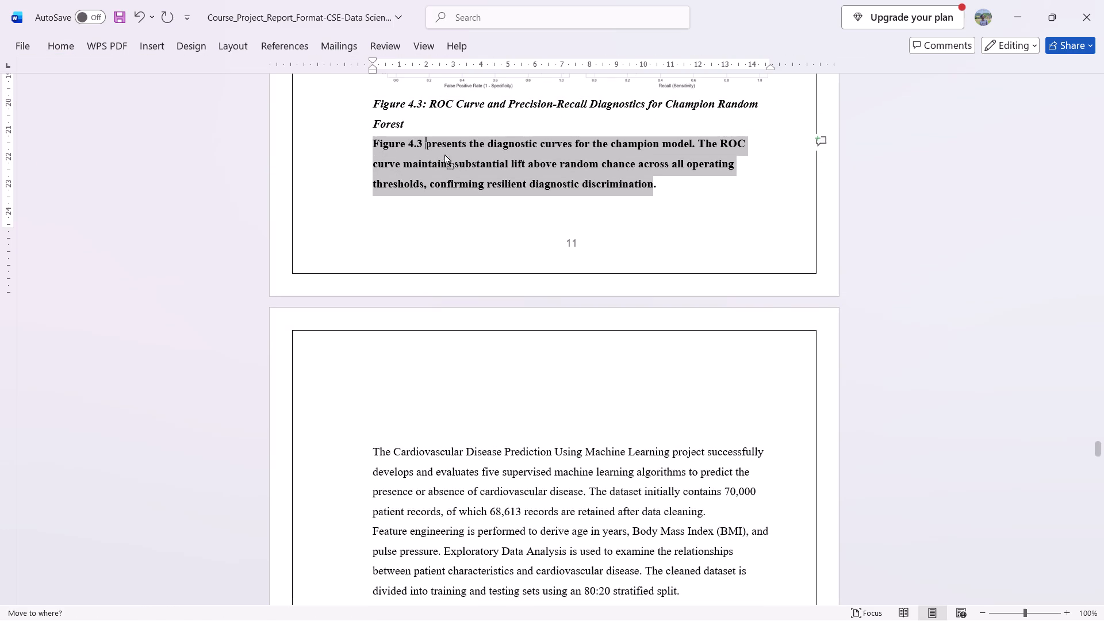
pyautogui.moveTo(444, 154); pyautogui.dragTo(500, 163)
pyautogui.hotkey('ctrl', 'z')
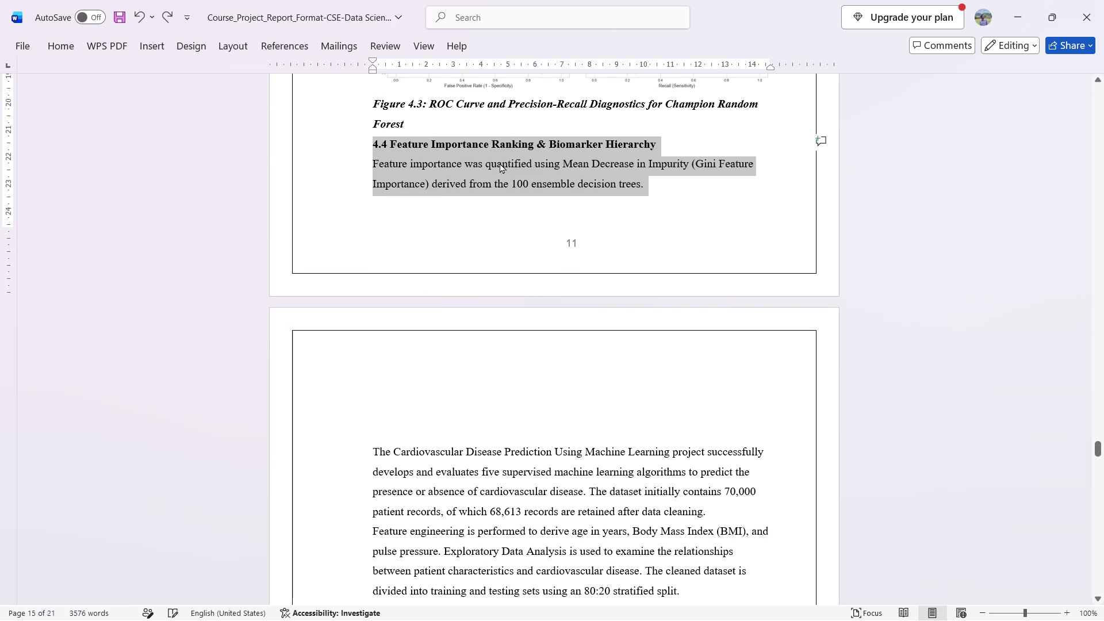
# Paste the copied Figure 4.3 paragraph below the Figure 4.3 caption, replacing the section 4.4 heading and paragraph.
pyautogui.click(414, 163)
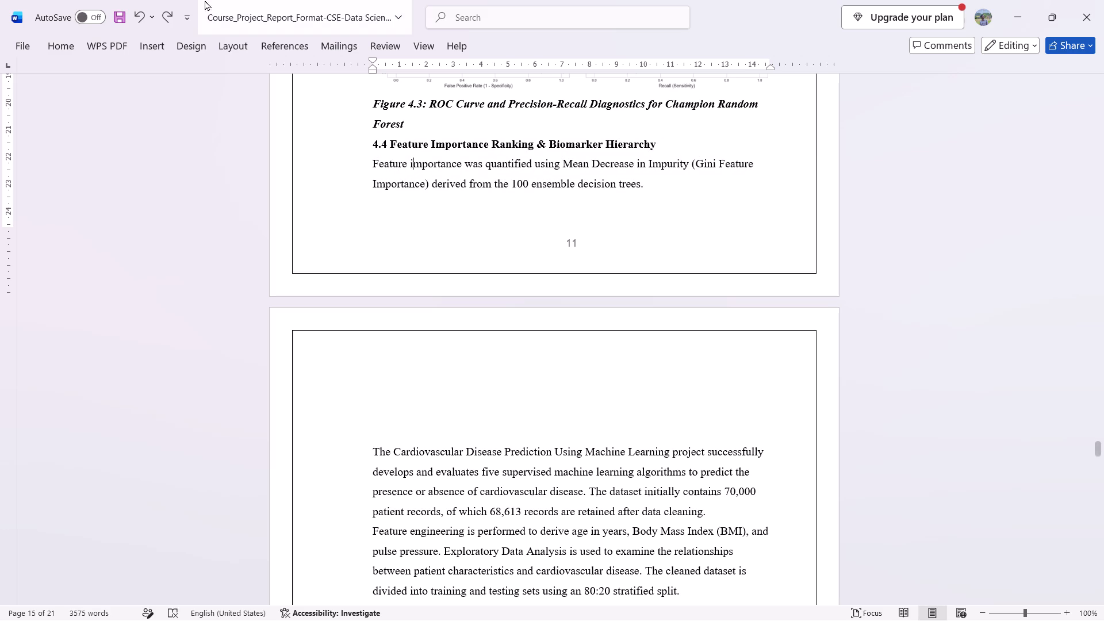
pyautogui.moveTo(377, 147); pyautogui.dragTo(440, 158)
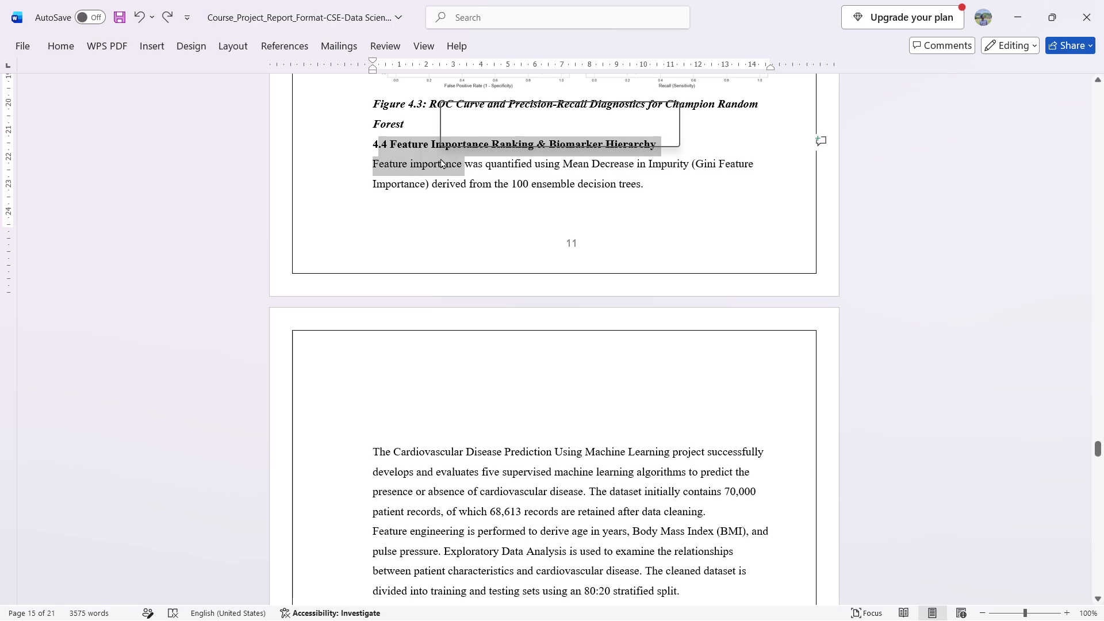
pyautogui.click(440, 158)
pyautogui.moveTo(373, 142); pyautogui.dragTo(616, 181)
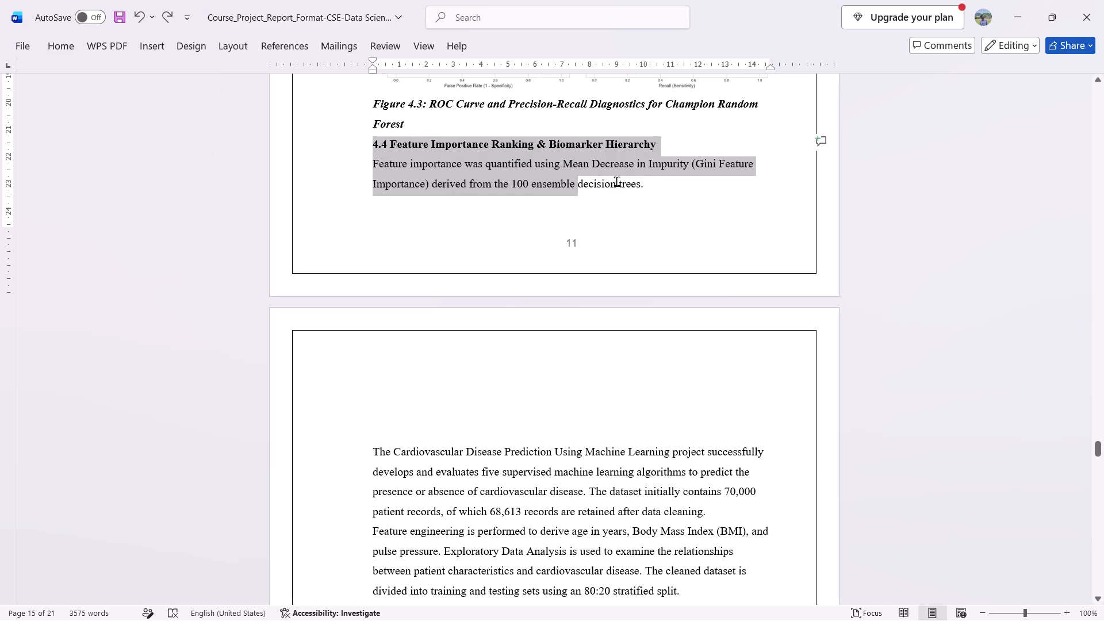
pyautogui.moveTo(616, 181); pyautogui.dragTo(655, 187)
pyautogui.hotkey('ctrl', 'v')
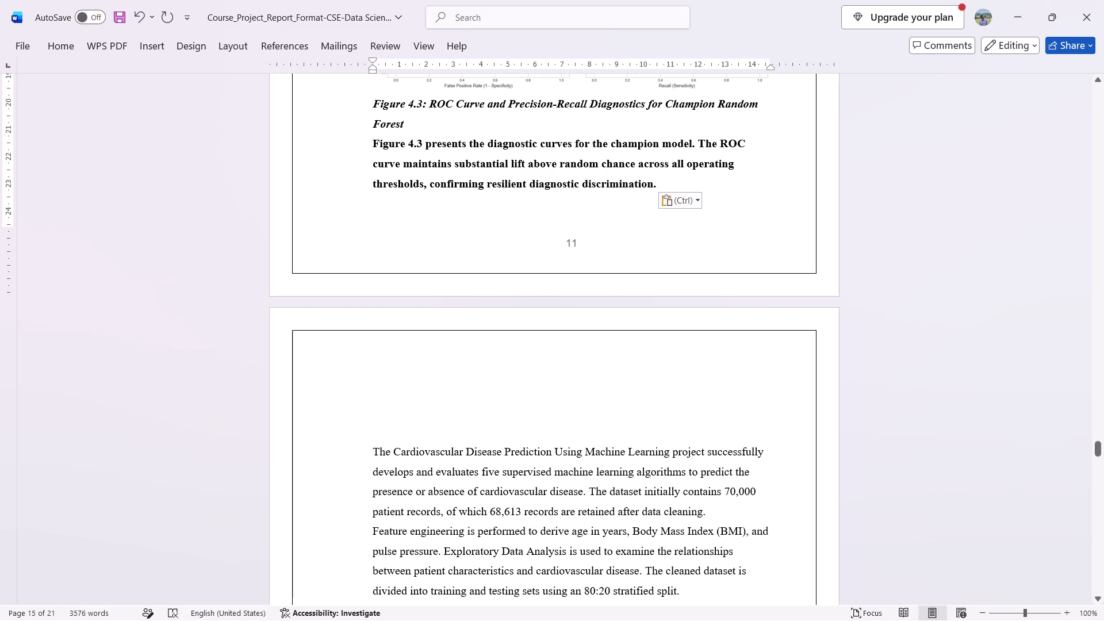
# Remove the bold formatting from the pasted paragraph starting "Figure 4.3 presents the diagnostic curves".
pyautogui.moveTo(374, 147); pyautogui.dragTo(661, 192)
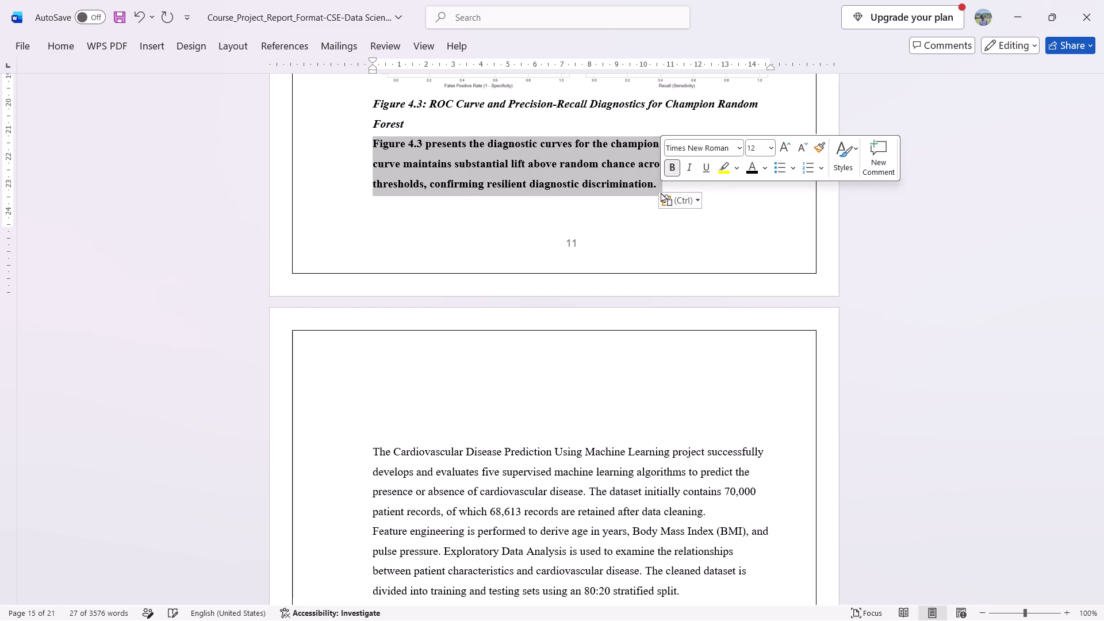
pyautogui.click(62, 39)
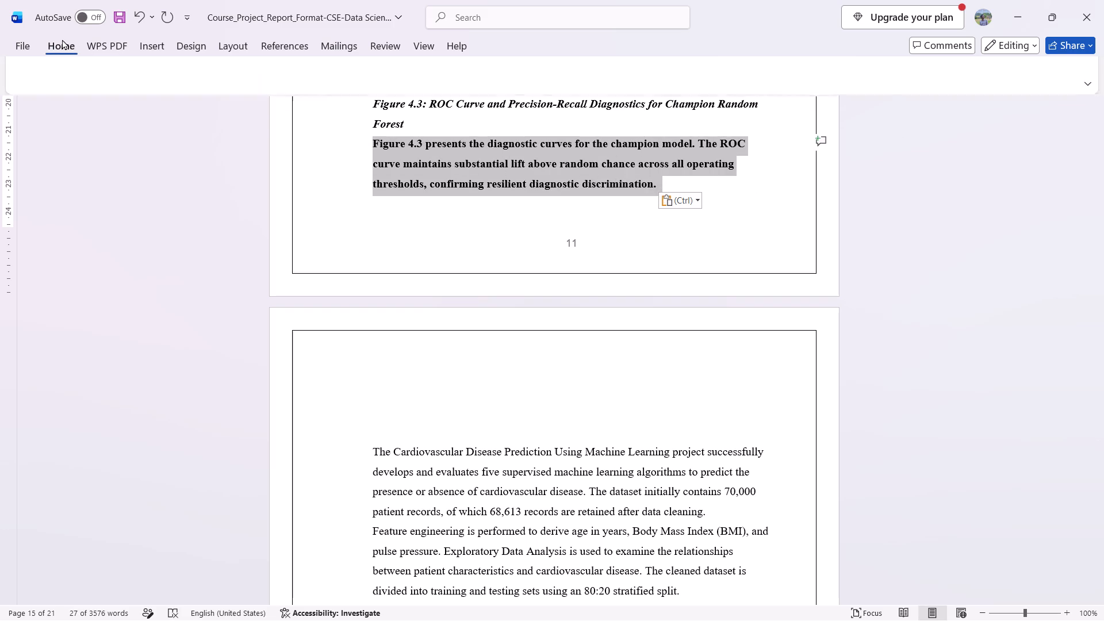
pyautogui.click(80, 91)
pyautogui.click(426, 229)
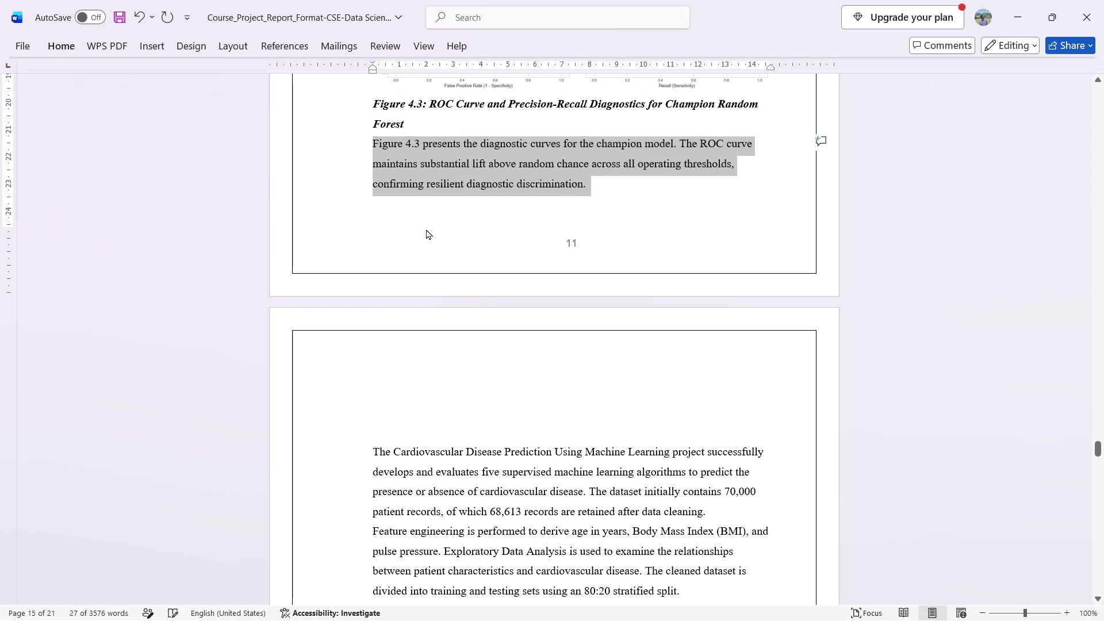
pyautogui.click(436, 273)
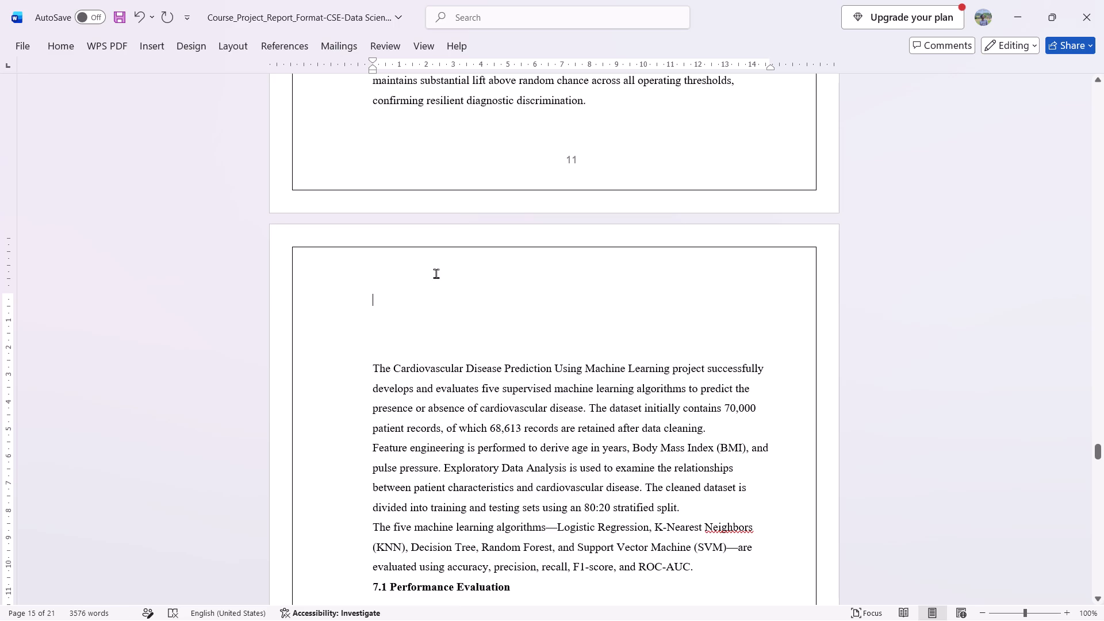
# Copy the section 4.4 heading and its Feature importance paragraph from the updated report into the course report, after the Figure 4.3 paragraph.
pyautogui.hotkey('alt', 'Tab')
pyautogui.scroll(-1, 473, 425)
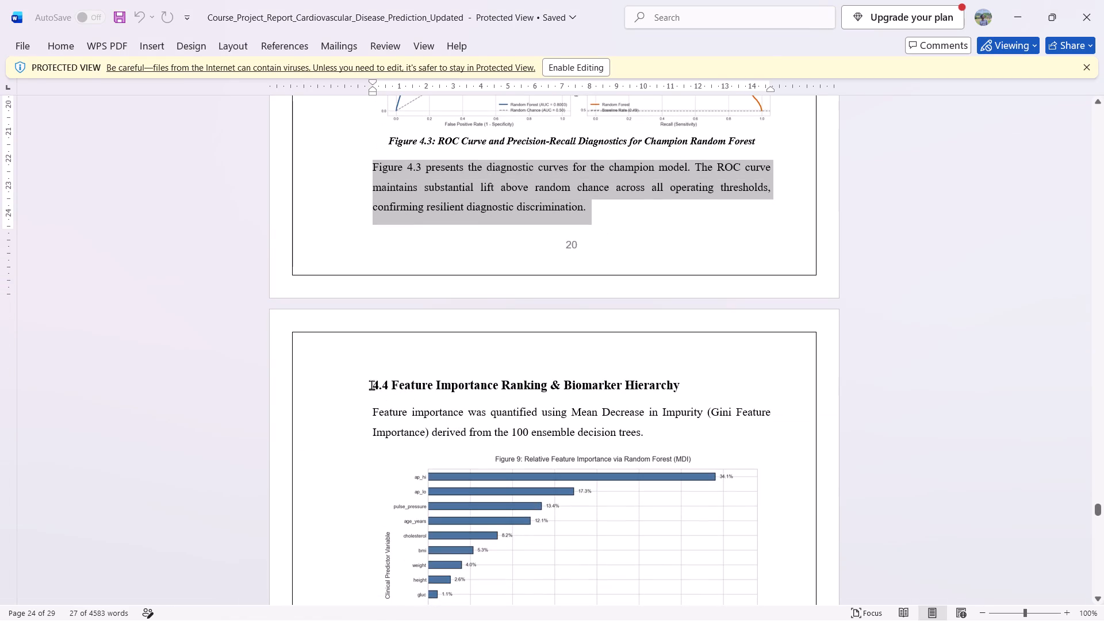
pyautogui.moveTo(371, 385); pyautogui.dragTo(690, 435)
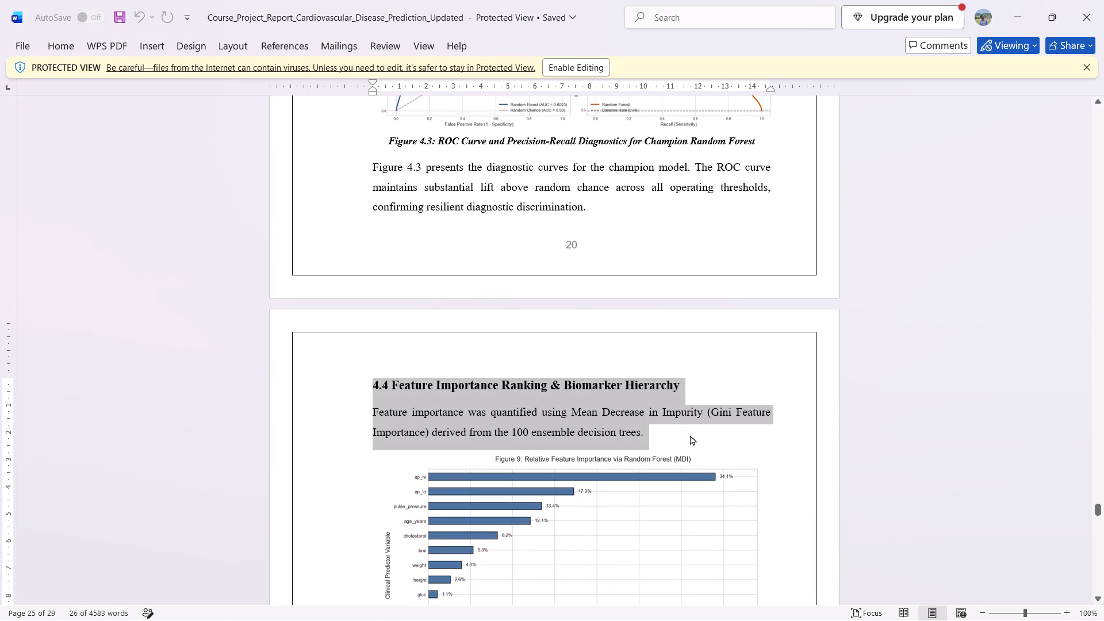
pyautogui.hotkey('ctrl', 'c')
pyautogui.hotkey('alt', 'Tab')
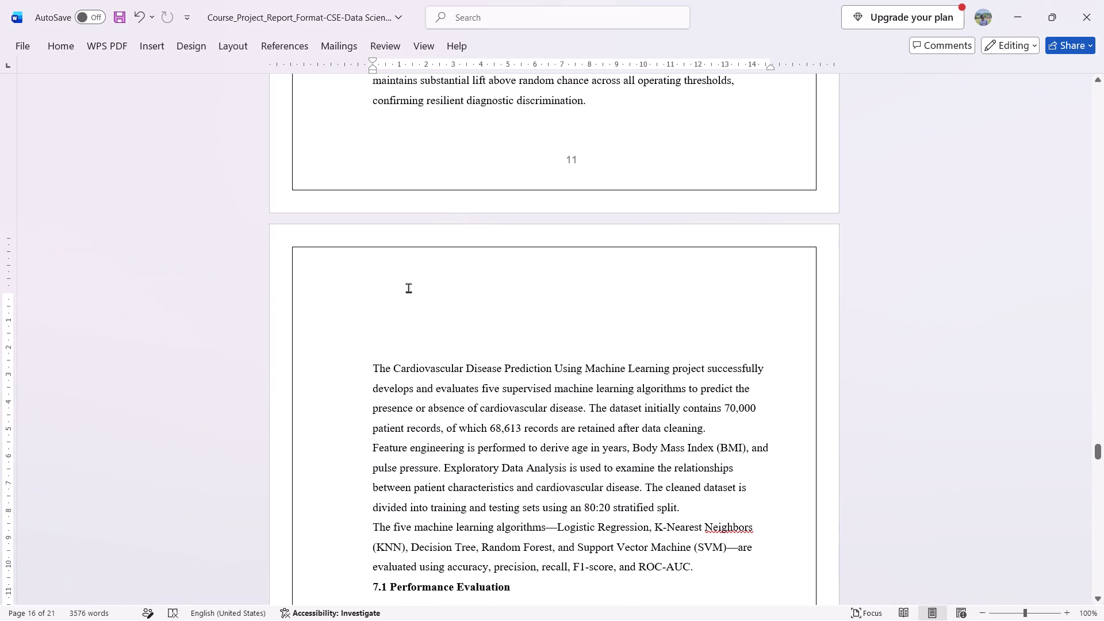
pyautogui.hotkey('ctrl', 'v')
# Copy the Random Forest relative feature importance chart from the updated report and paste it below the section 4.4 paragraph.
pyautogui.hotkey('alt', 'Tab')
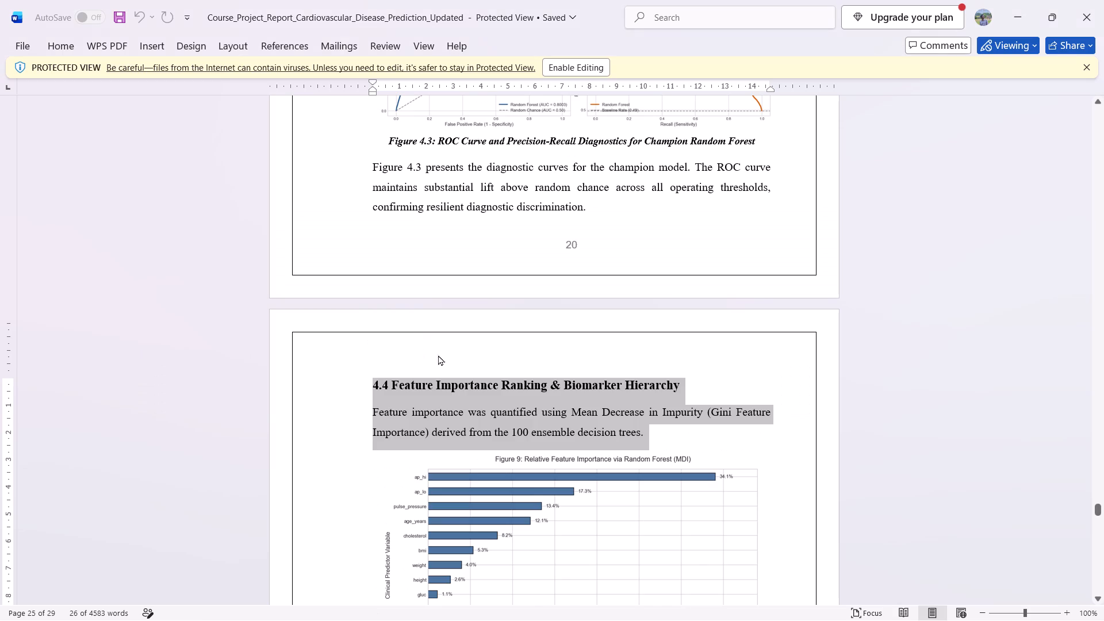
pyautogui.scroll(-1, 525, 432)
pyautogui.click(572, 327)
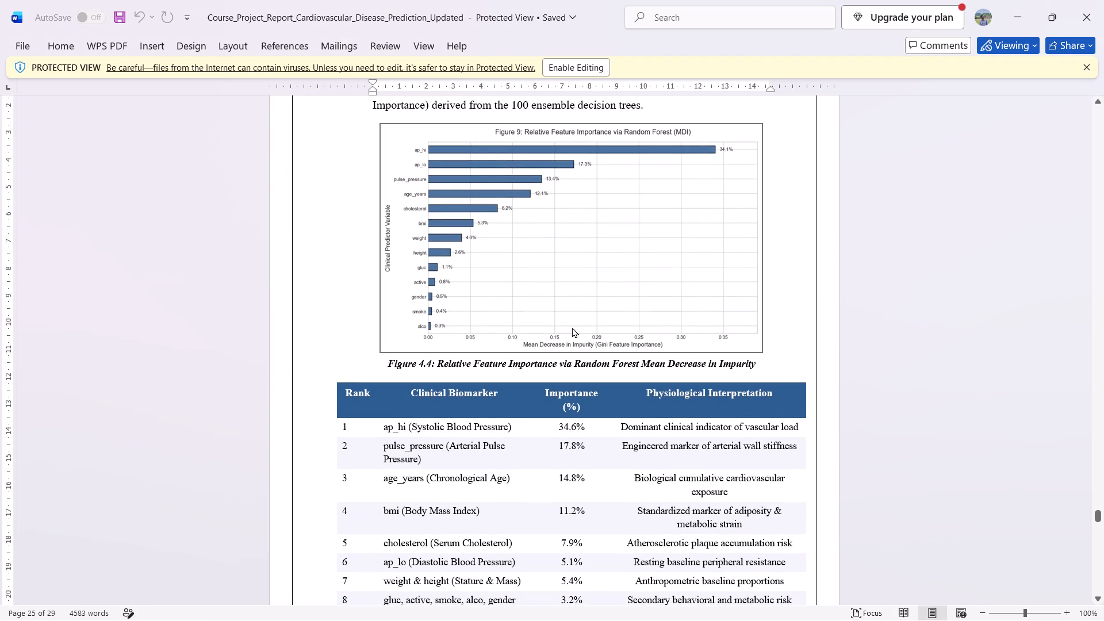
pyautogui.hotkey('ctrl', 'c')
pyautogui.hotkey('alt', 'Tab')
pyautogui.hotkey('ctrl', 'v')
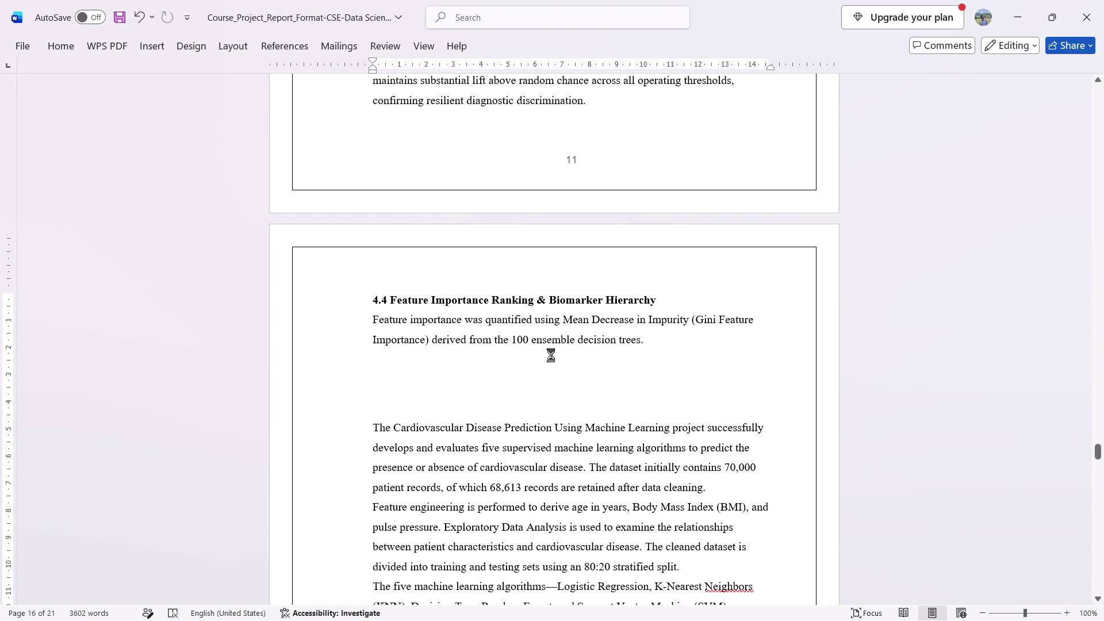
pyautogui.scroll(-1, 551, 355)
# Copy the caption "Figure 4.4: Relative Feature Importance via Random Forest Mean Decrease in Impurity" and paste it below the chart in the course report.
pyautogui.hotkey('alt', 'Tab')
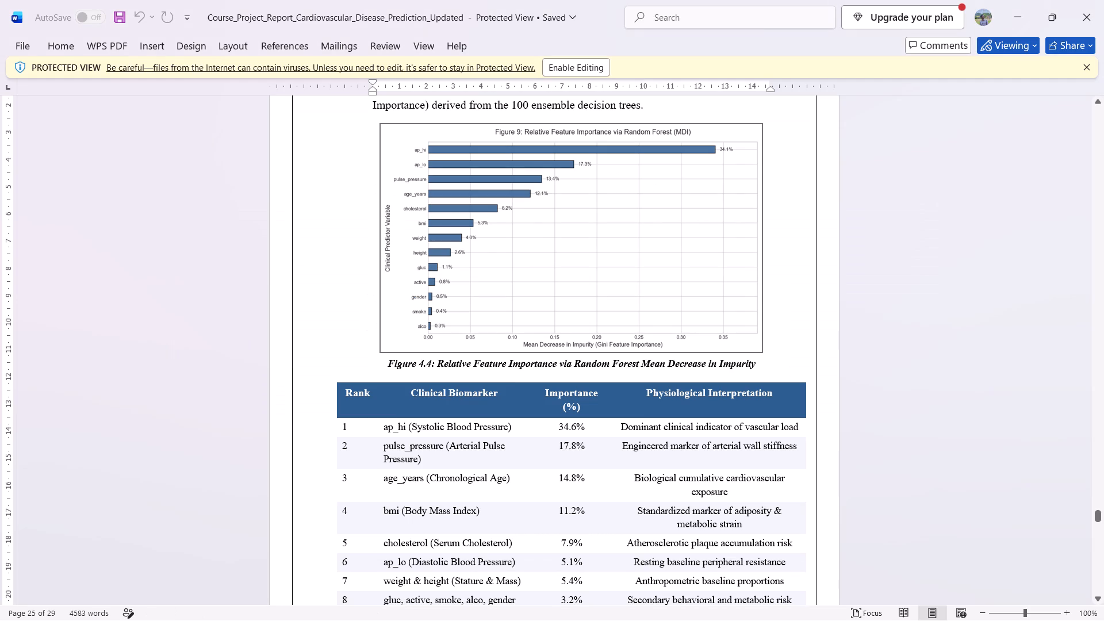
pyautogui.moveTo(386, 364); pyautogui.dragTo(757, 361)
pyautogui.hotkey('ctrl', 'c')
pyautogui.hotkey('alt', 'Tab')
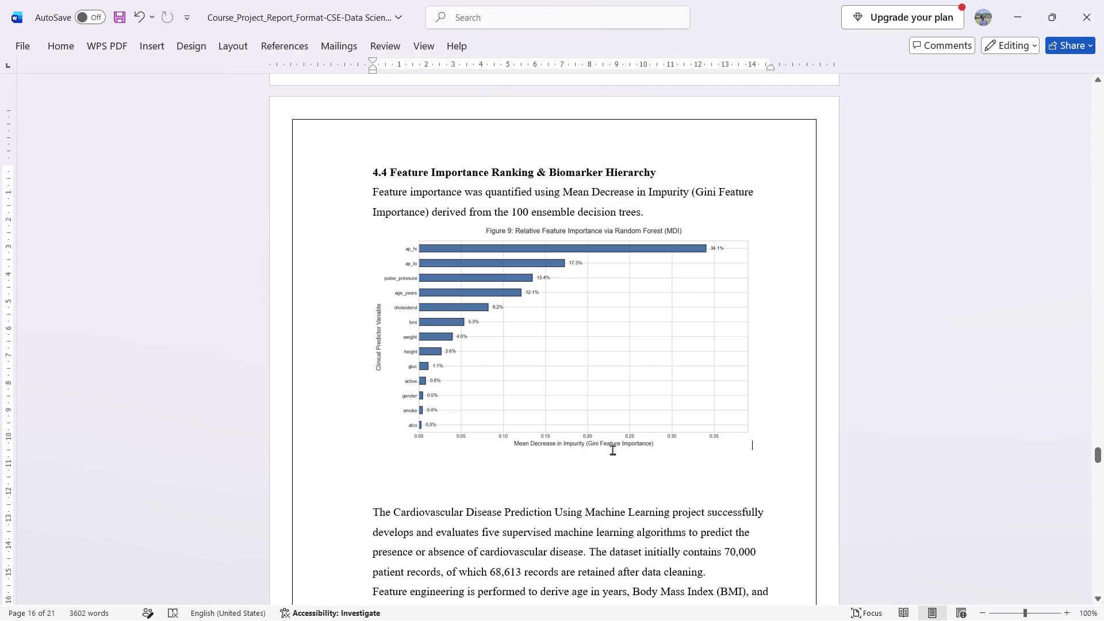
pyautogui.press('Return')
pyautogui.hotkey('ctrl', 'v')
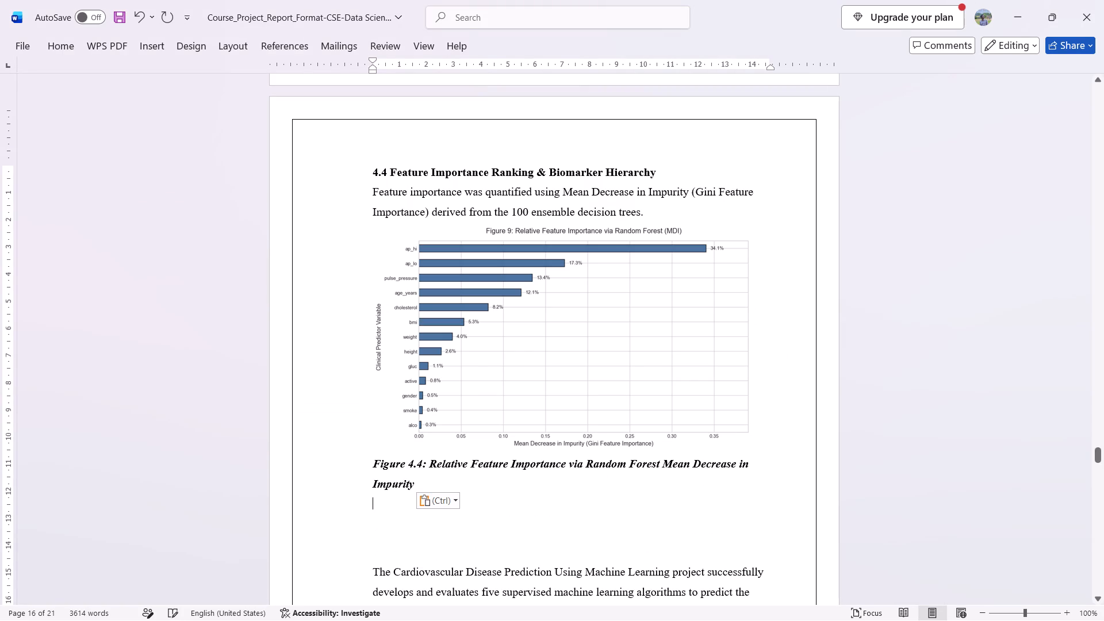
# Examine the updated report's content after Figure 4.4, including section 4.5 and Chapter 5, and return to the course report.
pyautogui.scroll(-1, 471, 493)
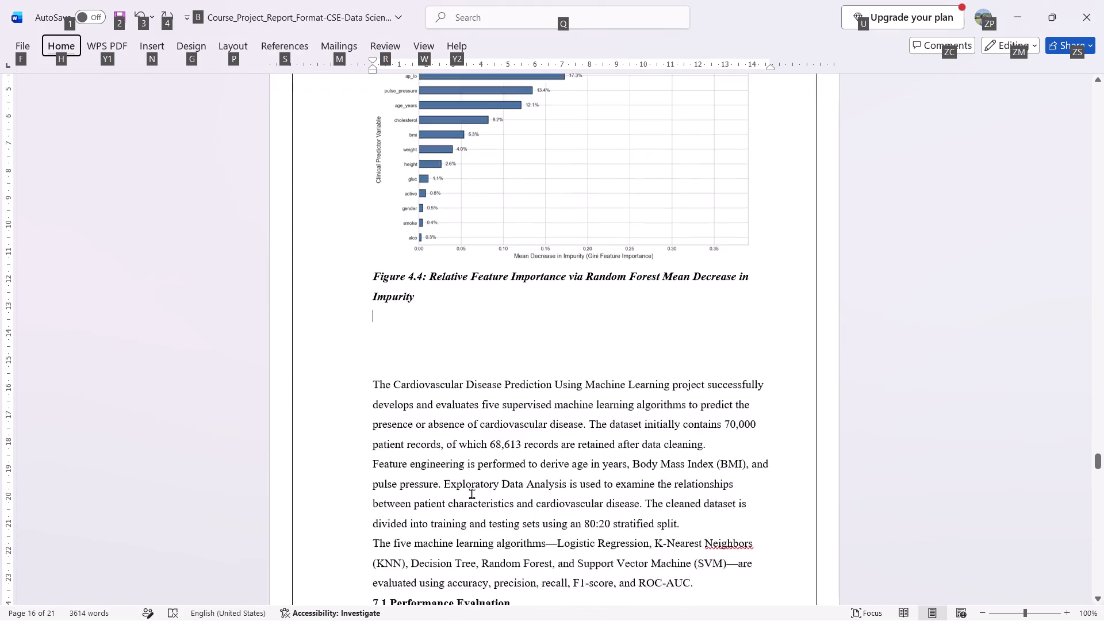
pyautogui.click(592, 323)
pyautogui.hotkey('alt', 'Tab')
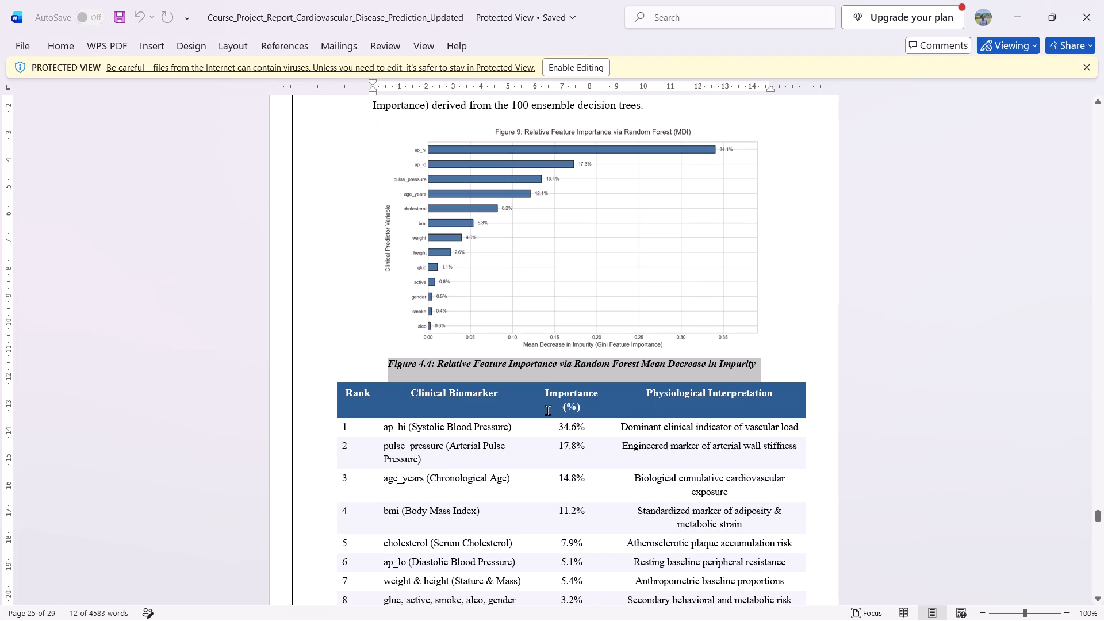
pyautogui.scroll(-2, 546, 411)
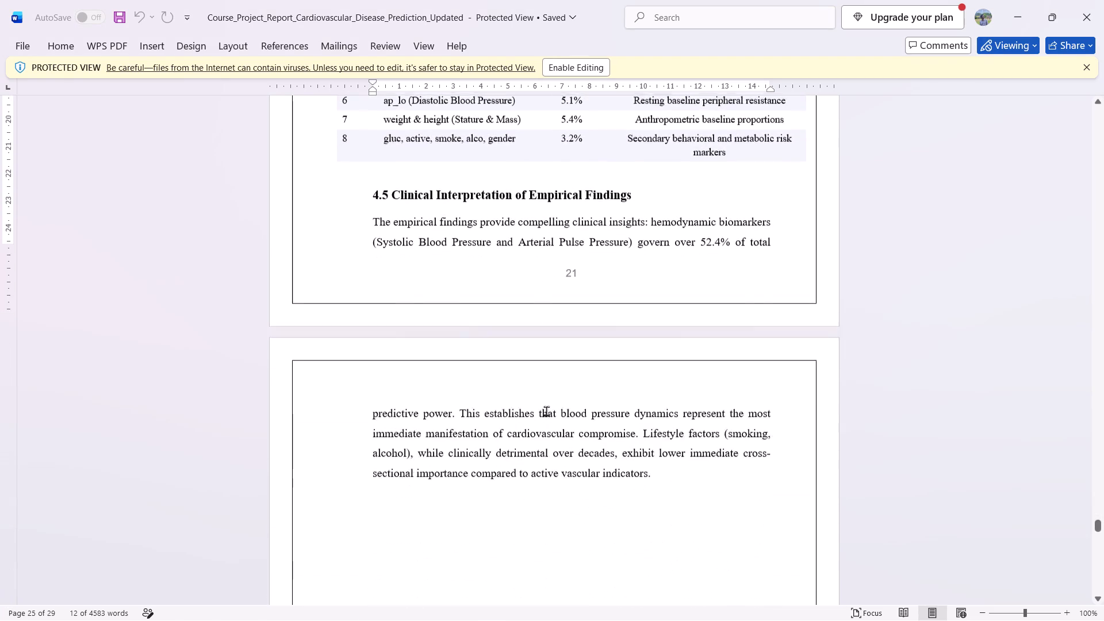
pyautogui.scroll(-2, 546, 411)
pyautogui.scroll(1, 546, 411)
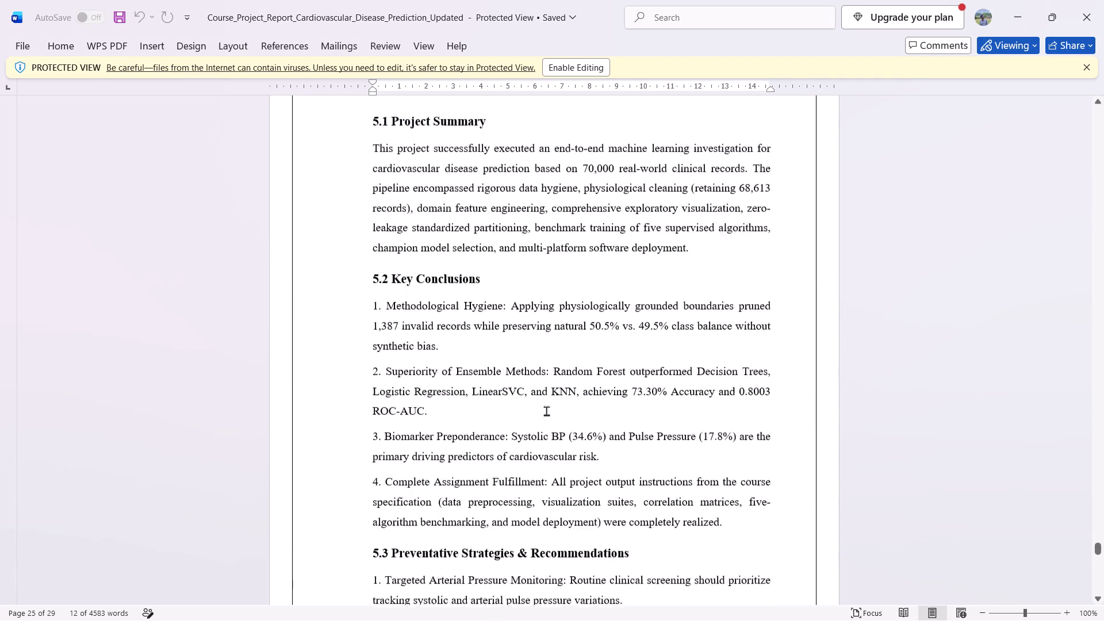
pyautogui.scroll(1, 546, 411)
pyautogui.hotkey('alt', 'Tab')
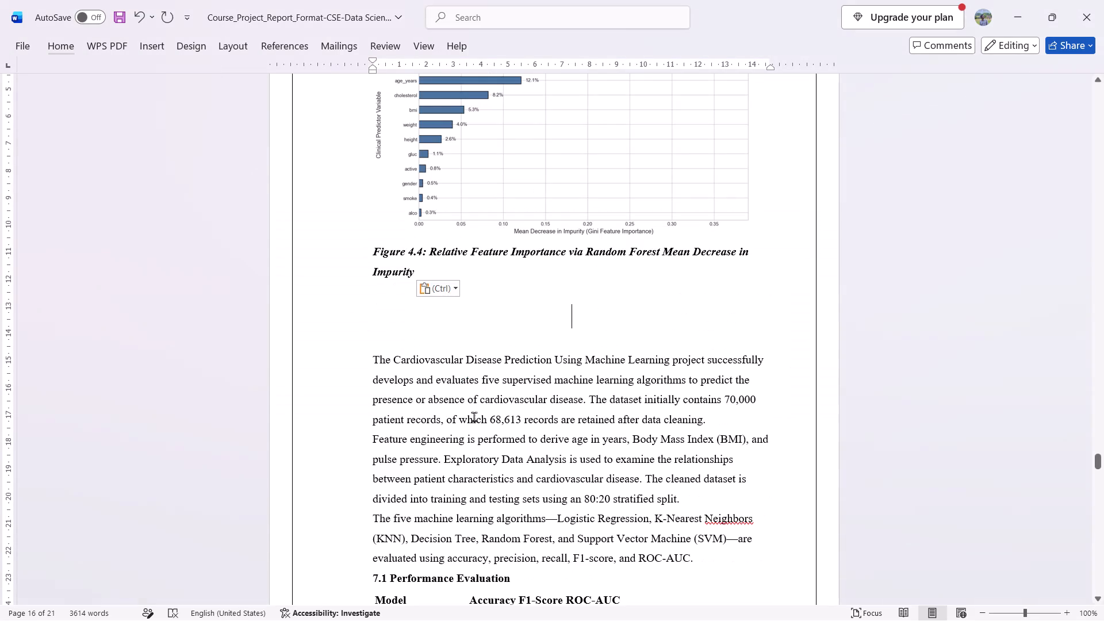
# Remove the large blank line above the paragraph starting "The Cardiovascular Disease Prediction Using Machine Learning project successfully".
pyautogui.click(379, 340)
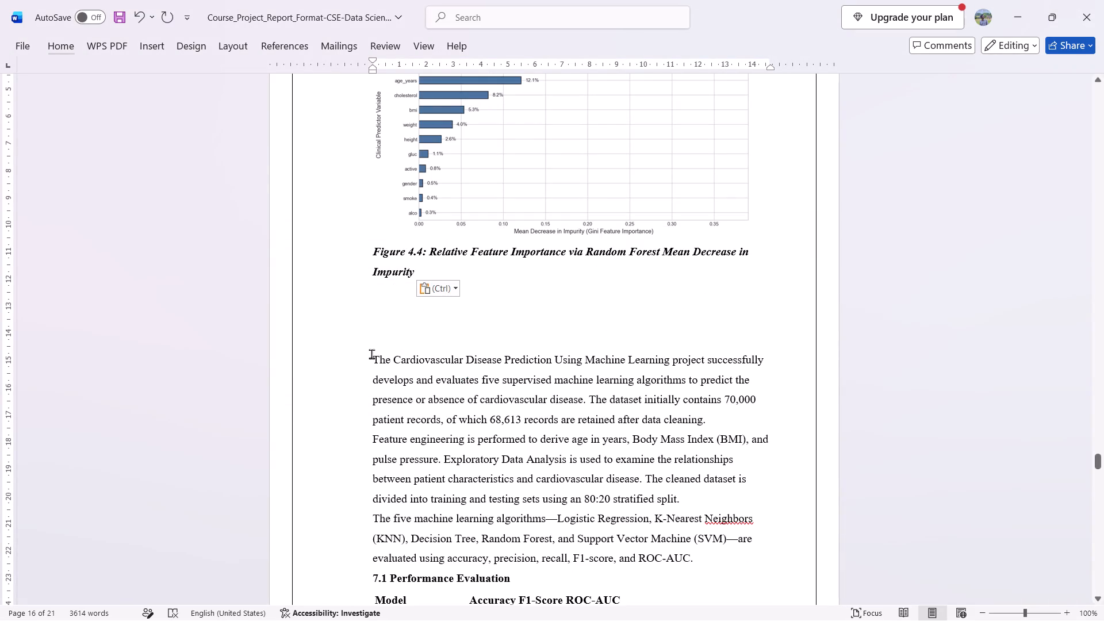
pyautogui.click(371, 354)
pyautogui.press('BackSpace')
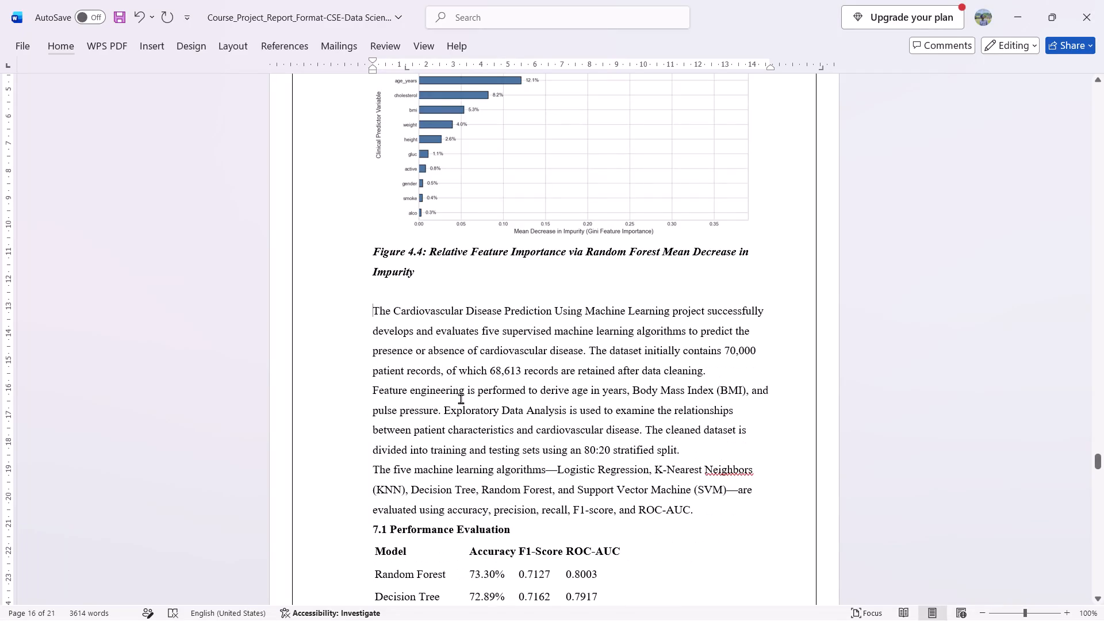
# Delete the blank lines above the CHAPTER 5 heading so that it starts at the top of its page.
pyautogui.scroll(-2, 461, 398)
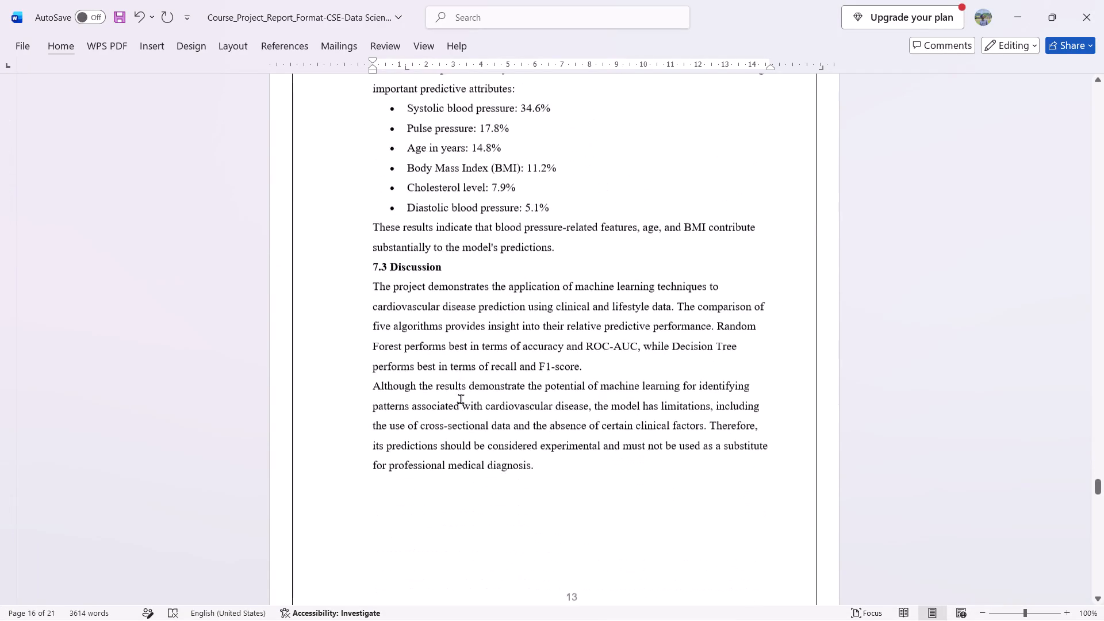
pyautogui.scroll(-1, 461, 398)
pyautogui.click(517, 297)
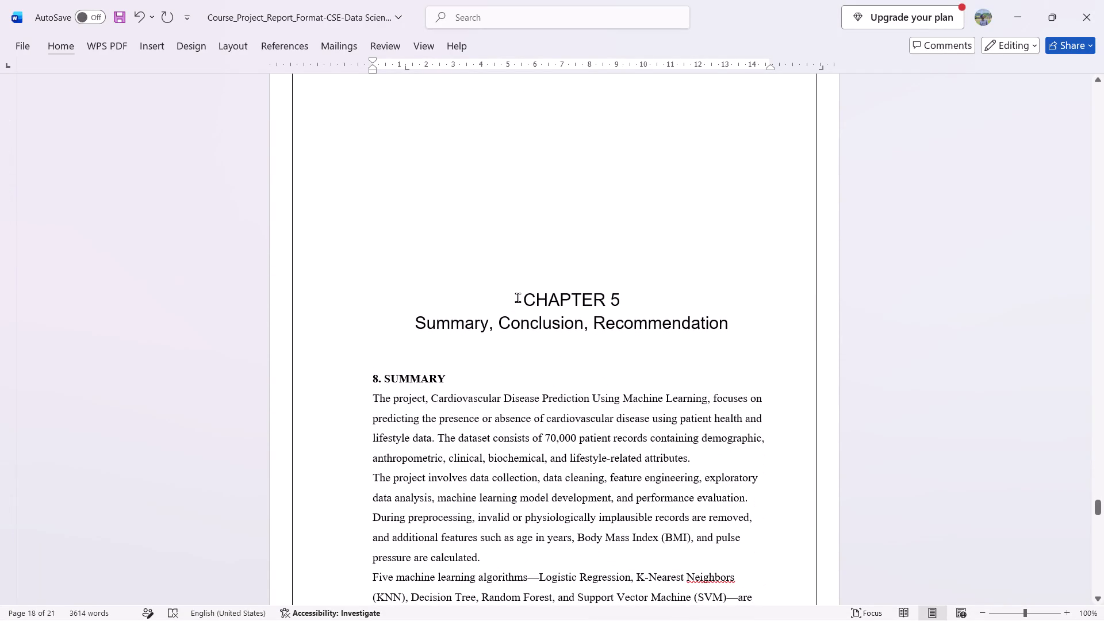
pyautogui.press('BackSpace')
pyautogui.press('BackSpace')
pyautogui.press('BackSpace')
pyautogui.press('BackSpace')
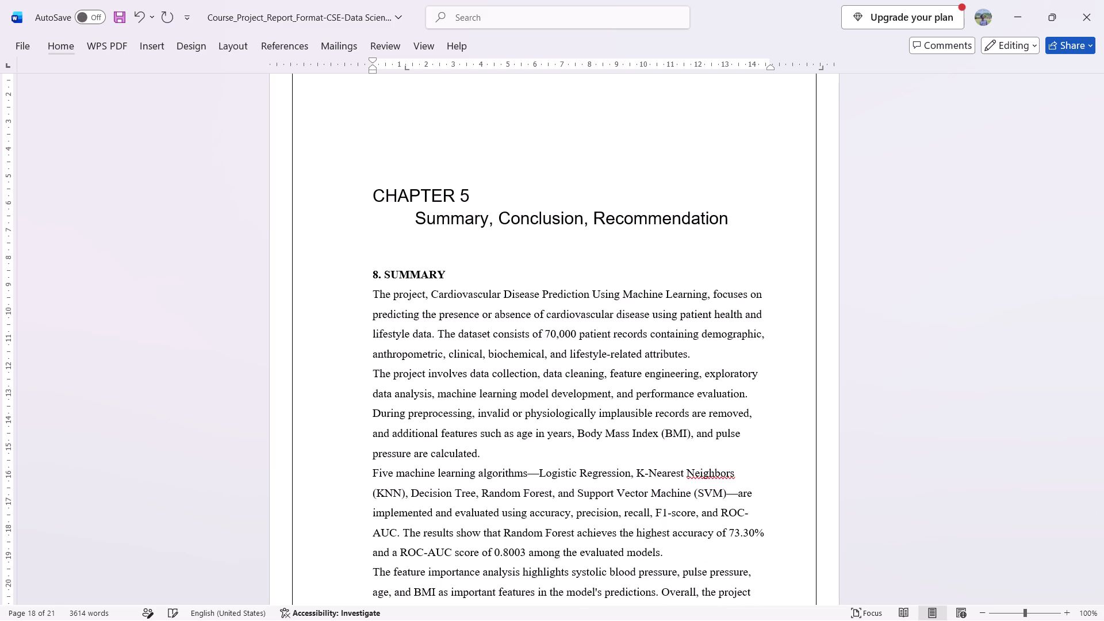
pyautogui.scroll(1, 517, 297)
pyautogui.press('BackSpace')
pyautogui.press('BackSpace')
pyautogui.press('BackSpace')
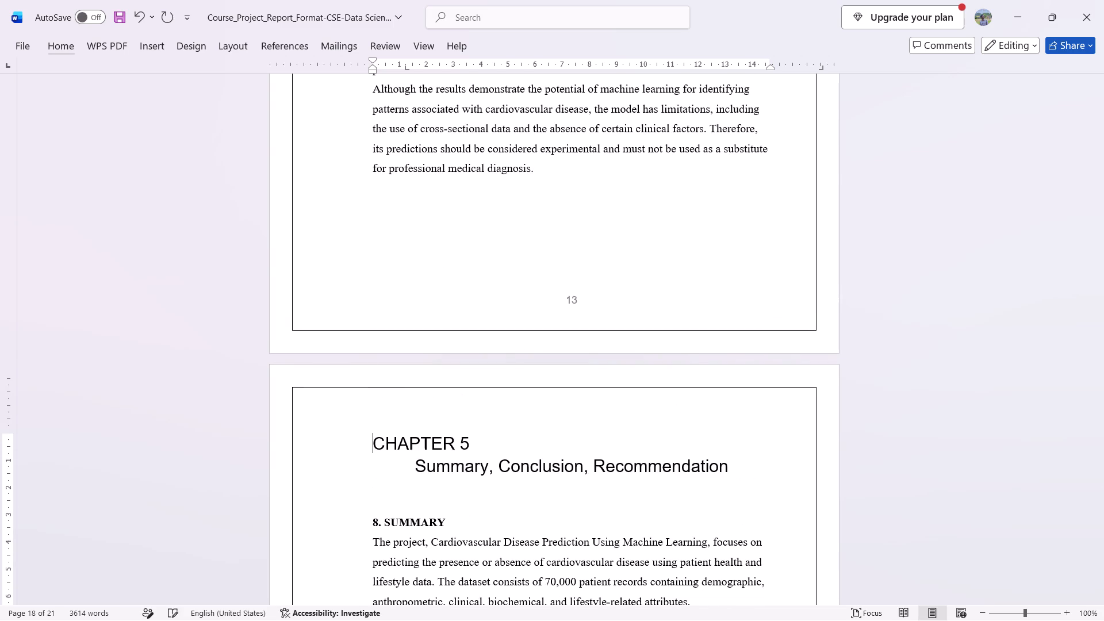
pyautogui.press('BackSpace')
pyautogui.press('Return')
# Center the CHAPTER 5 heading.
pyautogui.moveTo(377, 442); pyautogui.dragTo(496, 436)
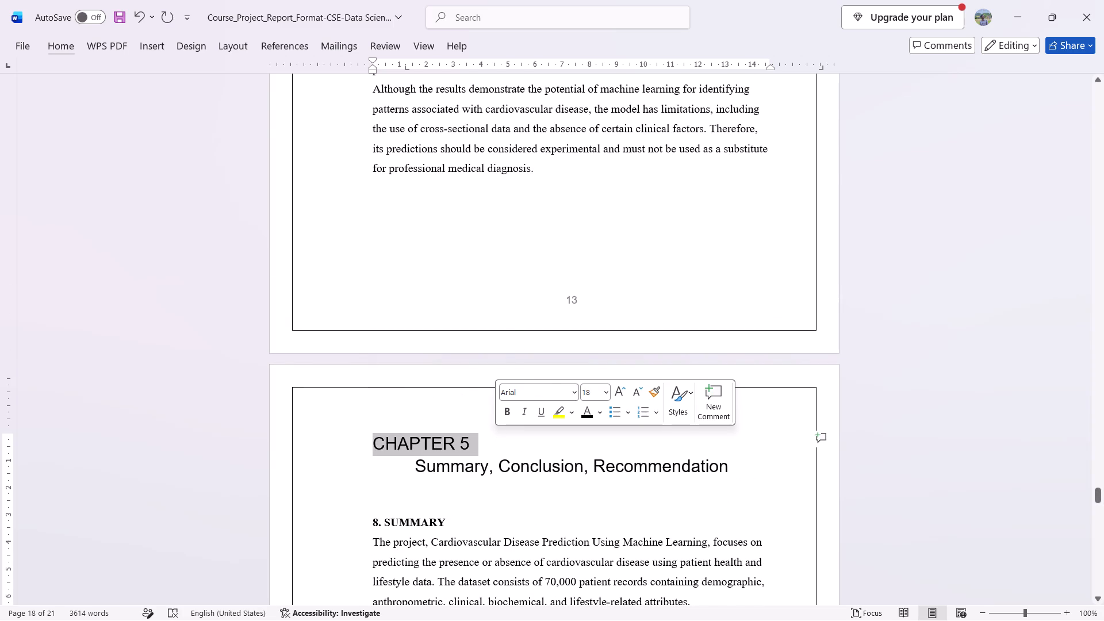
pyautogui.click(61, 43)
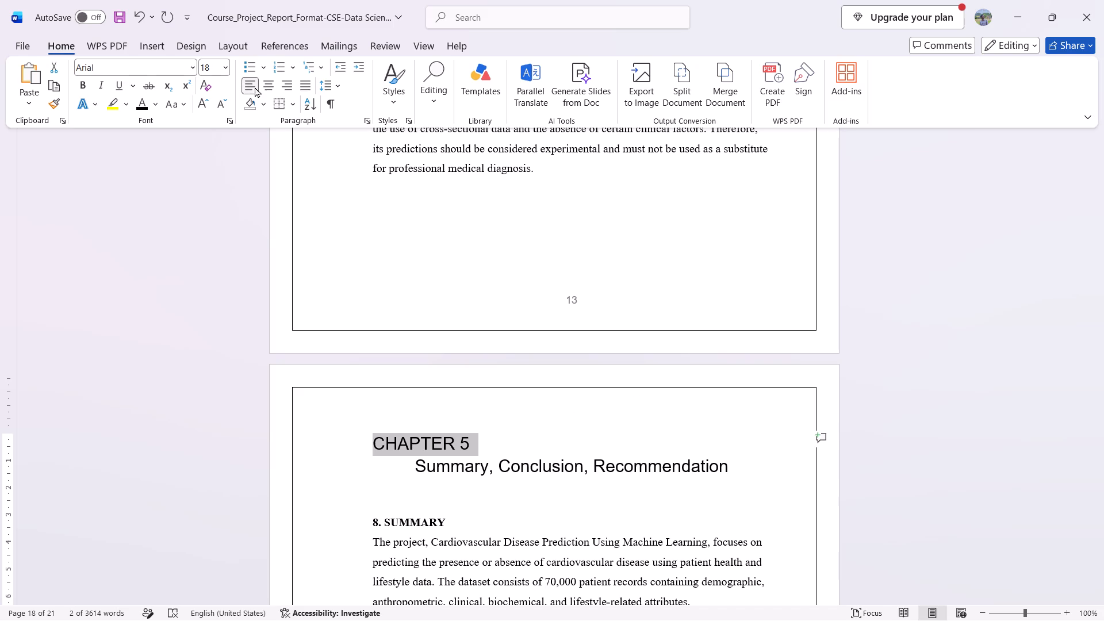
pyautogui.click(265, 87)
# Make the CHAPTER 5 heading and its title "Summary, Conclusion, Recommendation" bold.
pyautogui.scroll(3, 428, 306)
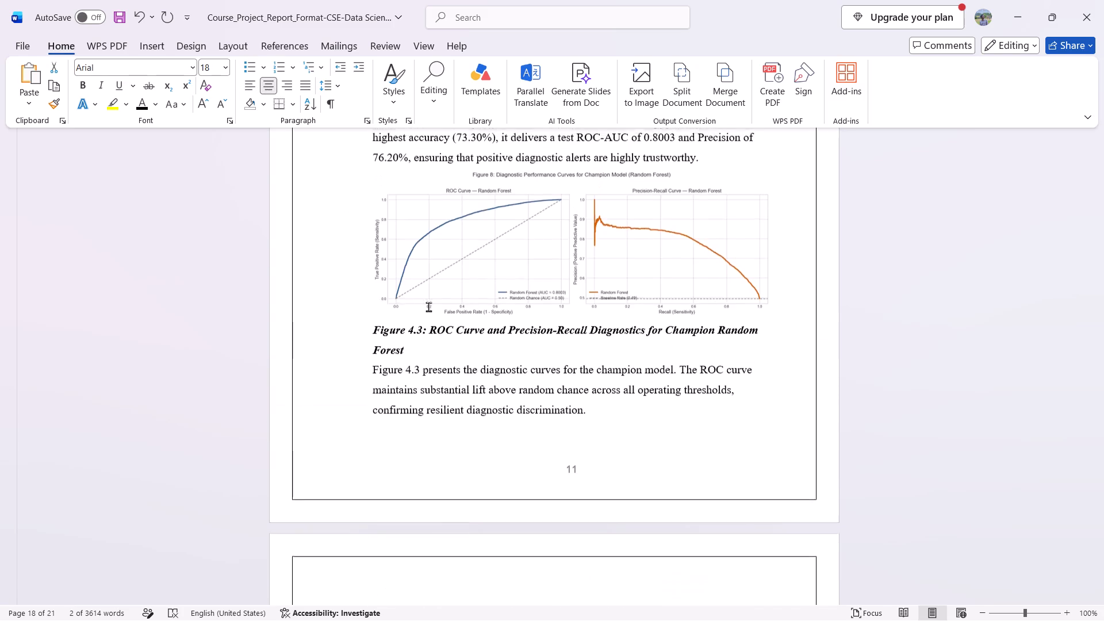
pyautogui.scroll(2, 428, 306)
pyautogui.scroll(-2, 428, 306)
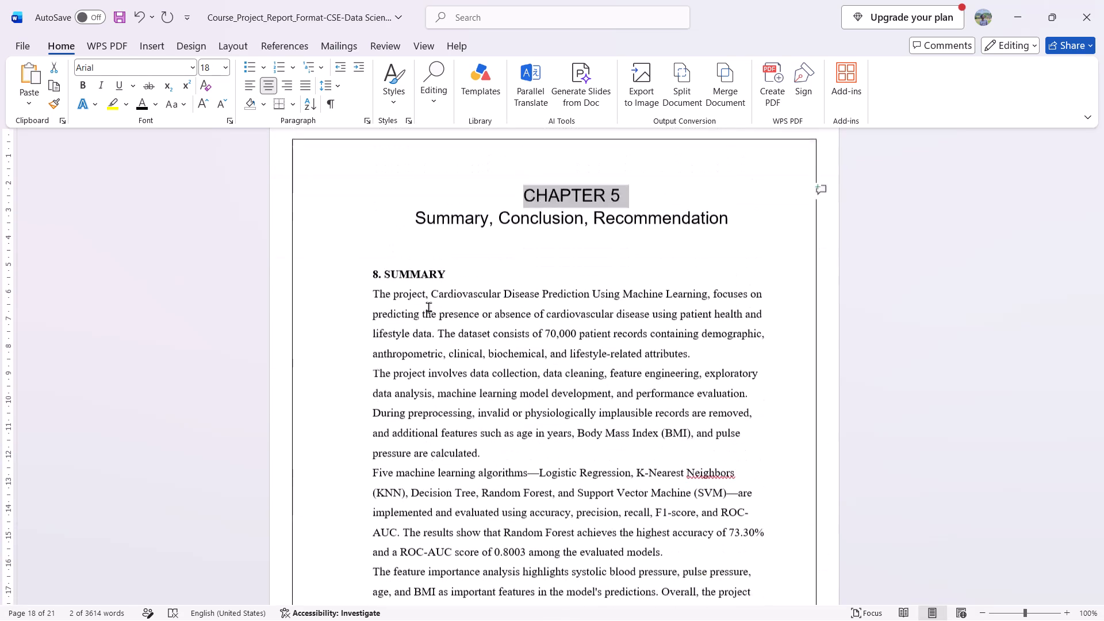
pyautogui.scroll(1, 453, 215)
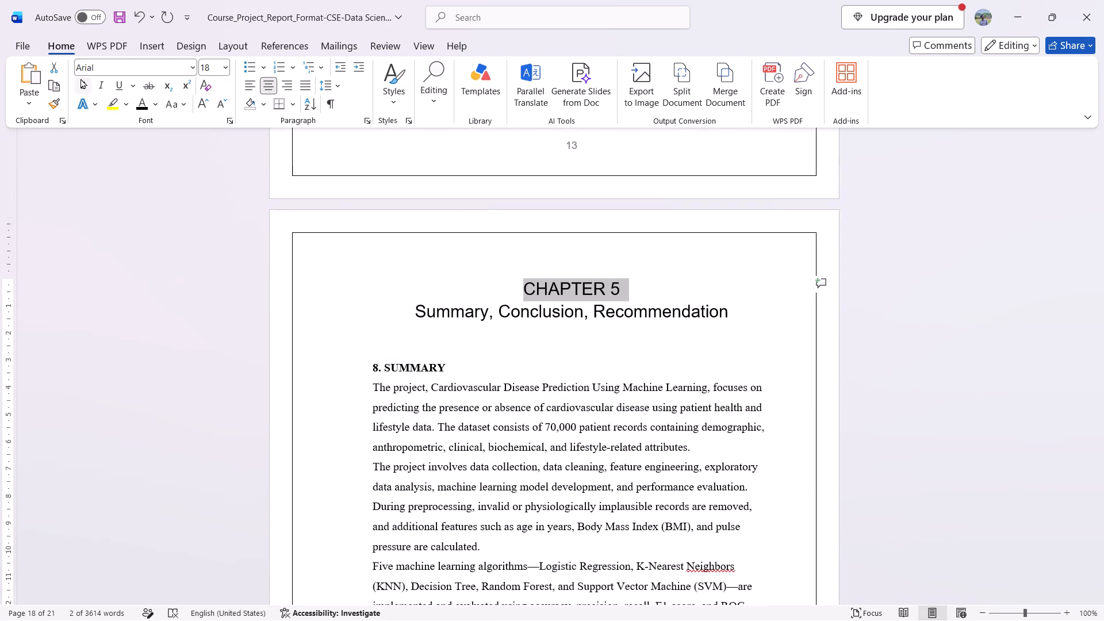
pyautogui.click(80, 78)
pyautogui.moveTo(416, 305); pyautogui.dragTo(496, 330)
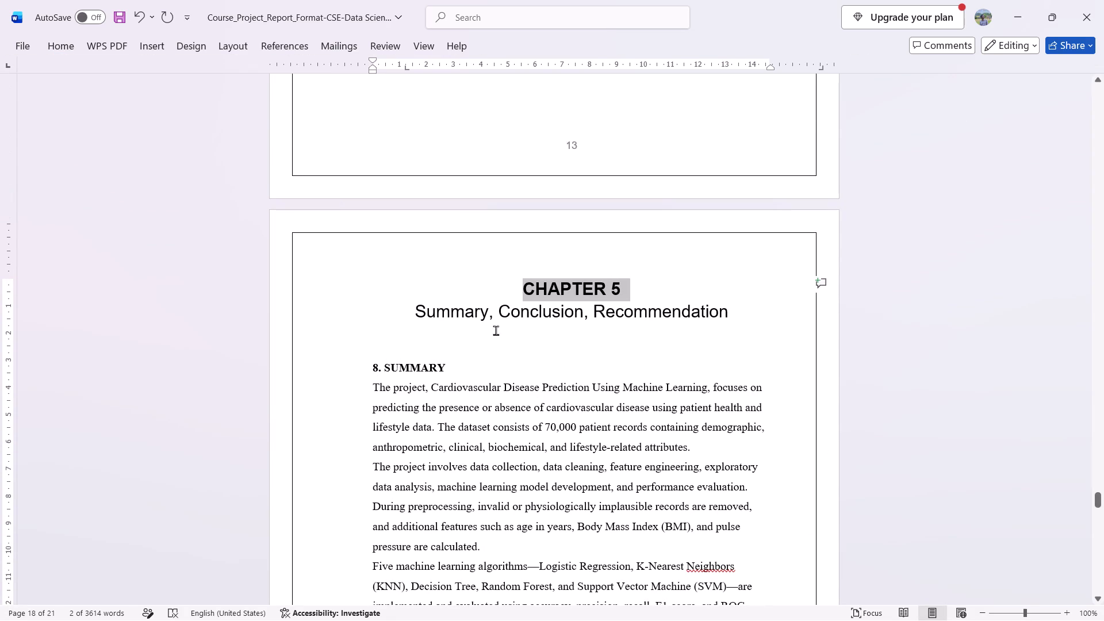
pyautogui.moveTo(496, 330); pyautogui.dragTo(415, 311)
pyautogui.moveTo(415, 311); pyautogui.dragTo(651, 313)
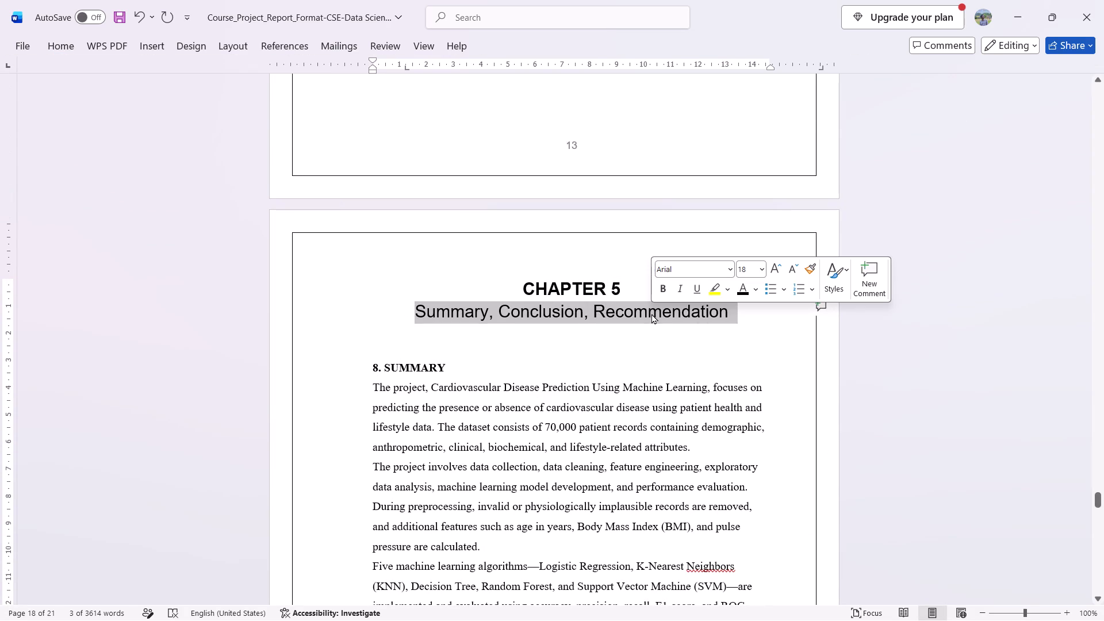
pyautogui.click(666, 286)
pyautogui.click(643, 329)
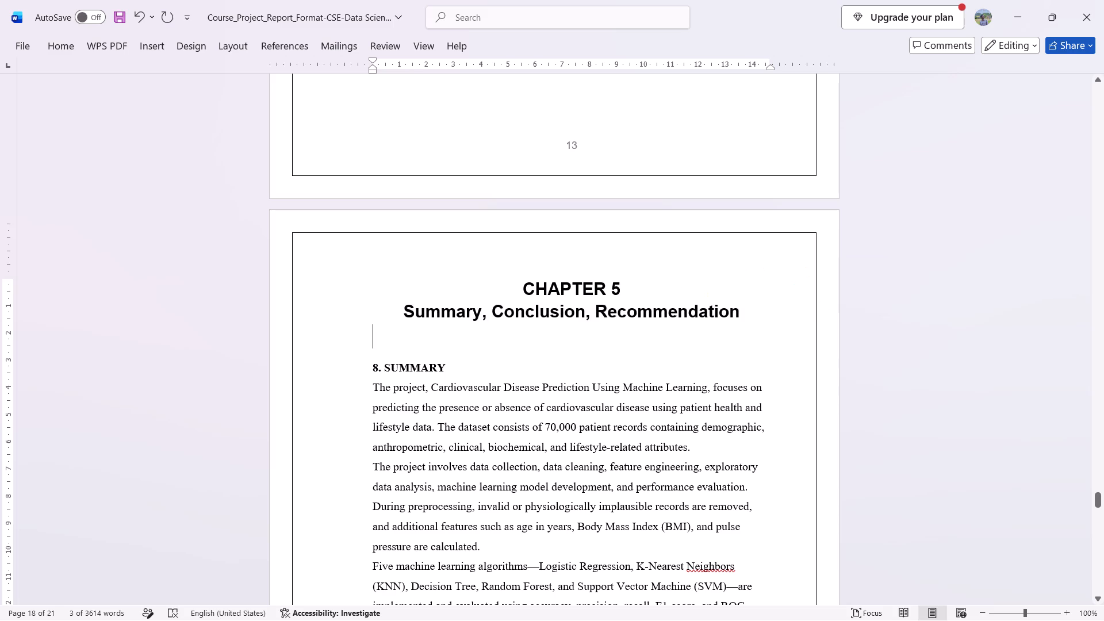
# Review the course report from Chapter 5 to the last page and back up through the earlier chapters to check content and layout.
pyautogui.scroll(-3, 643, 329)
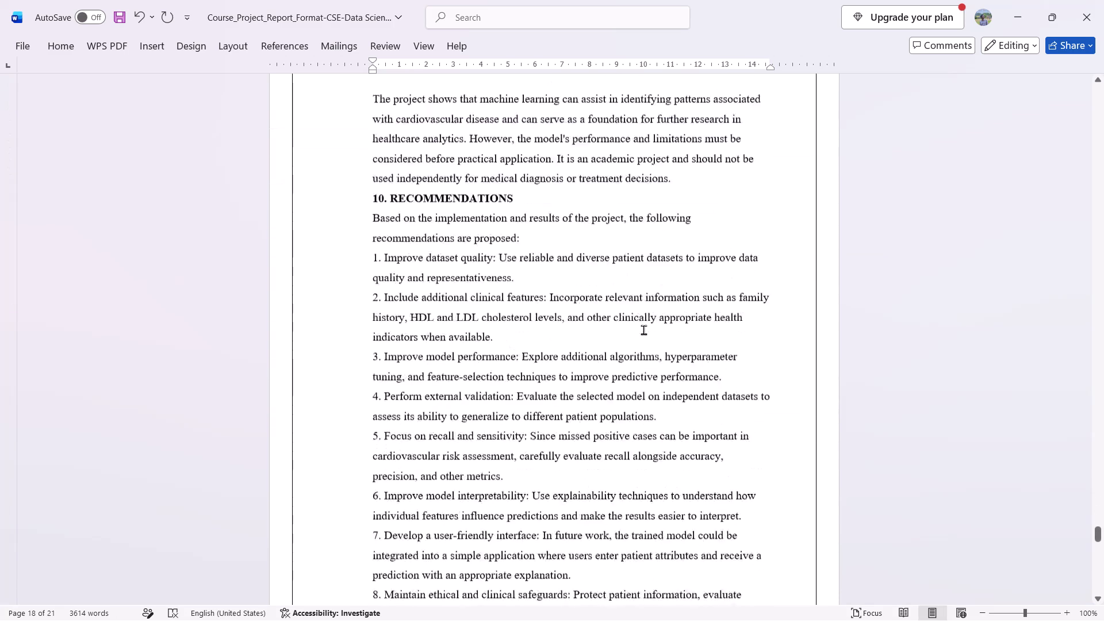
pyautogui.scroll(-5, 643, 329)
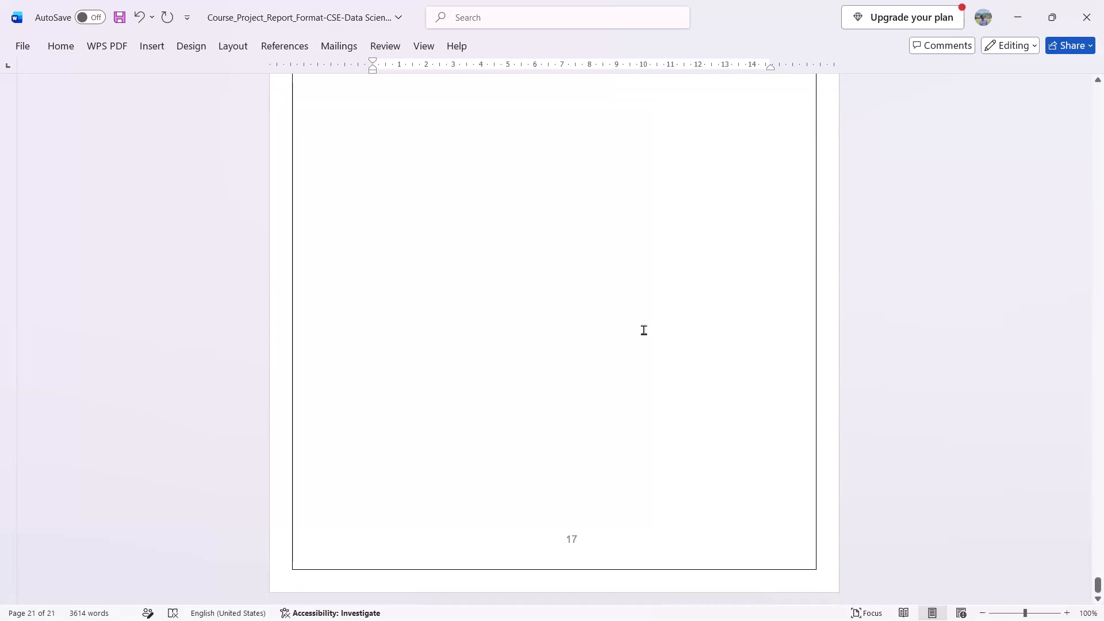
pyautogui.scroll(8, 643, 329)
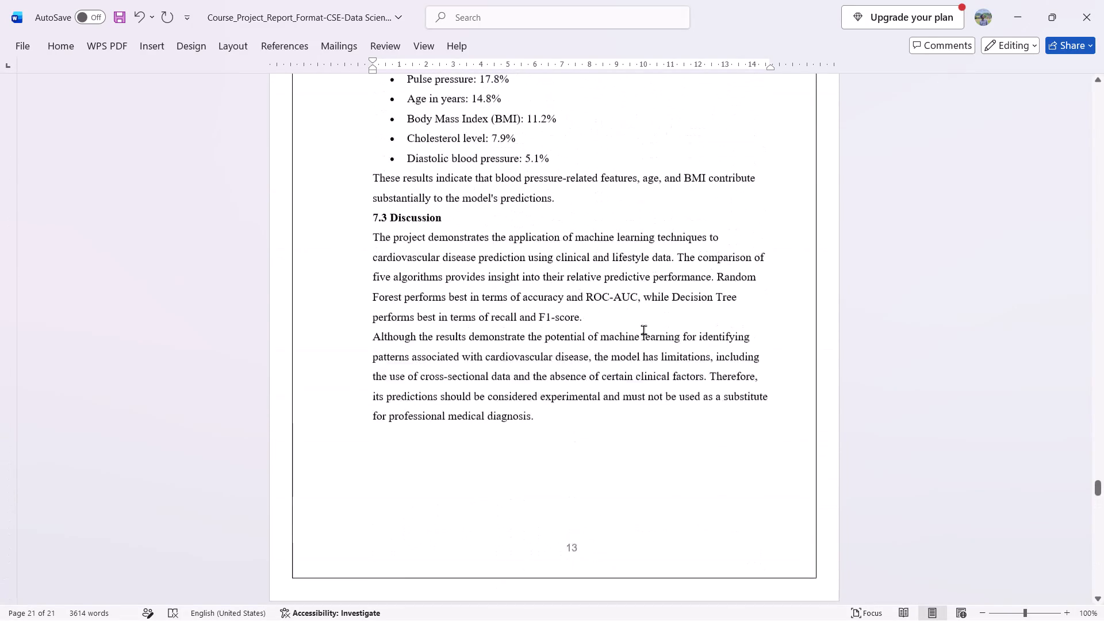
pyautogui.scroll(3, 643, 329)
pyautogui.scroll(-1, 643, 329)
pyautogui.scroll(1, 643, 329)
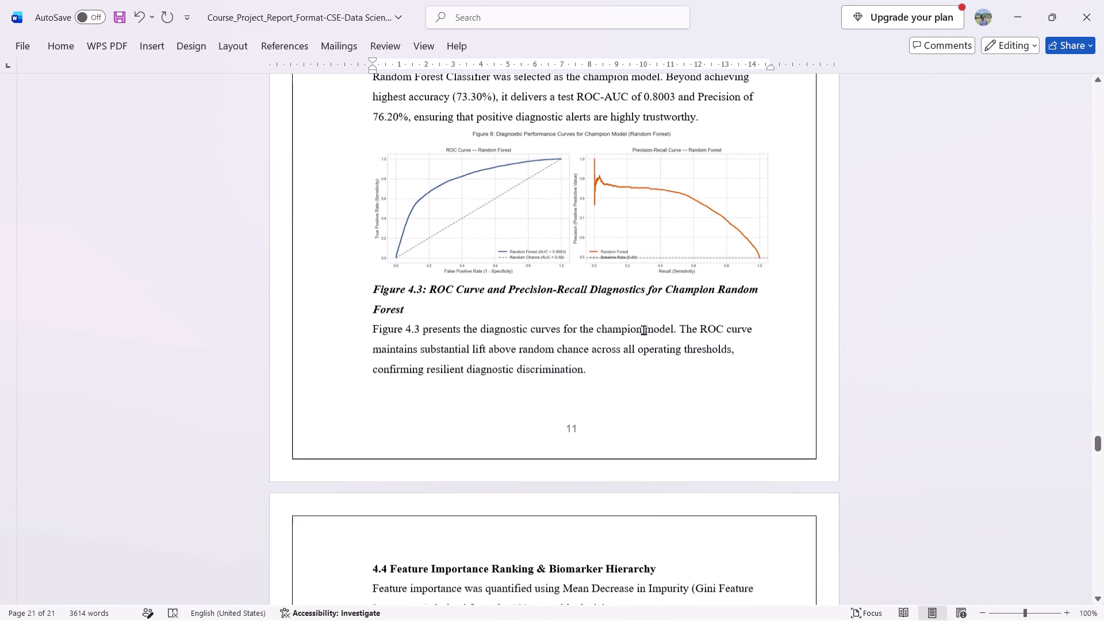
pyautogui.scroll(3, 643, 329)
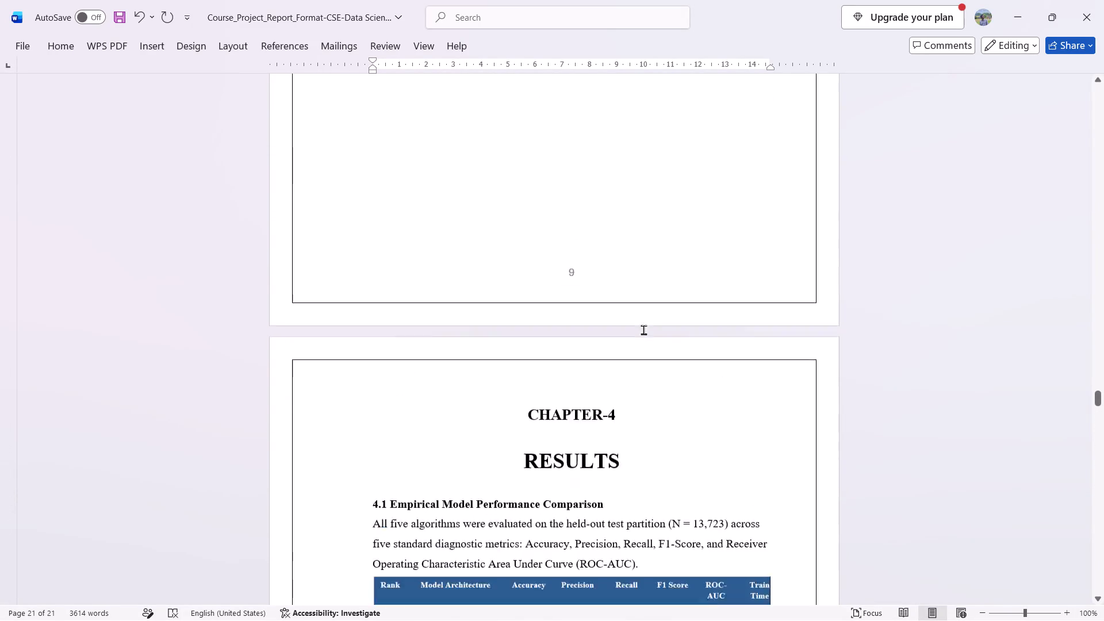
pyautogui.scroll(3, 643, 329)
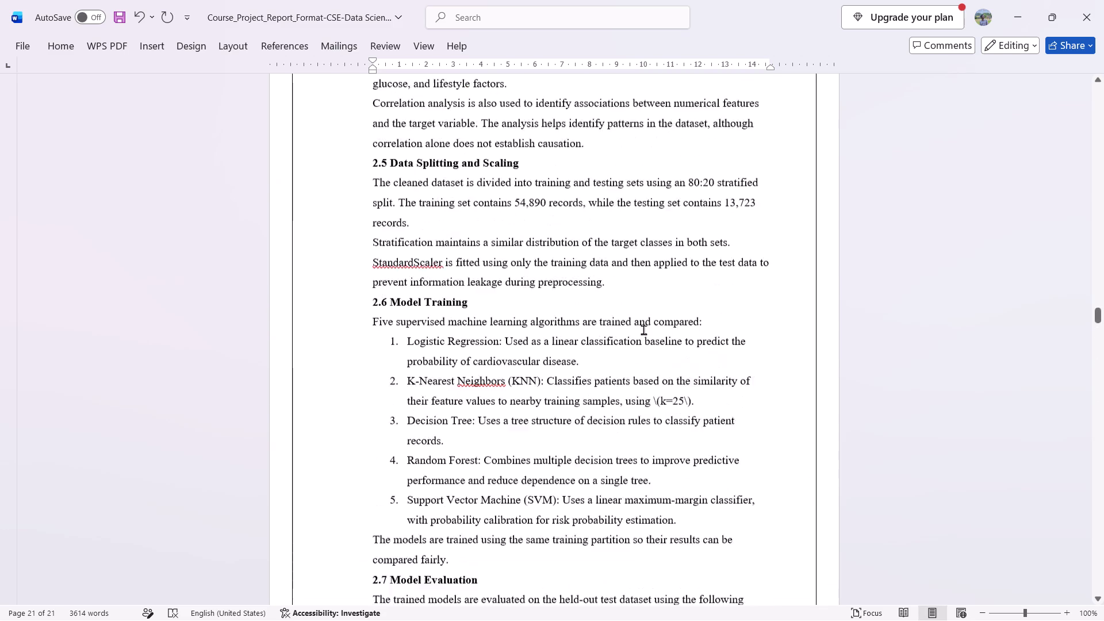
# Review the front matter and middle chapters of the report, from the cover page and certificate through Chapter 3, to check the final layout.
pyautogui.scroll(3, 643, 329)
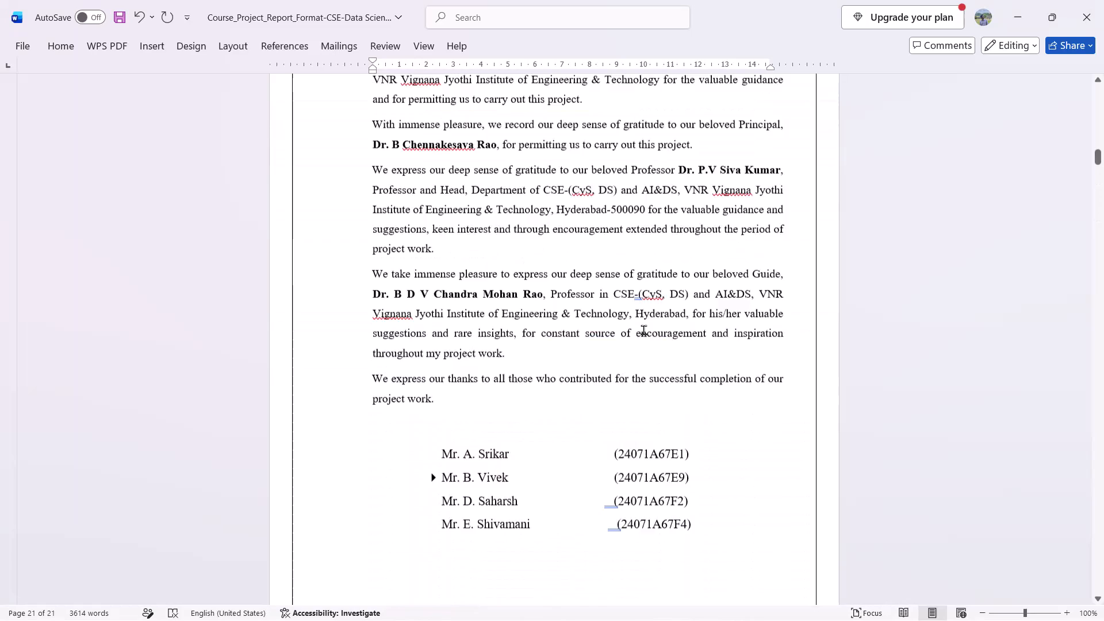
pyautogui.scroll(2, 643, 329)
pyautogui.scroll(-3, 643, 329)
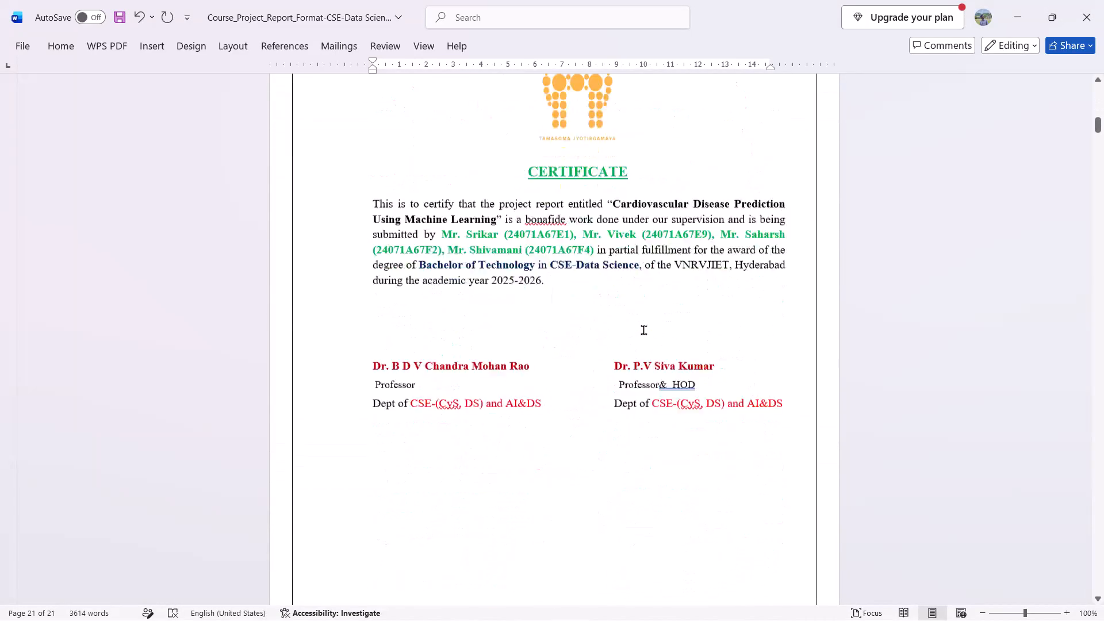
pyautogui.scroll(-1, 643, 329)
pyautogui.scroll(1, 643, 329)
pyautogui.scroll(-1, 643, 329)
pyautogui.scroll(9, 643, 329)
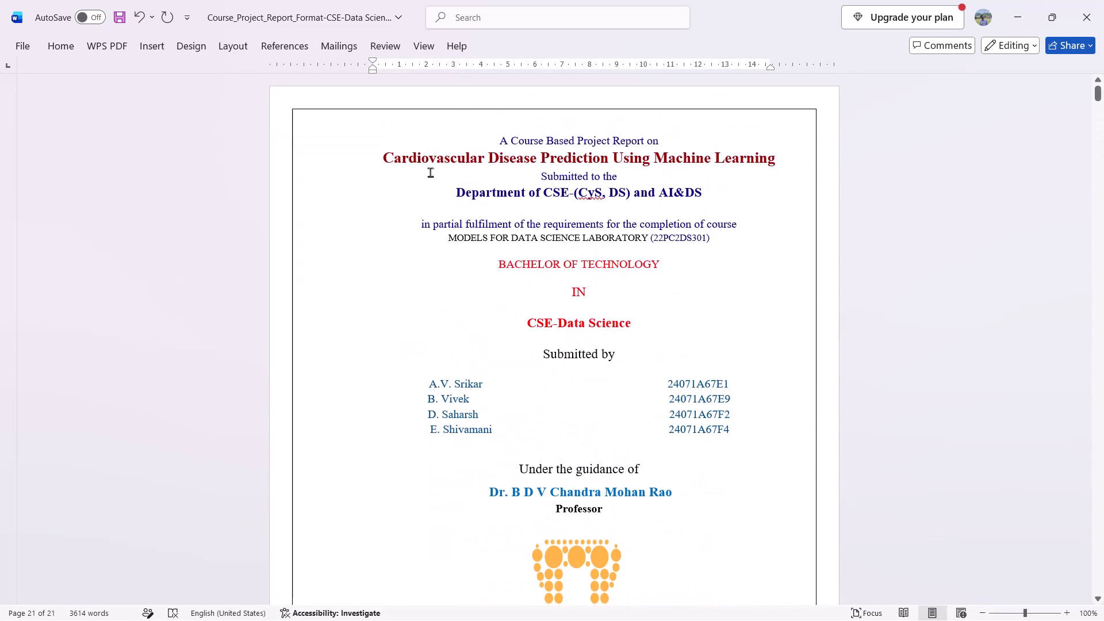
pyautogui.scroll(-15, 260, 207)
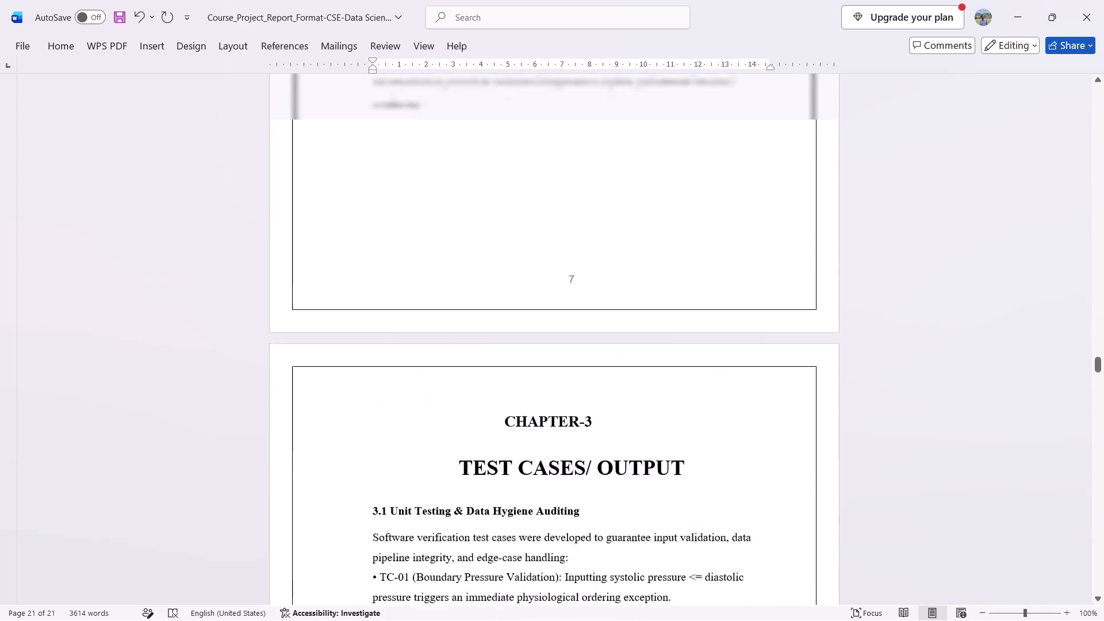
pyautogui.scroll(-2, 260, 207)
pyautogui.scroll(8, 260, 207)
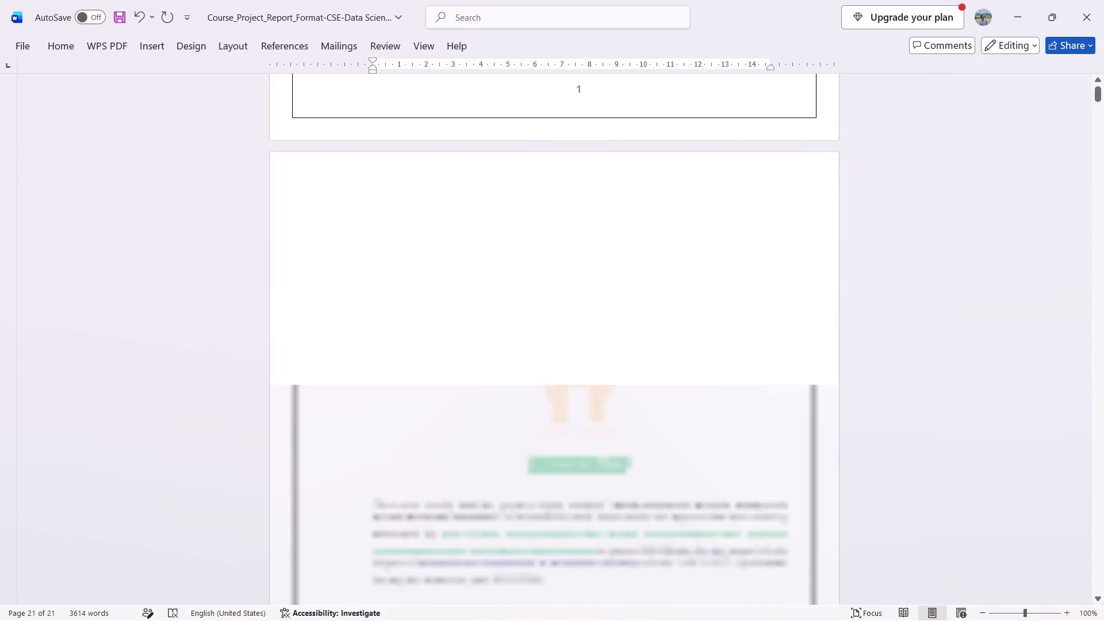
pyautogui.scroll(5, 260, 207)
# Save a copy of the report as a Word document named MDS_CBP in the Downloads folder.
pyautogui.click(14, 42)
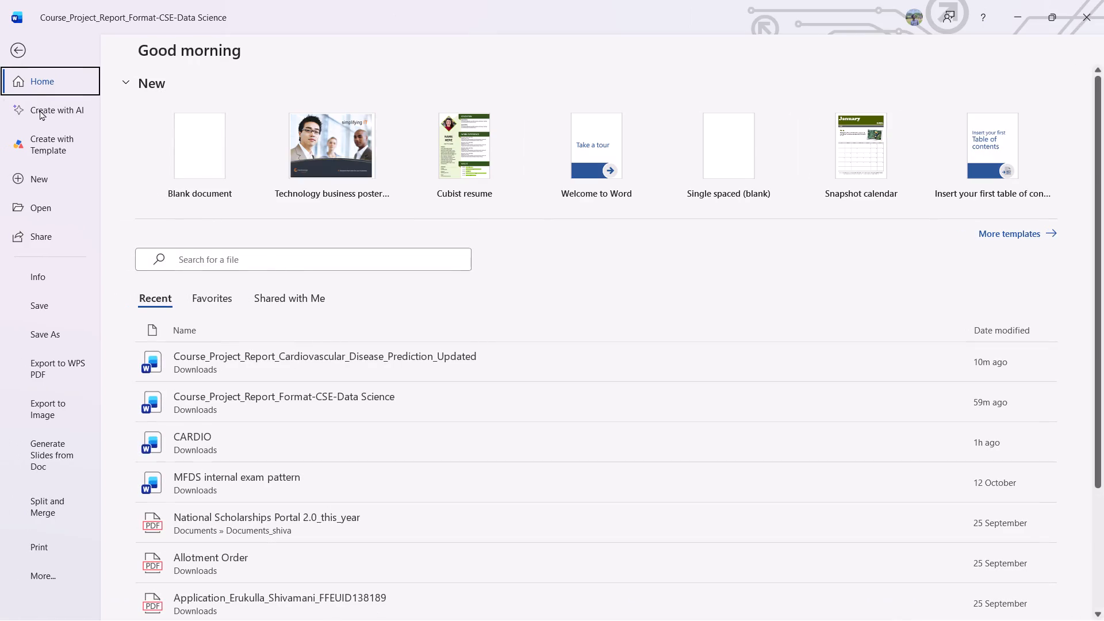
pyautogui.click(61, 334)
pyautogui.click(250, 317)
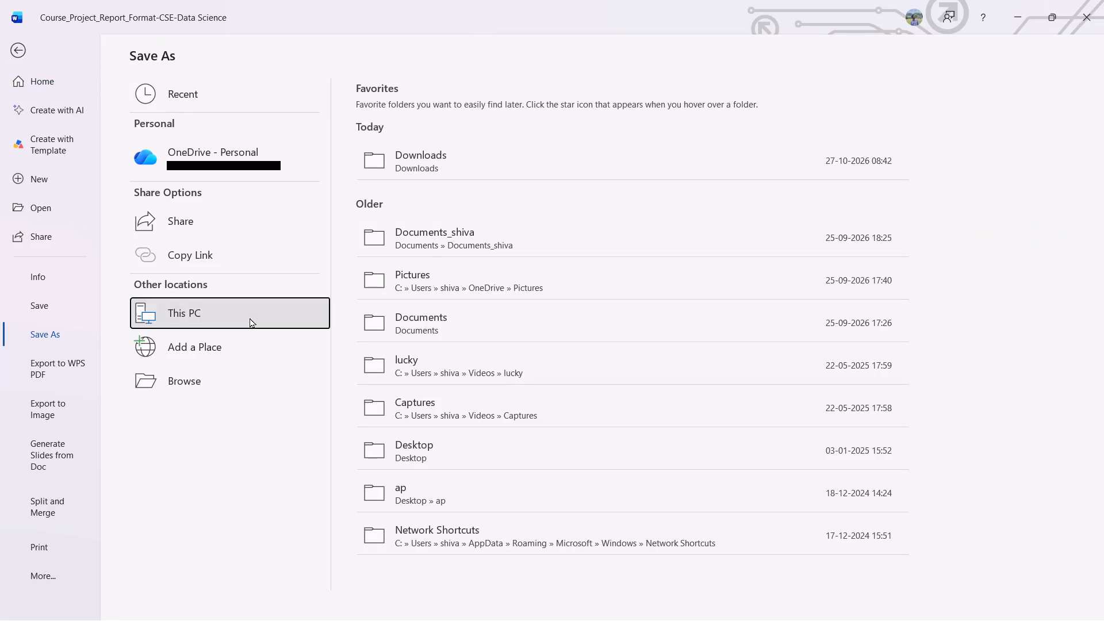
pyautogui.click(448, 163)
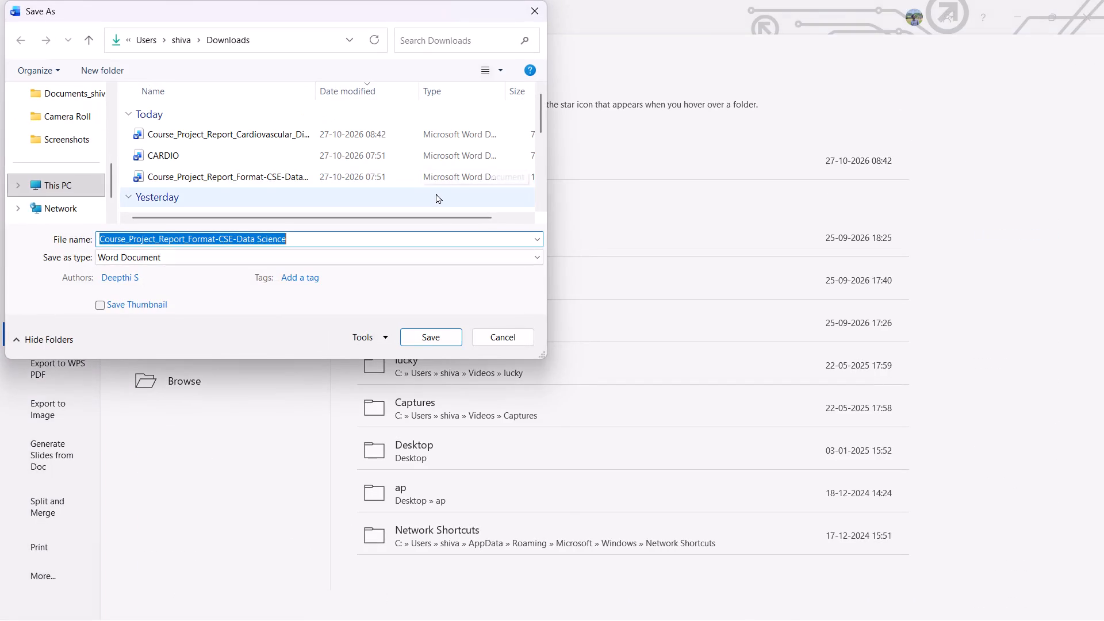
pyautogui.write('MDS')
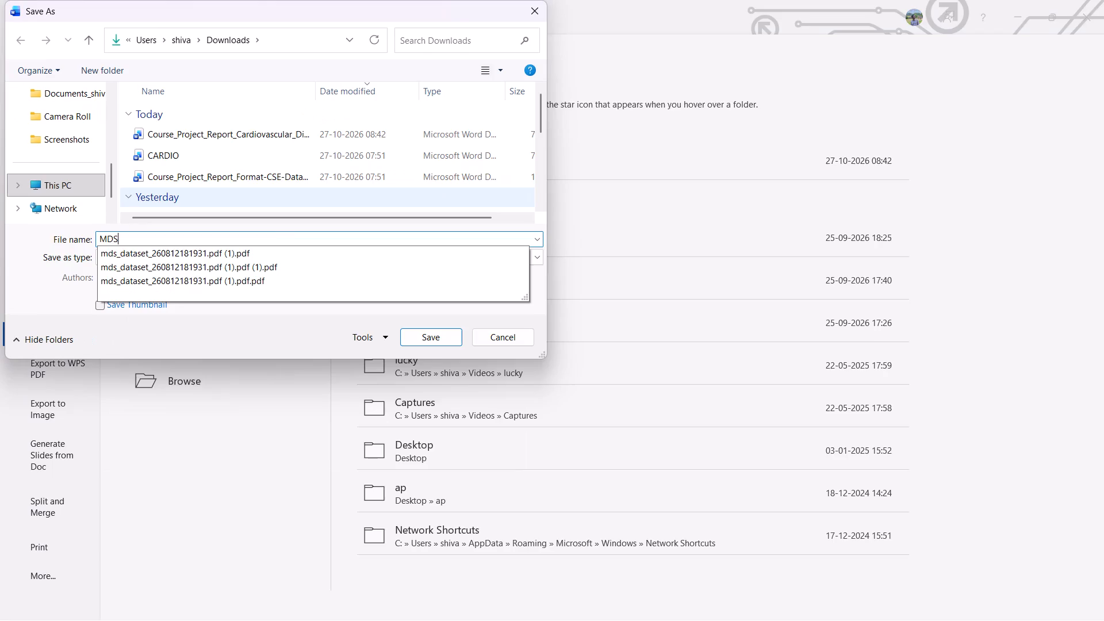
pyautogui.hotkey('shift', '_')
pyautogui.write('CBP')
pyautogui.press('Return')
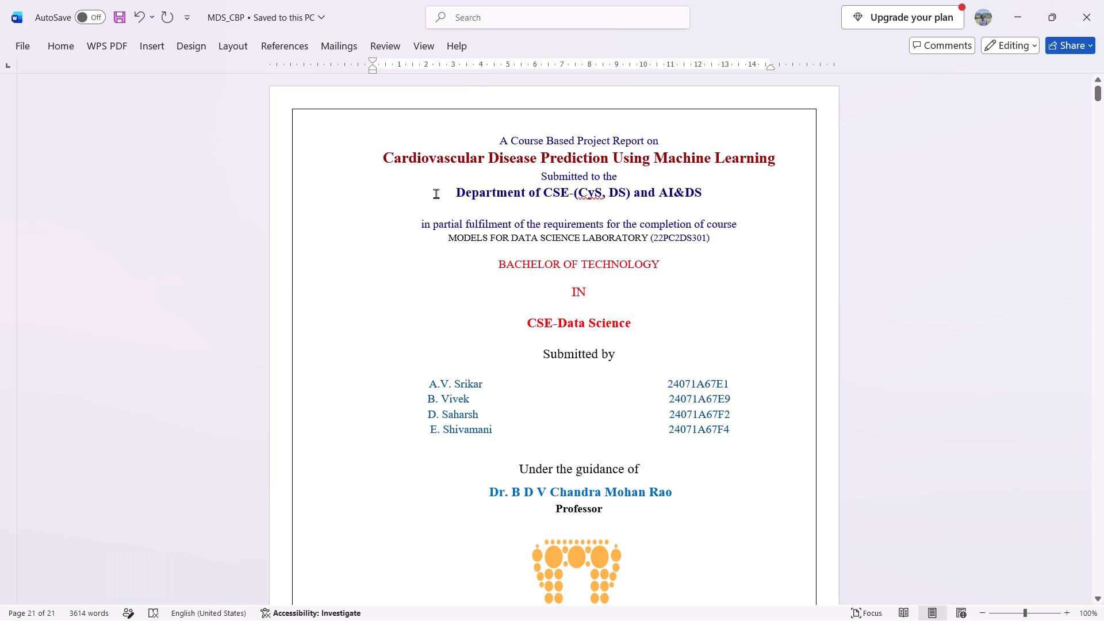
# Switch from the MDS_CBP report to another open window.
pyautogui.hotkey('alt', 'Tab')
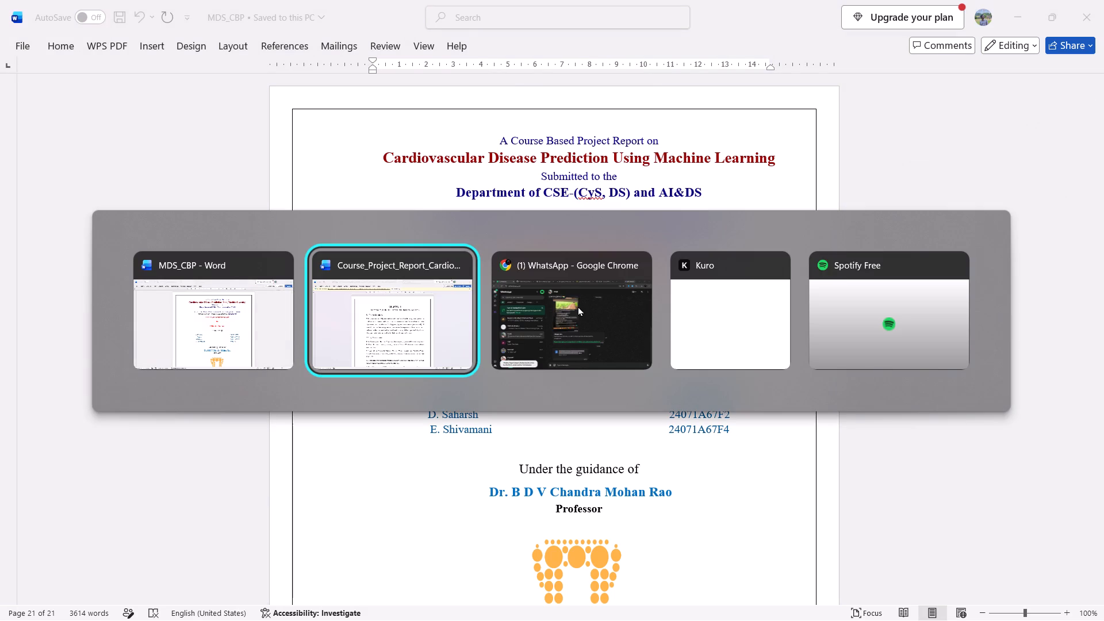